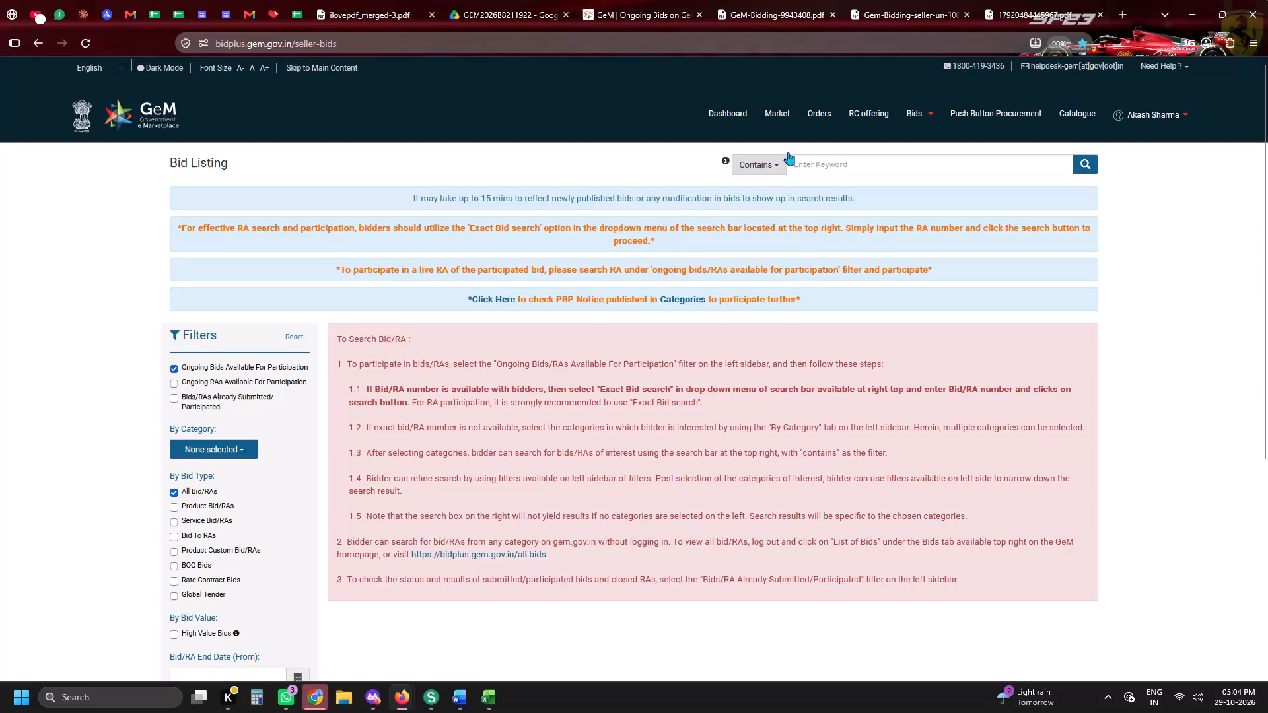
# Look up bid GEM/2026/B/8008229 in the bid listing with the Exact Bid Search option.
pyautogui.click(811, 158)
pyautogui.hotkey('ctrl', 'v')
pyautogui.click(748, 158)
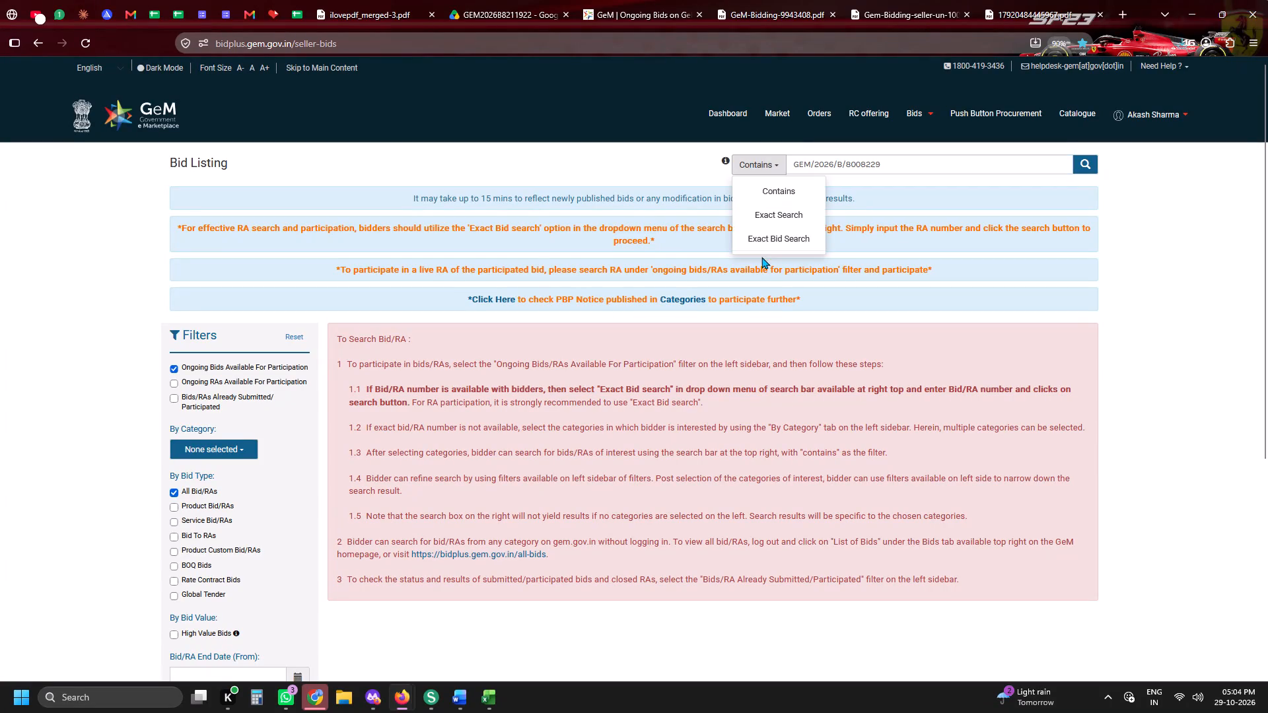
pyautogui.click(749, 238)
pyautogui.click(1076, 164)
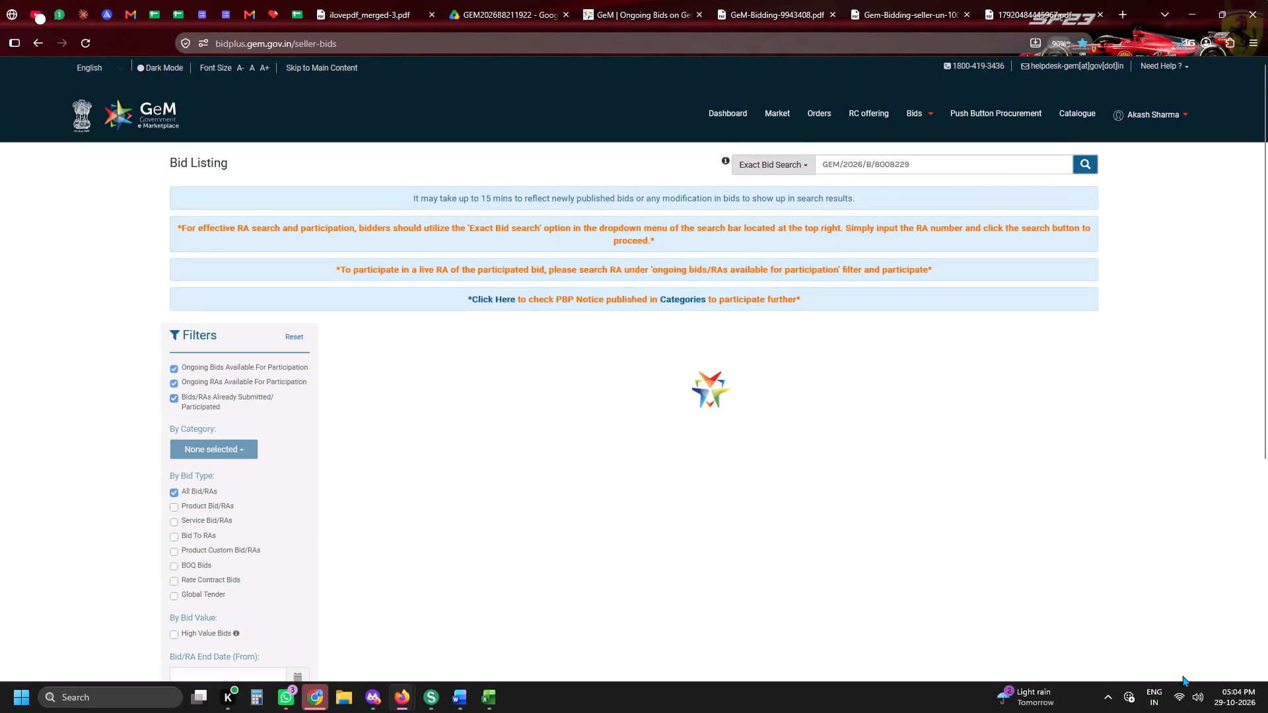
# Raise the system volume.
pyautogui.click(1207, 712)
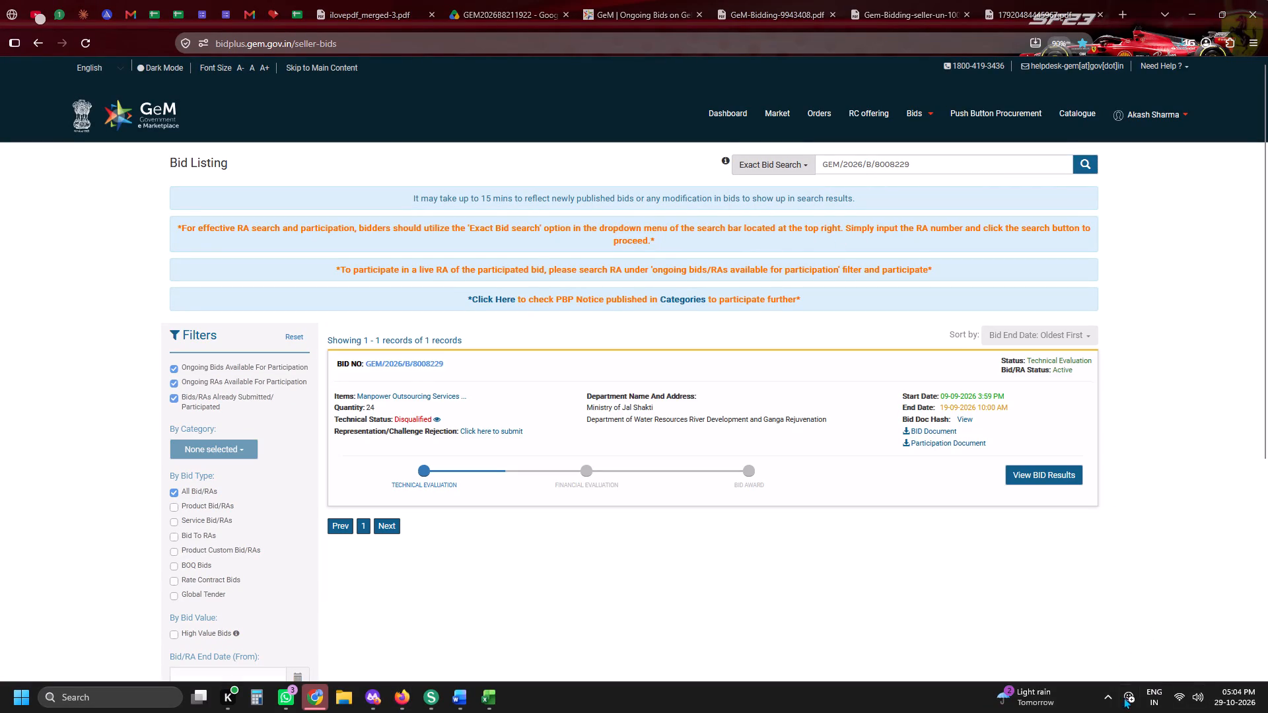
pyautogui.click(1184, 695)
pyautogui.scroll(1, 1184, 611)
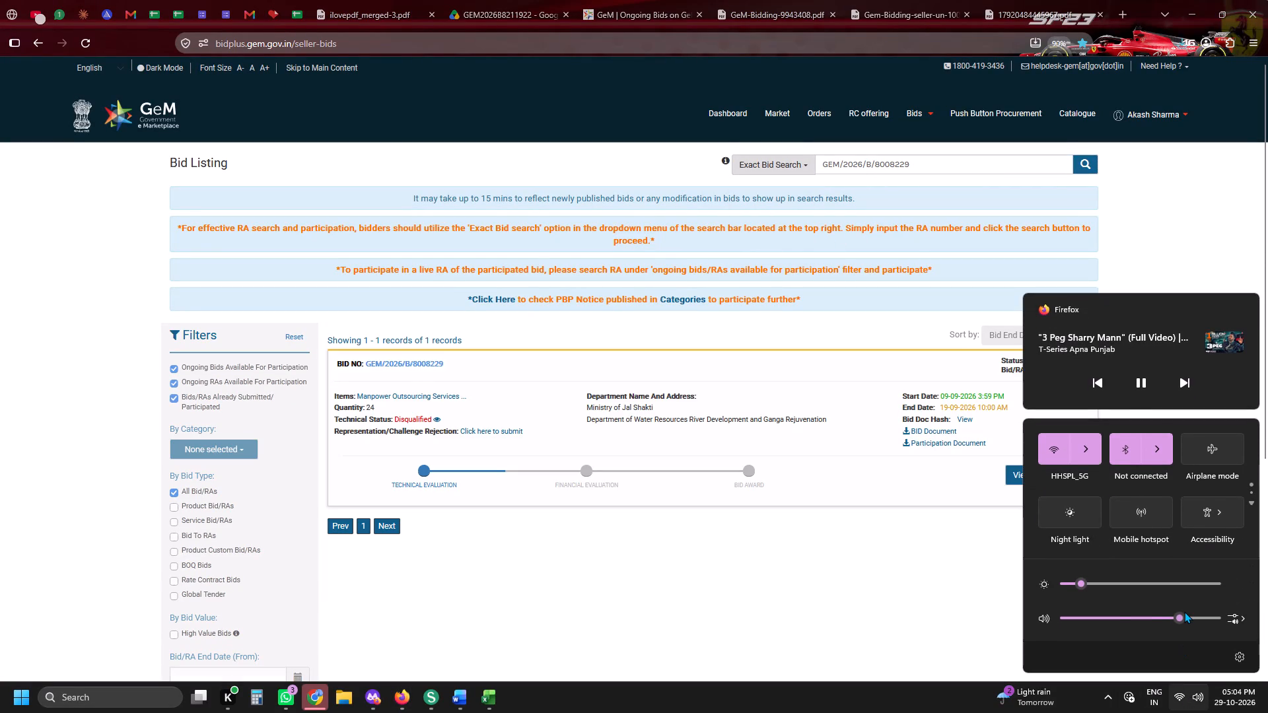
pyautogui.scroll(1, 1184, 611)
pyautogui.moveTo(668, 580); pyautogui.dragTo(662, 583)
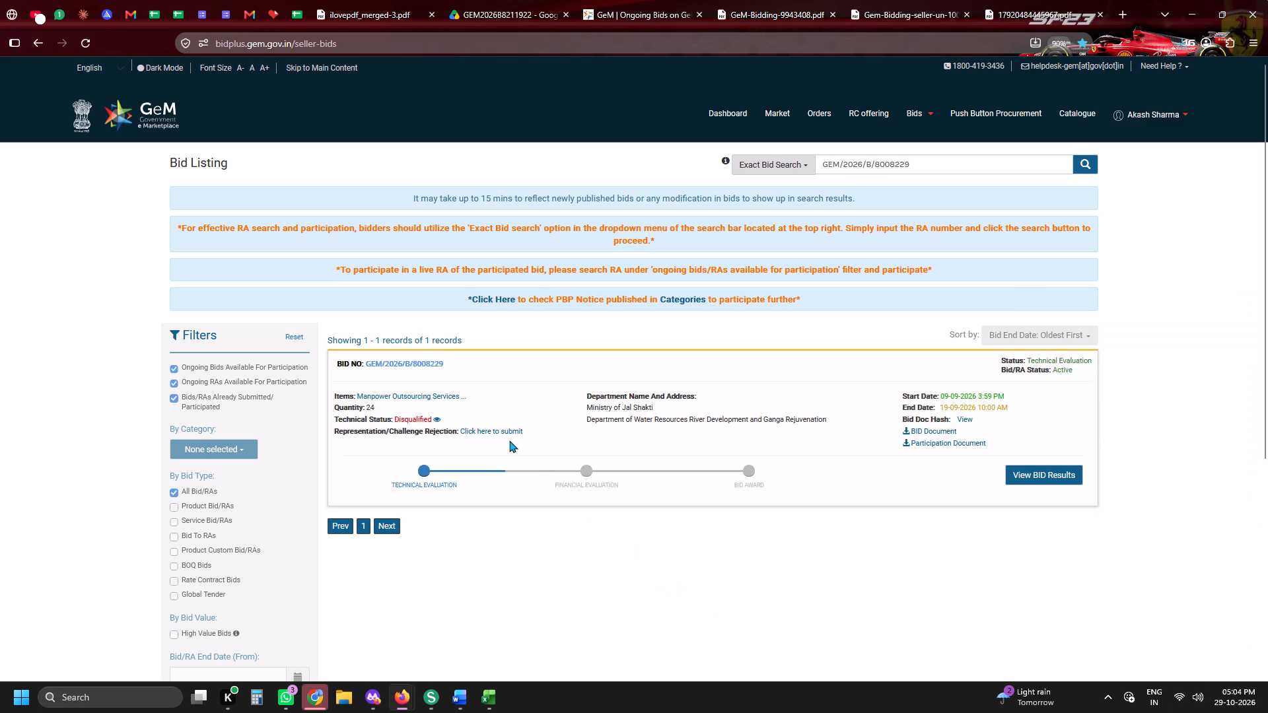
# Open the bid's representation/challenge rejection form and copy "not attended the mandatory pre-bid meeting" from the disqualification comment.
pyautogui.click(488, 434)
pyautogui.scroll(3, 643, 231)
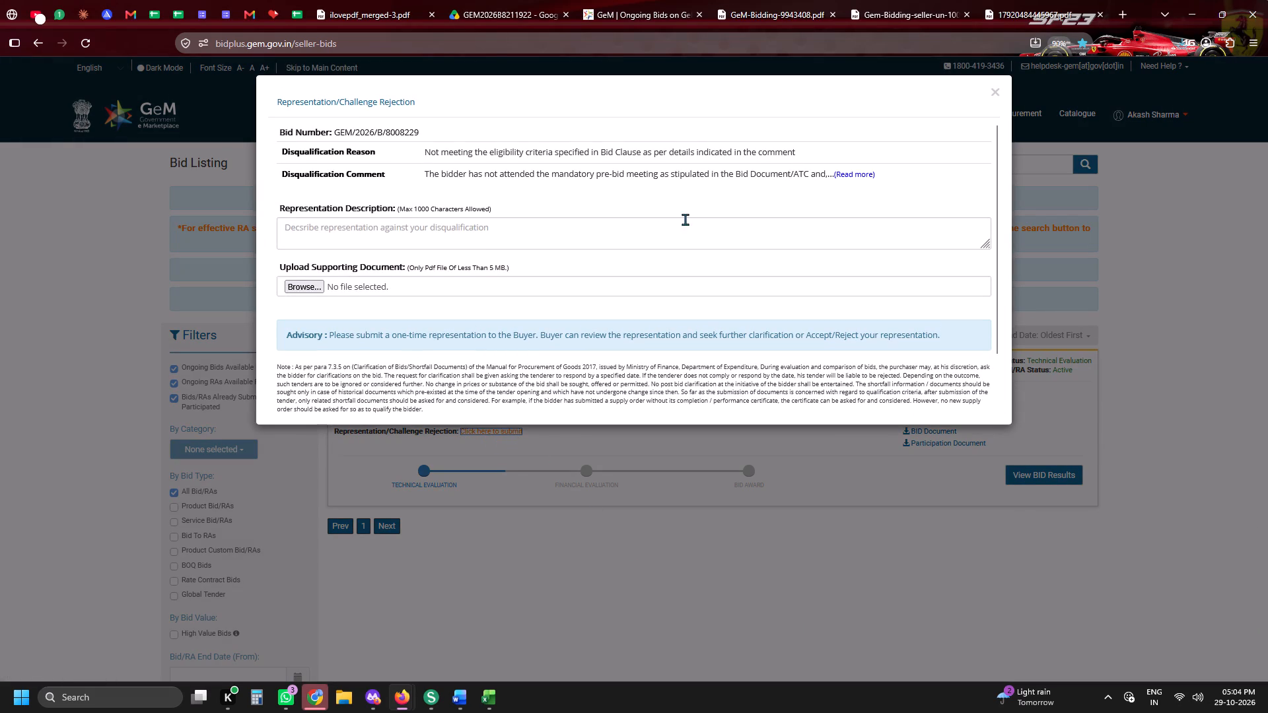
pyautogui.click(864, 170)
pyautogui.click(861, 183)
pyautogui.click(841, 168)
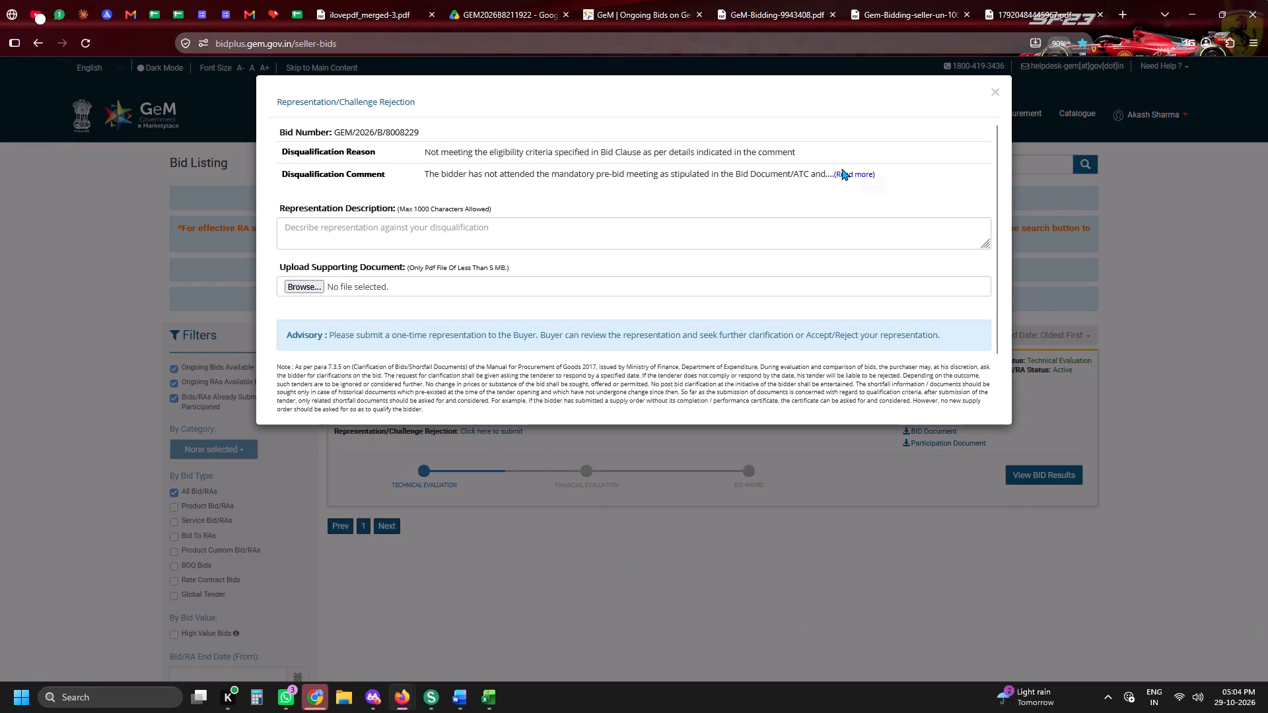
pyautogui.moveTo(486, 175); pyautogui.dragTo(527, 173)
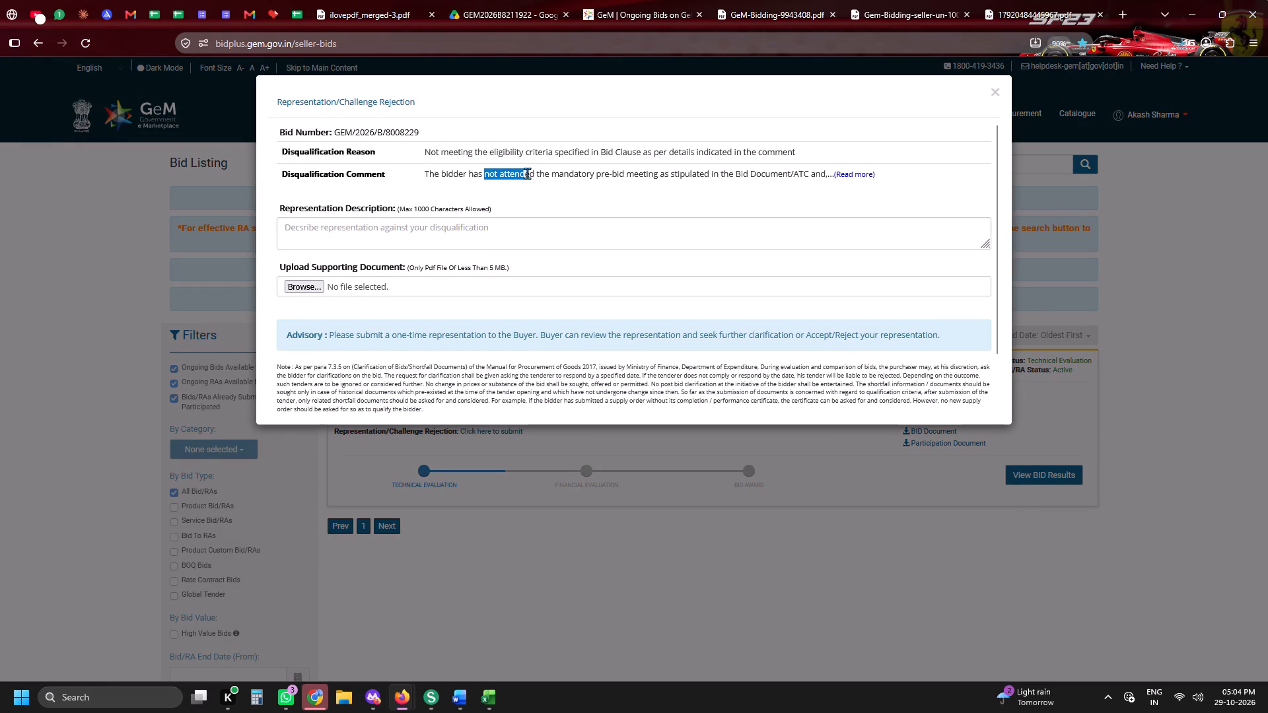
pyautogui.moveTo(527, 173); pyautogui.dragTo(660, 180)
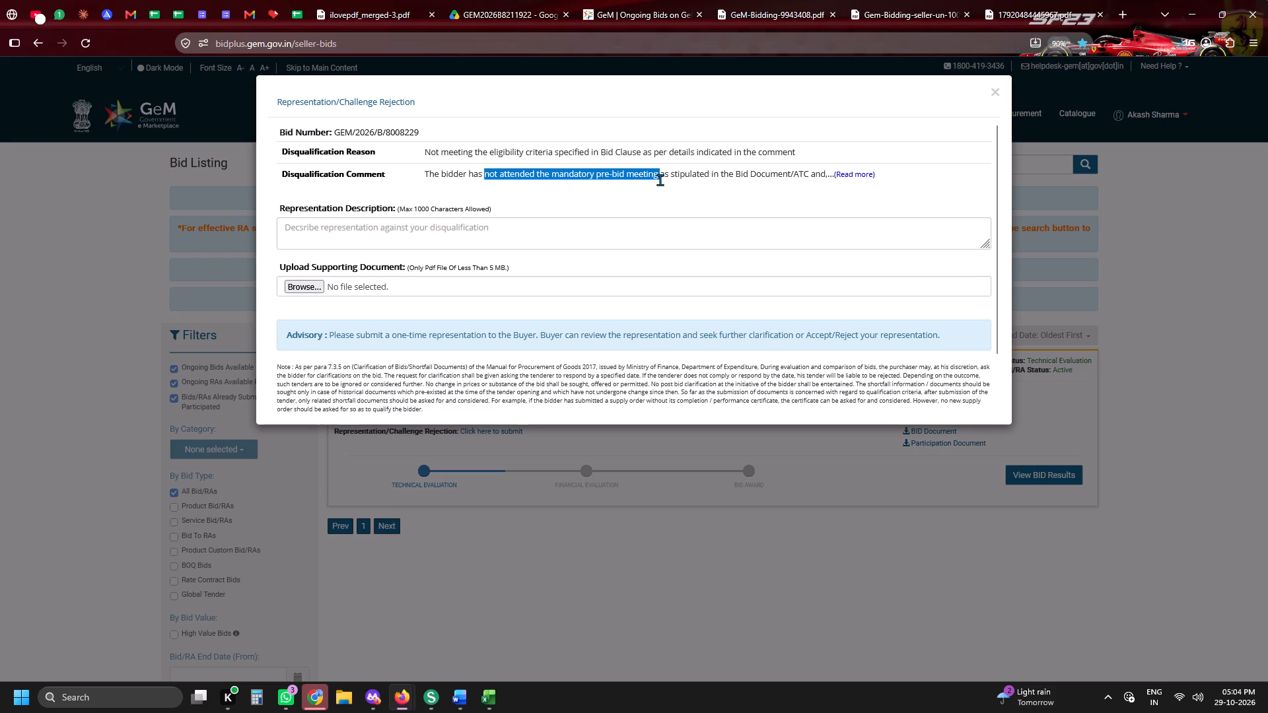
pyautogui.hotkey('ctrl', 'c')
pyautogui.hotkey('ctrl', 'c')
pyautogui.hotkey('ctrl', 'c')
# In the Daily Tender Sheet, enter "1.not attended the mandatory pre-bid meeting" as the reason for bid GEM/2026/B/8008229.
pyautogui.click(290, 6)
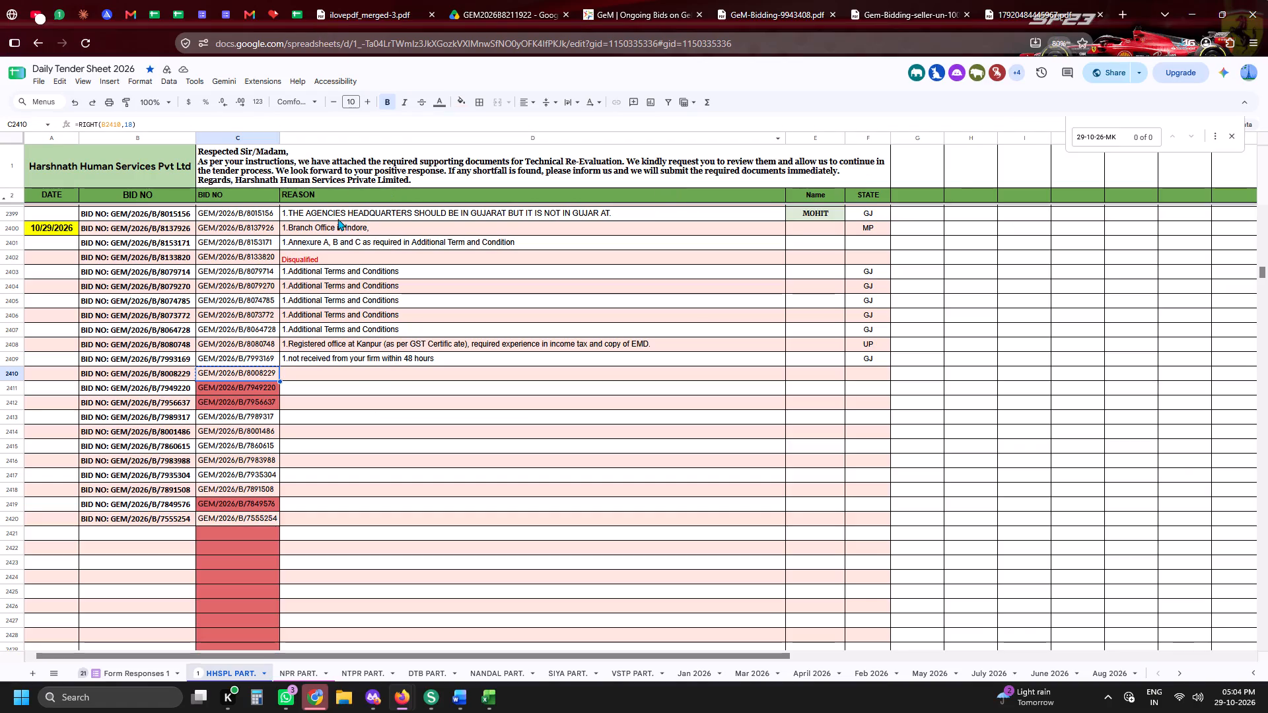
pyautogui.click(359, 373)
pyautogui.write('1.')
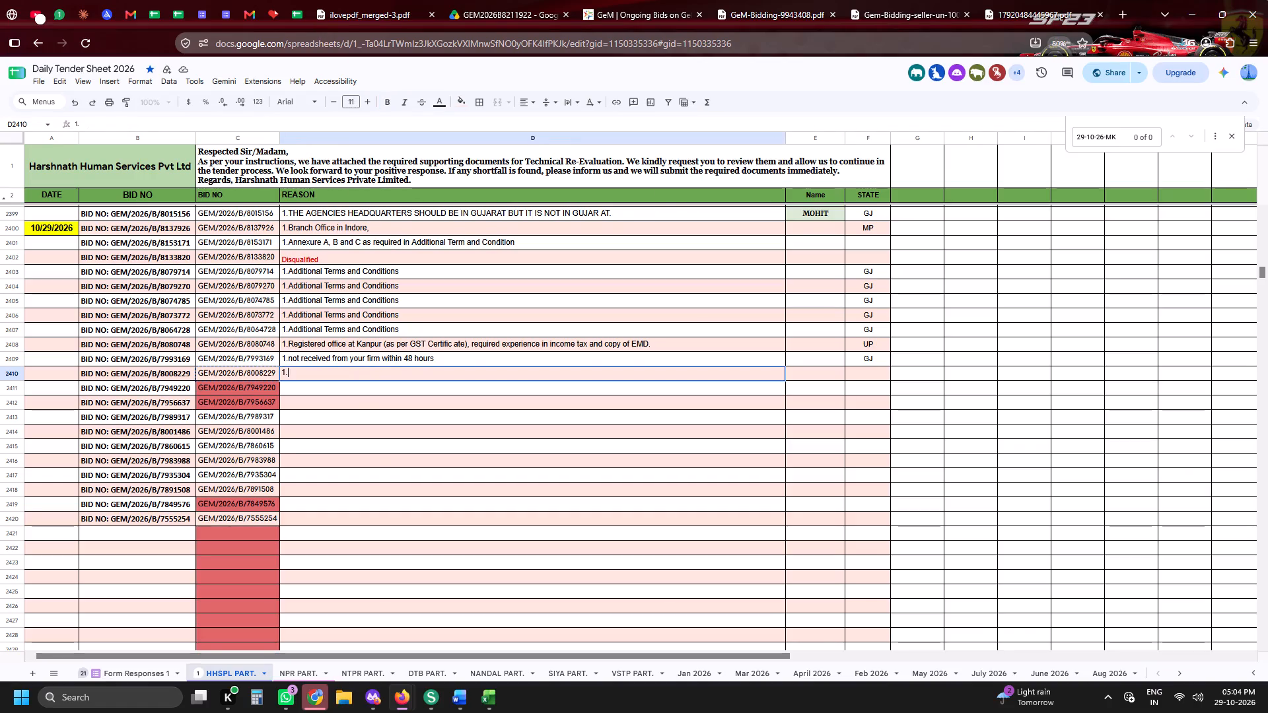
pyautogui.hotkey('ctrl', 'v')
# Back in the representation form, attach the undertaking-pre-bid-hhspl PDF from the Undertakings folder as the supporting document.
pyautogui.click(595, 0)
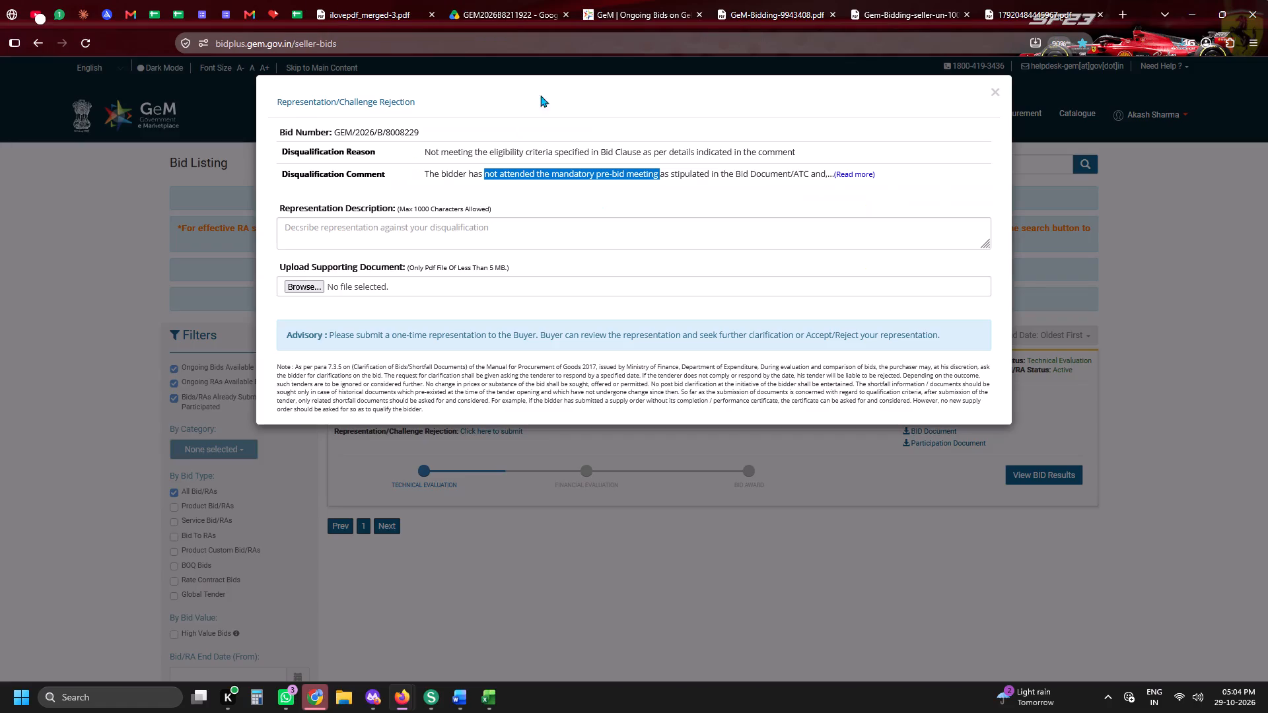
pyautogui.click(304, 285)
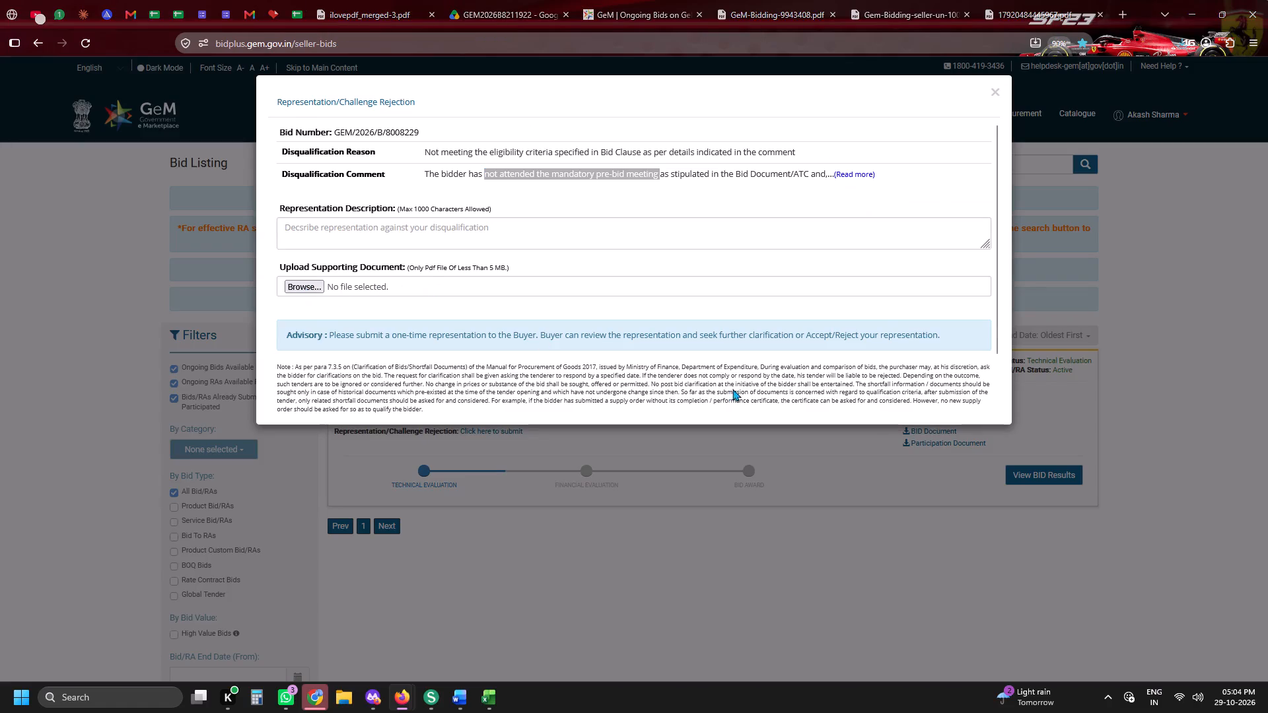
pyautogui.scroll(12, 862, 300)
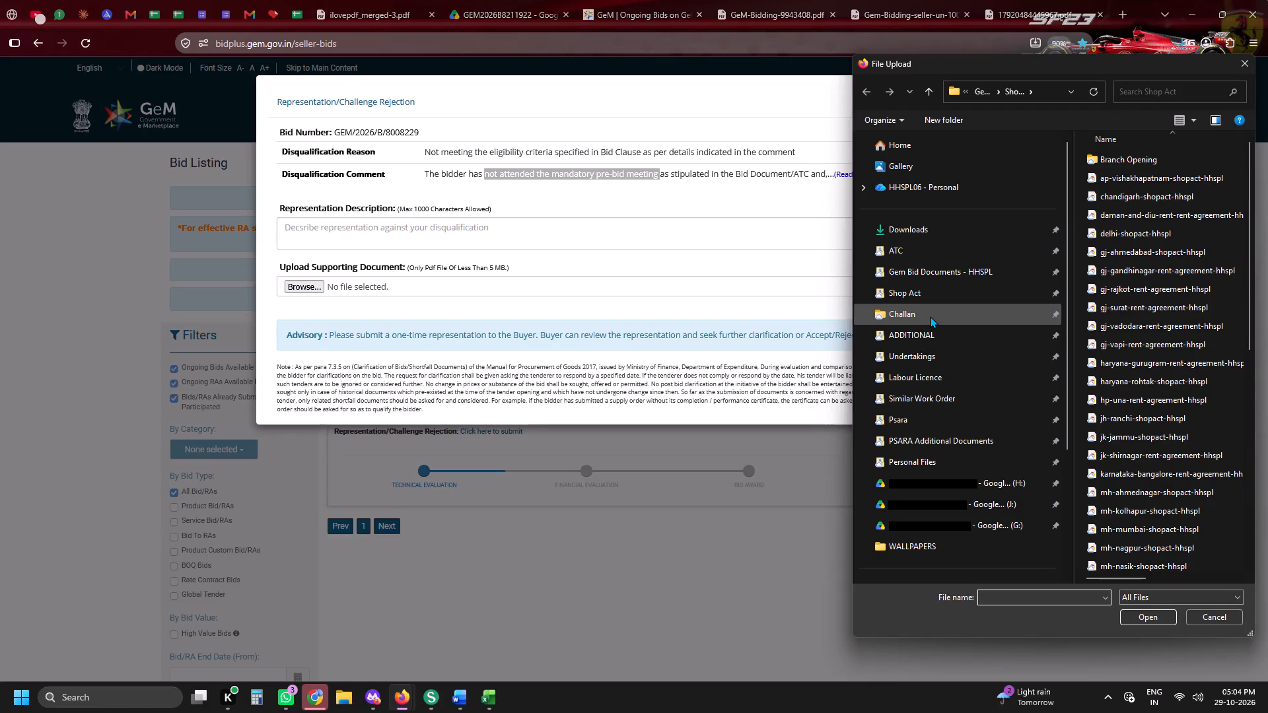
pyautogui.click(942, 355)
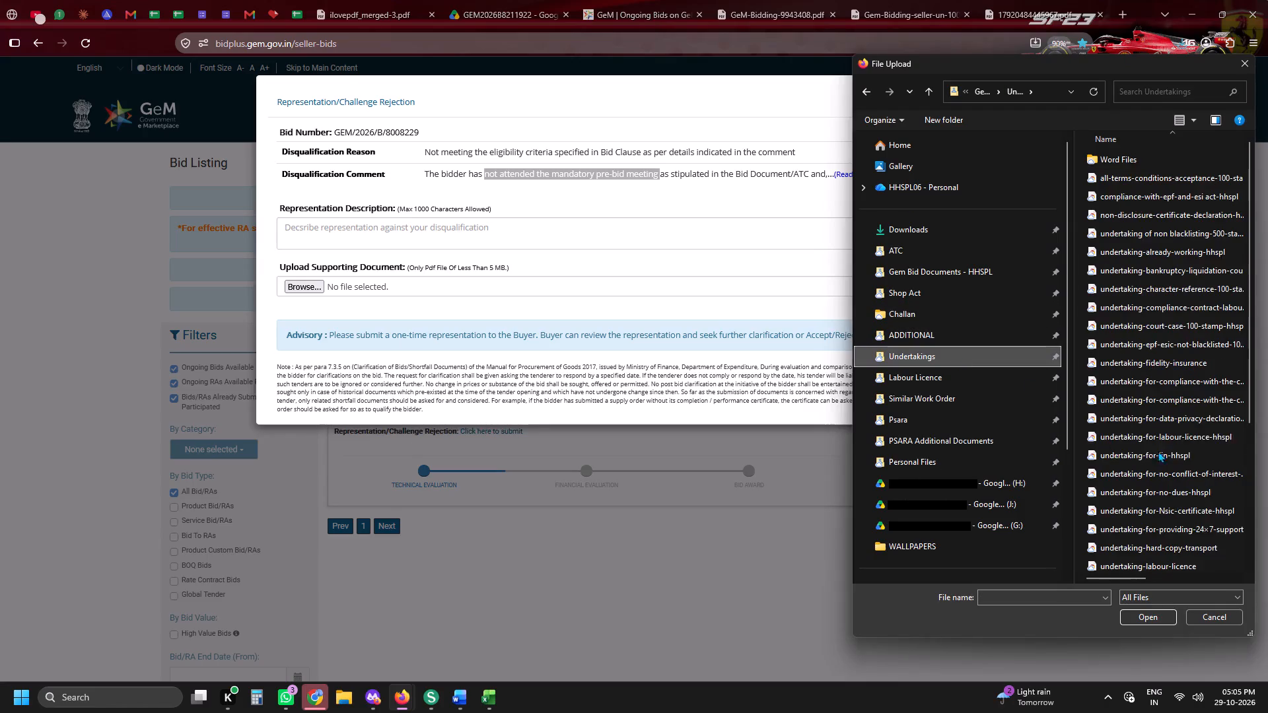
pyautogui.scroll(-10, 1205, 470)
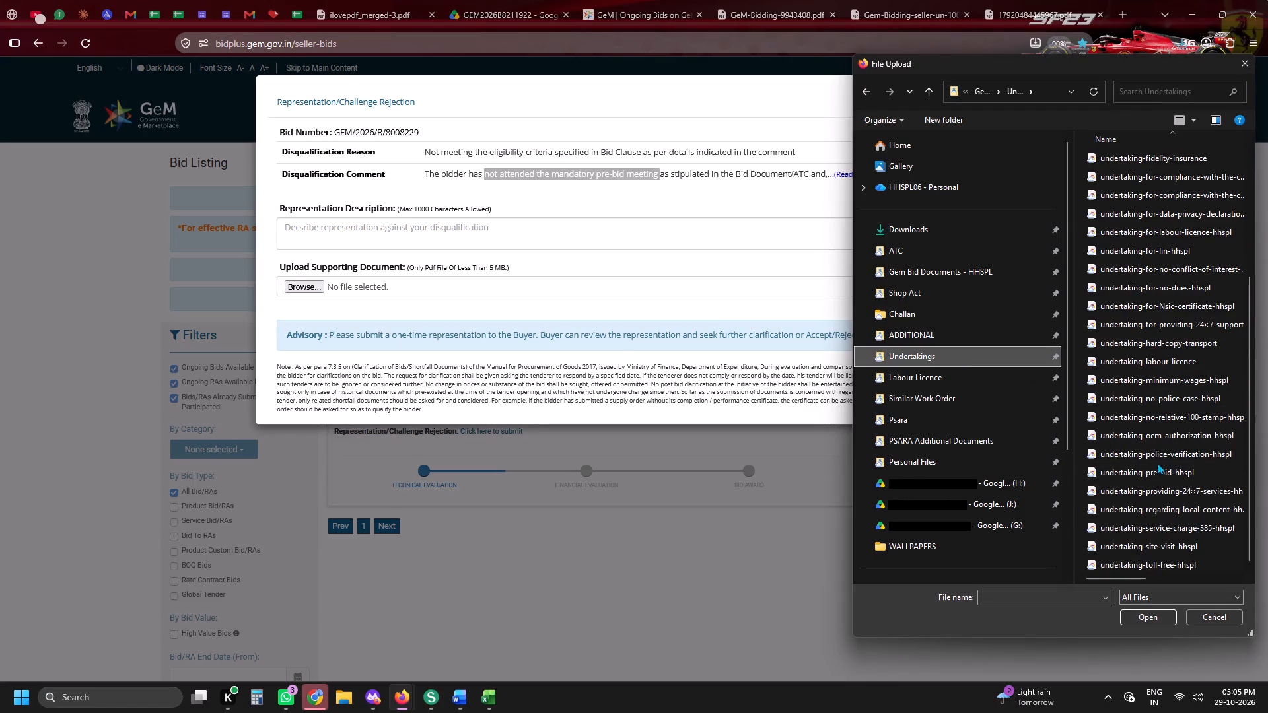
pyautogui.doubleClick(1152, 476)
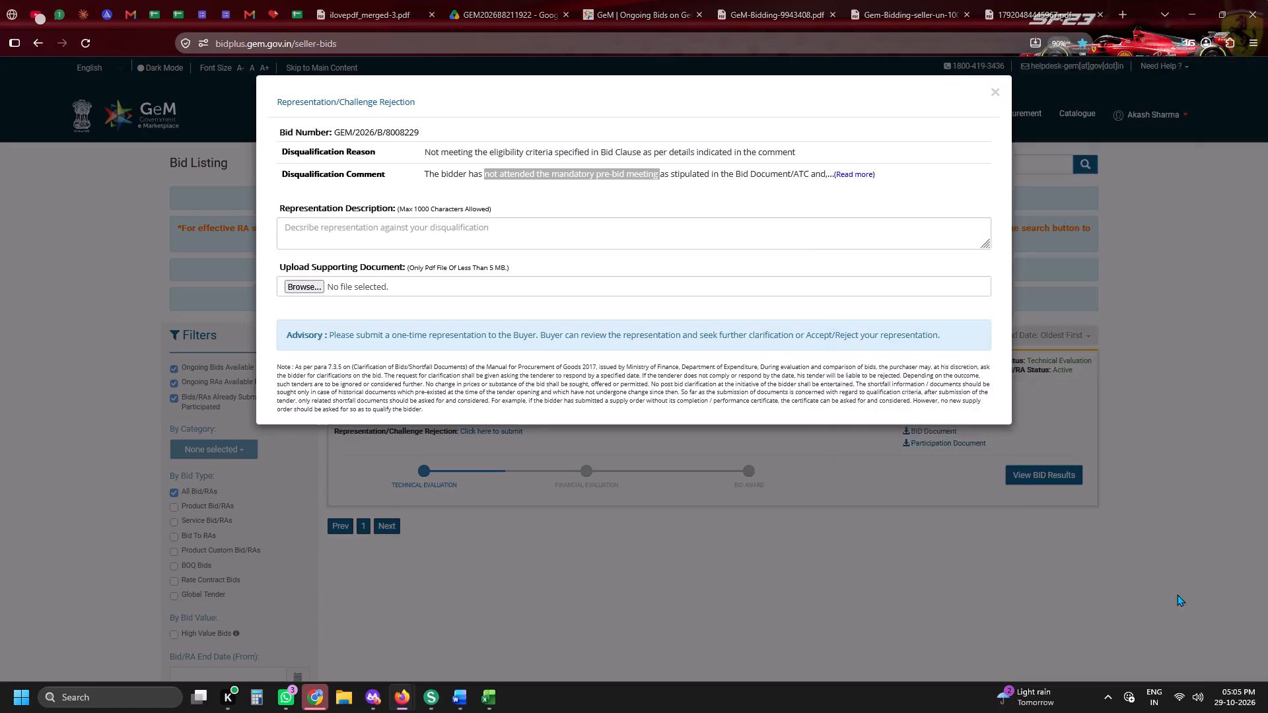
# Lower the system volume slightly.
pyautogui.click(1199, 696)
pyautogui.scroll(-6, 1163, 627)
pyautogui.scroll(1, 1163, 627)
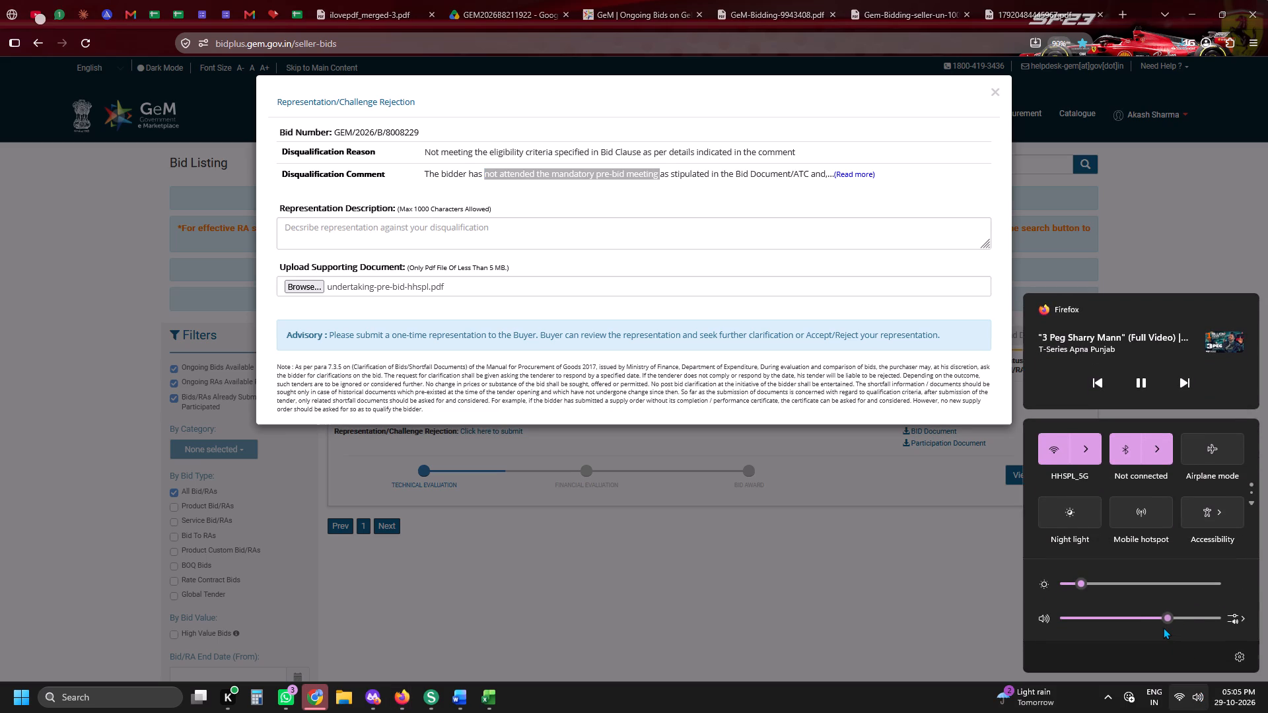
pyautogui.click(1119, 182)
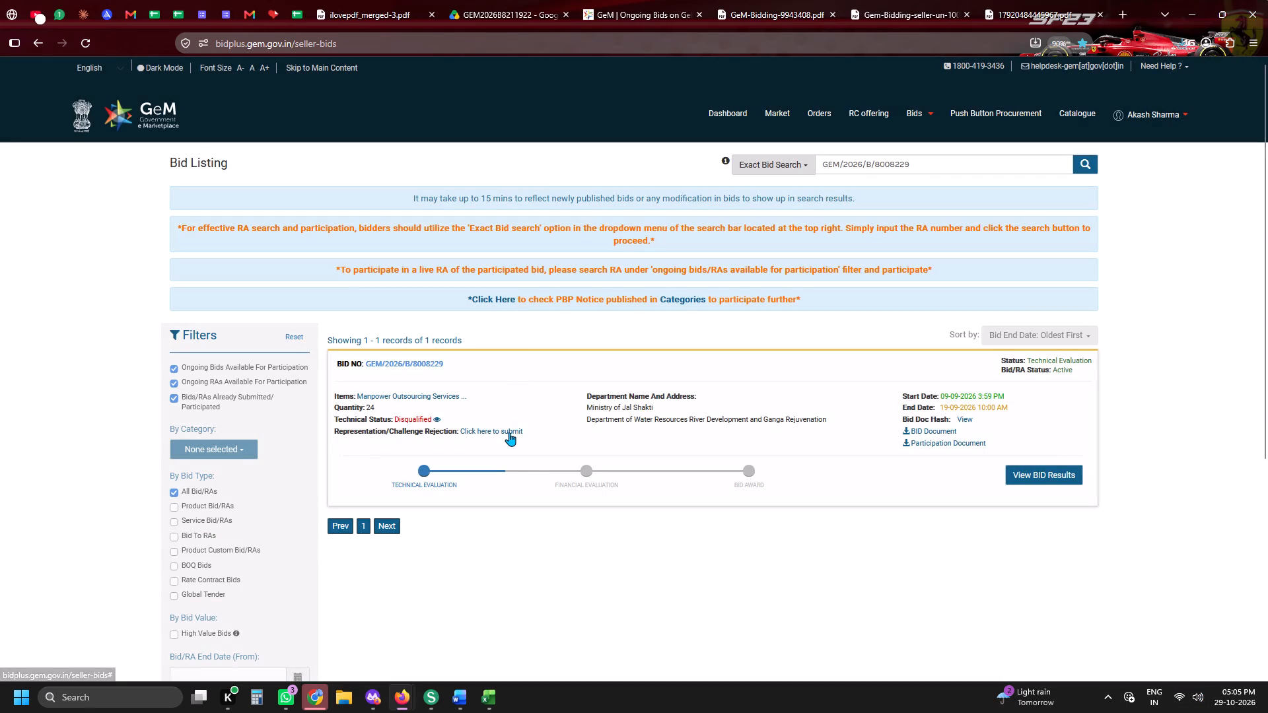
pyautogui.click(508, 432)
pyautogui.click(1198, 697)
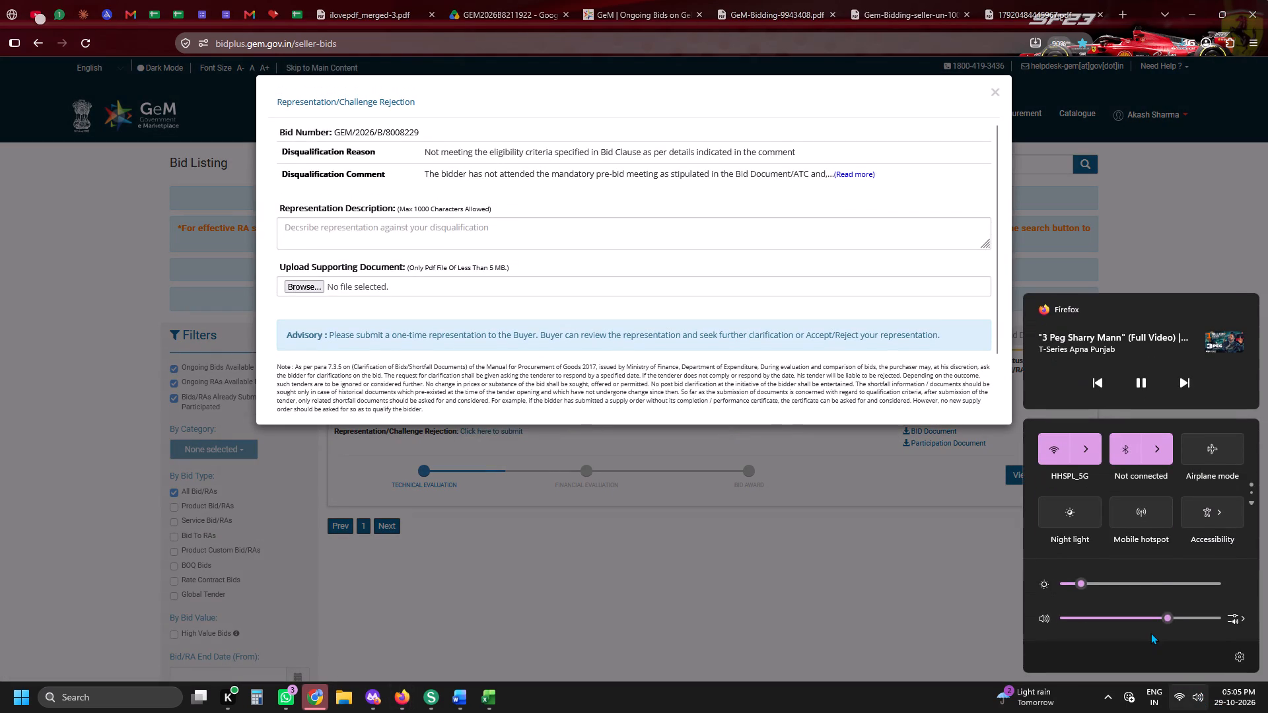
pyautogui.scroll(-4, 1147, 623)
pyautogui.click(1165, 265)
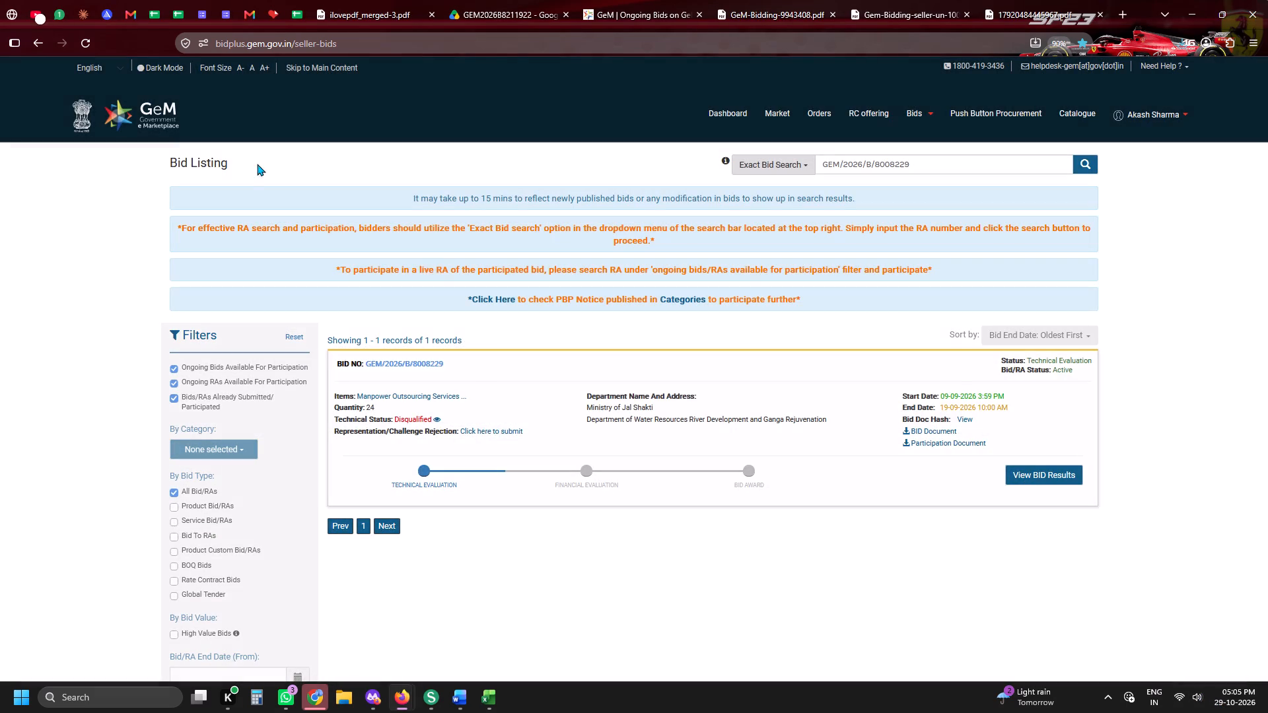
# Reopen the bid's representation form and attach ilovepdf_merged-3.pdf from Downloads as the supporting document.
pyautogui.click(503, 430)
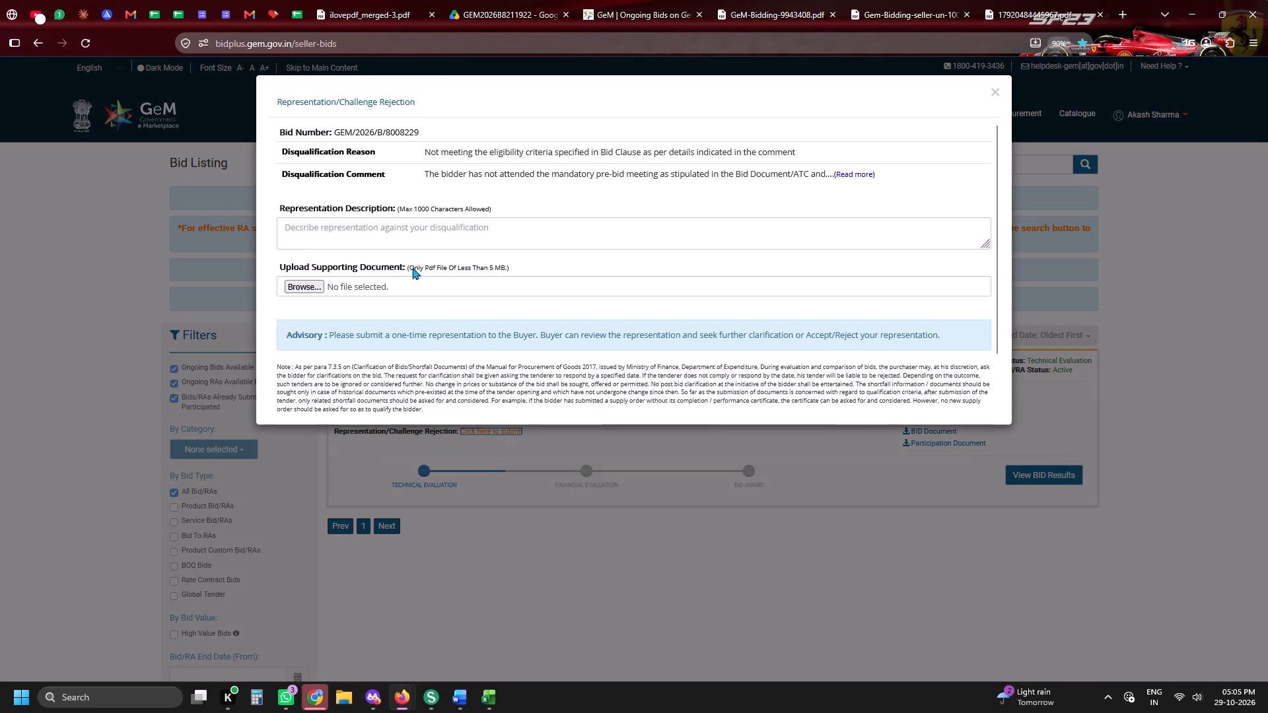
pyautogui.click(280, 279)
pyautogui.click(293, 279)
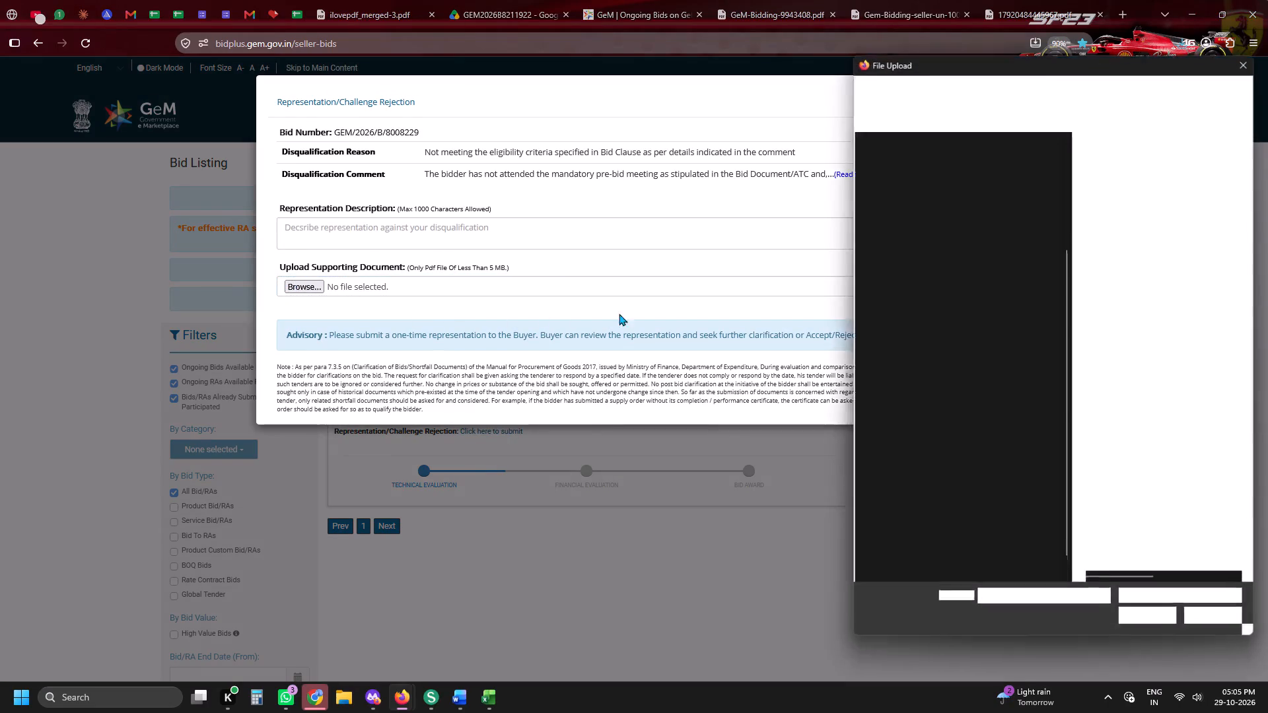
pyautogui.scroll(4, 846, 289)
pyautogui.scroll(4, 940, 279)
pyautogui.click(948, 229)
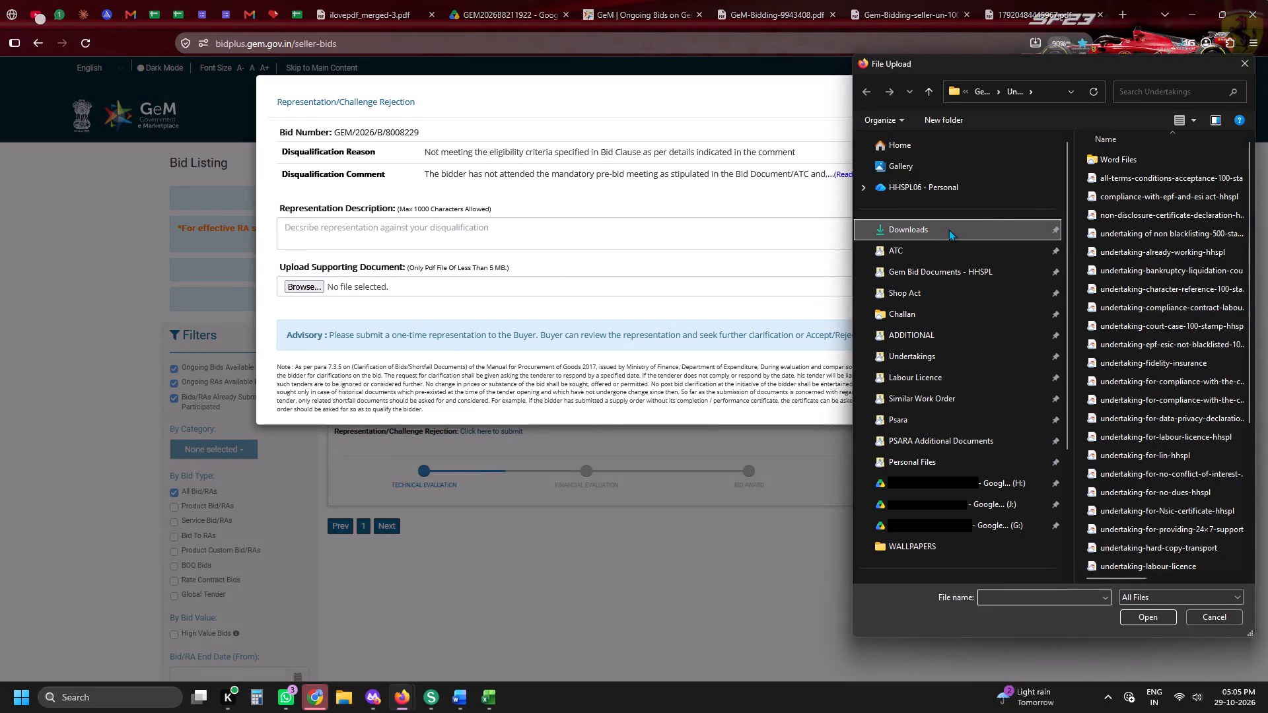
pyautogui.doubleClick(1115, 170)
# Clear the clipboard history and insert the saved re-evaluation request from Harshnath Human Services Private Limited as the representation description.
pyautogui.click(485, 223)
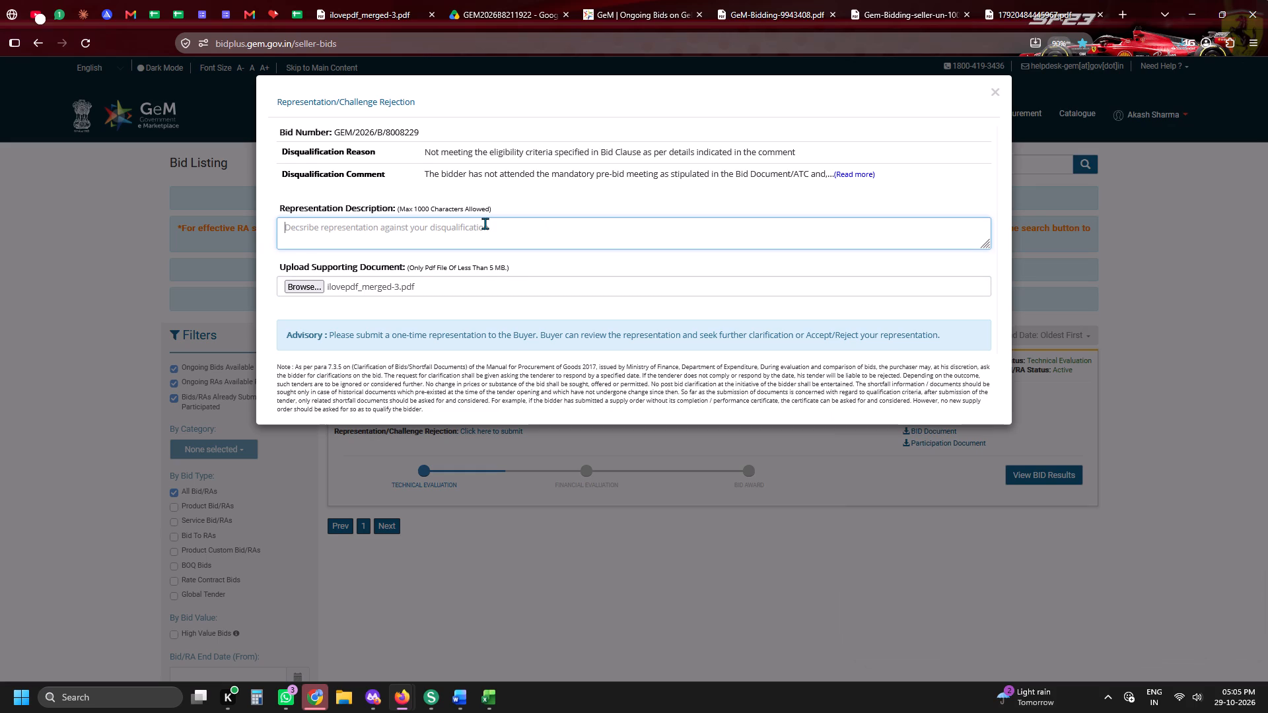
pyautogui.press('super+v')
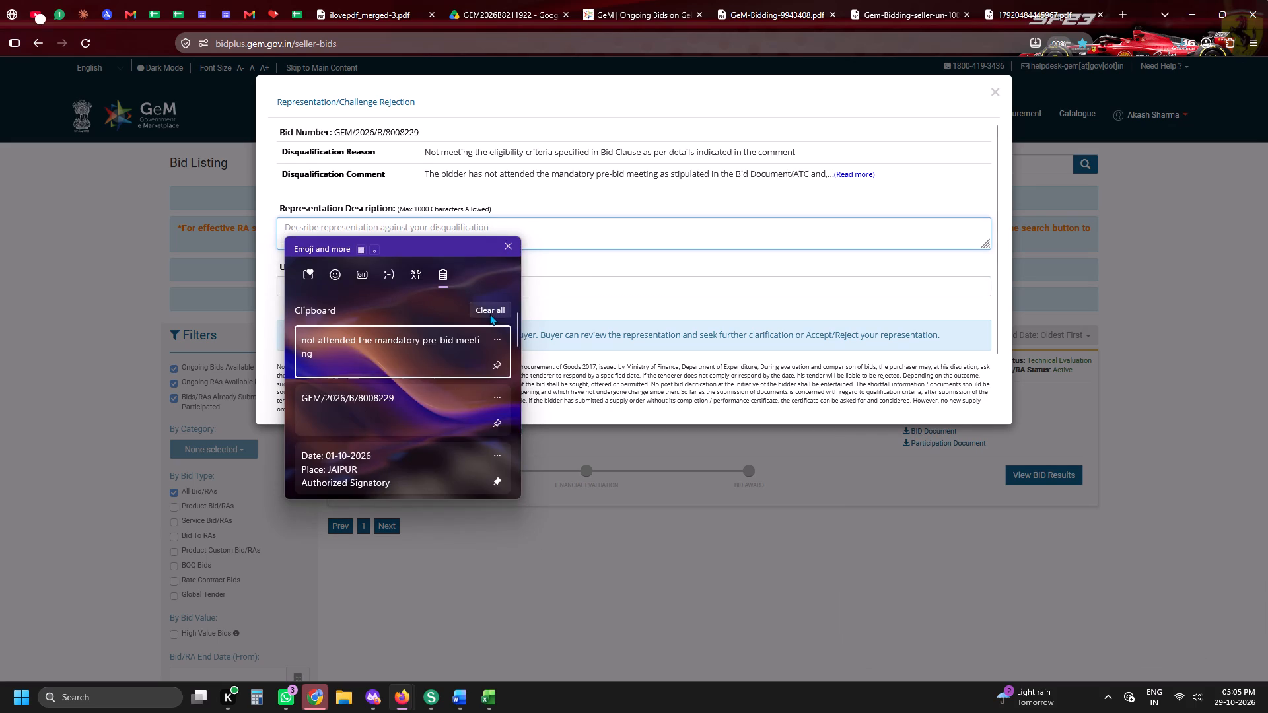
pyautogui.click(489, 314)
pyautogui.click(367, 452)
pyautogui.hotkey('ctrl', 'v')
pyautogui.scroll(-6, 388, 331)
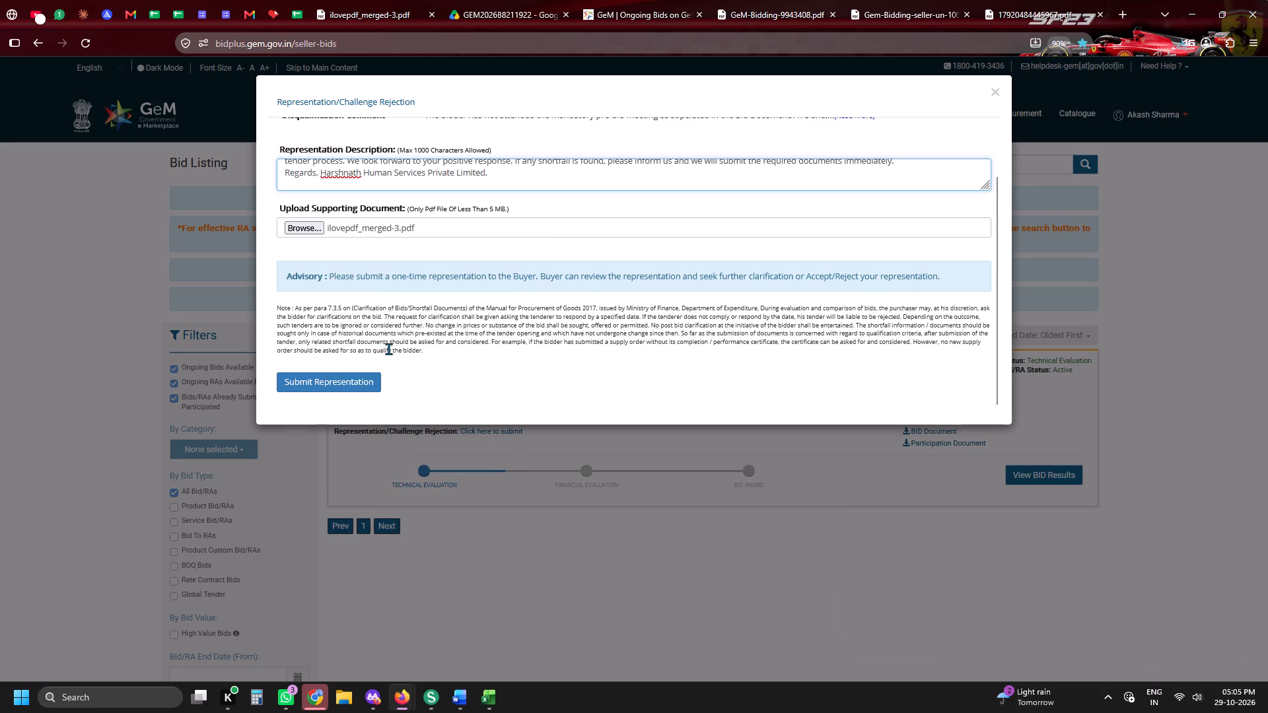
# Submit the representation against the disqualification.
pyautogui.click(363, 376)
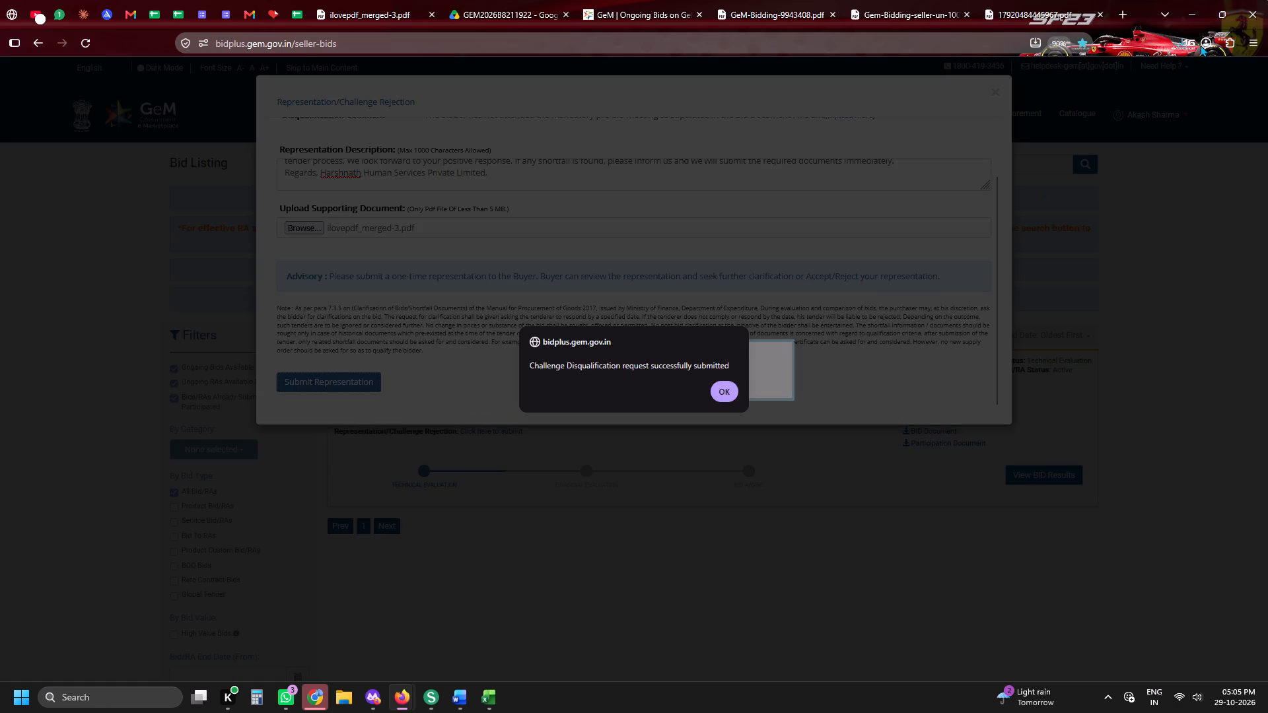
# Lower the system volume further.
pyautogui.click(1182, 702)
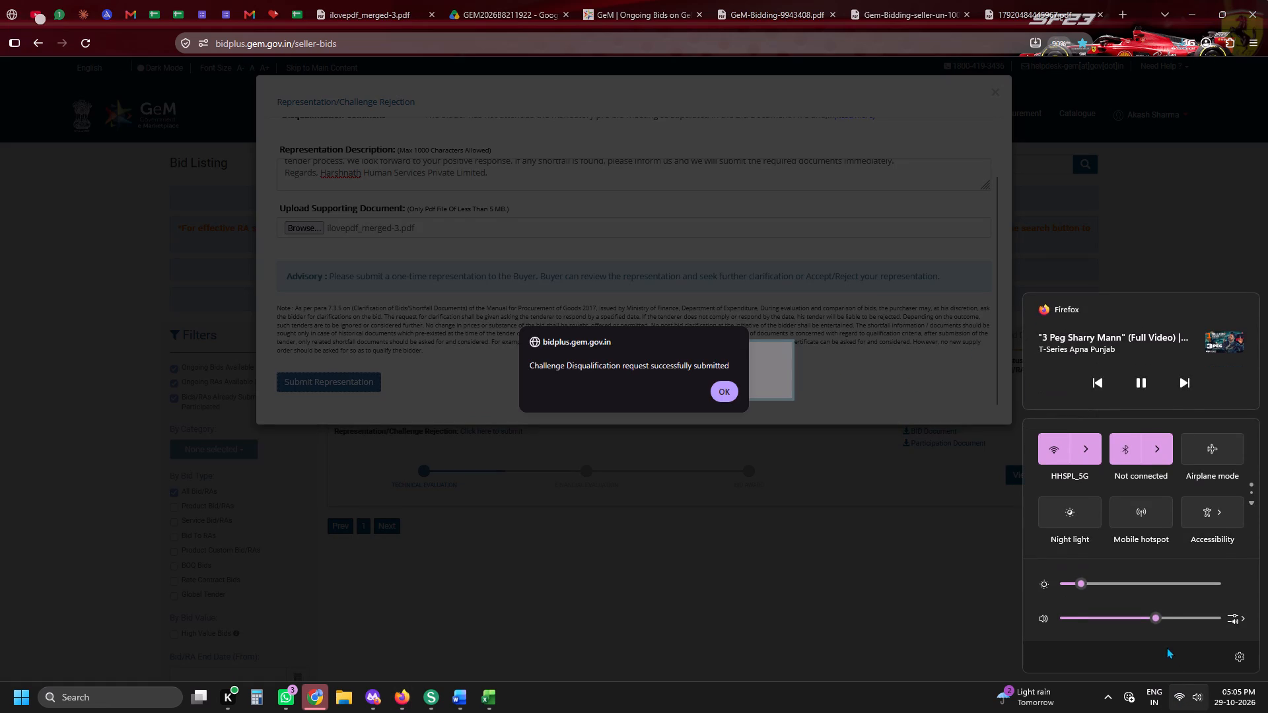
pyautogui.scroll(-4, 1158, 606)
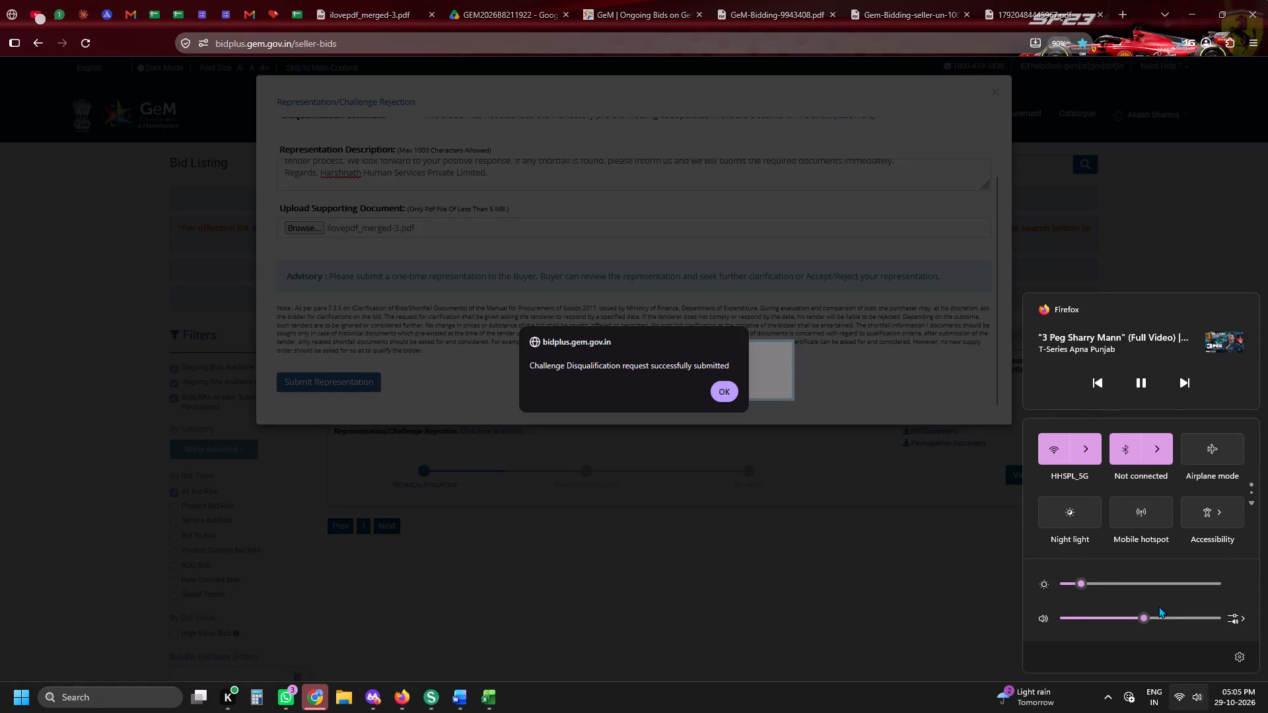
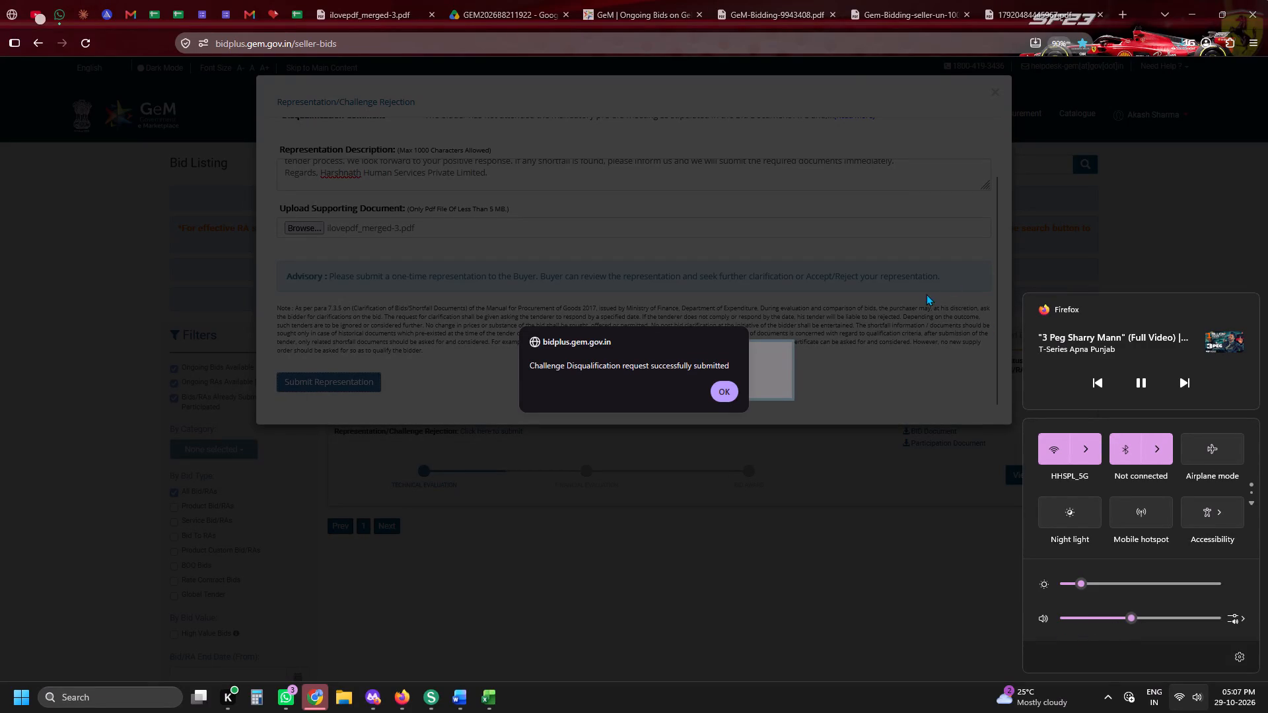
# Acknowledge the notice for the submitted representation.
pyautogui.click(724, 393)
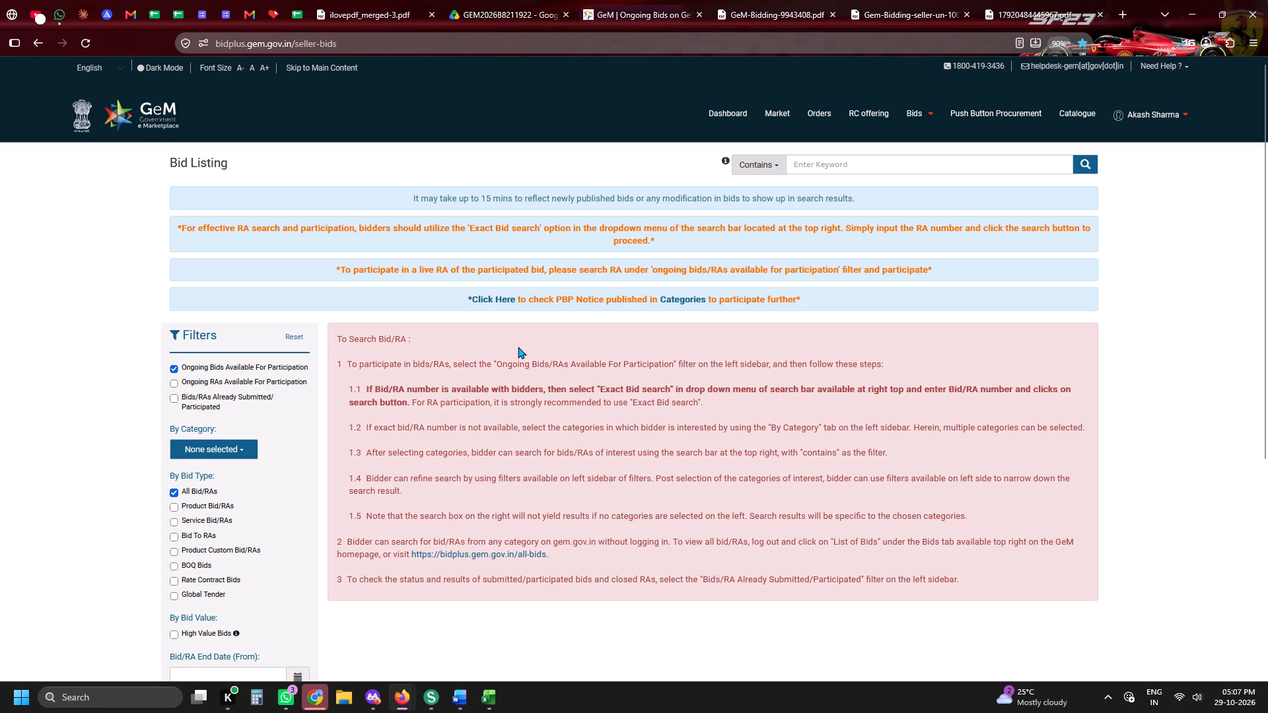
# Copy bid number GEM/2026/B/7949220 from the Daily Tender Sheet and look it up on GeM with Exact Bid Search.
pyautogui.click(308, 5)
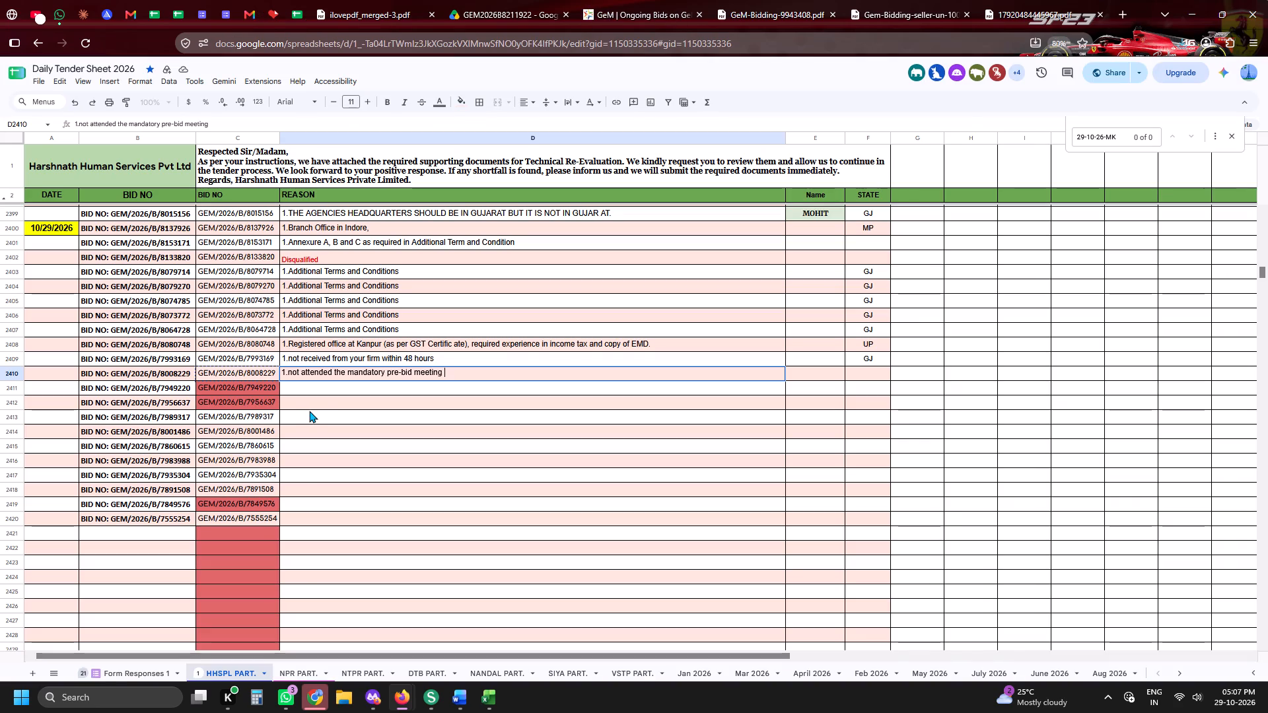
pyautogui.click(309, 411)
pyautogui.click(250, 391)
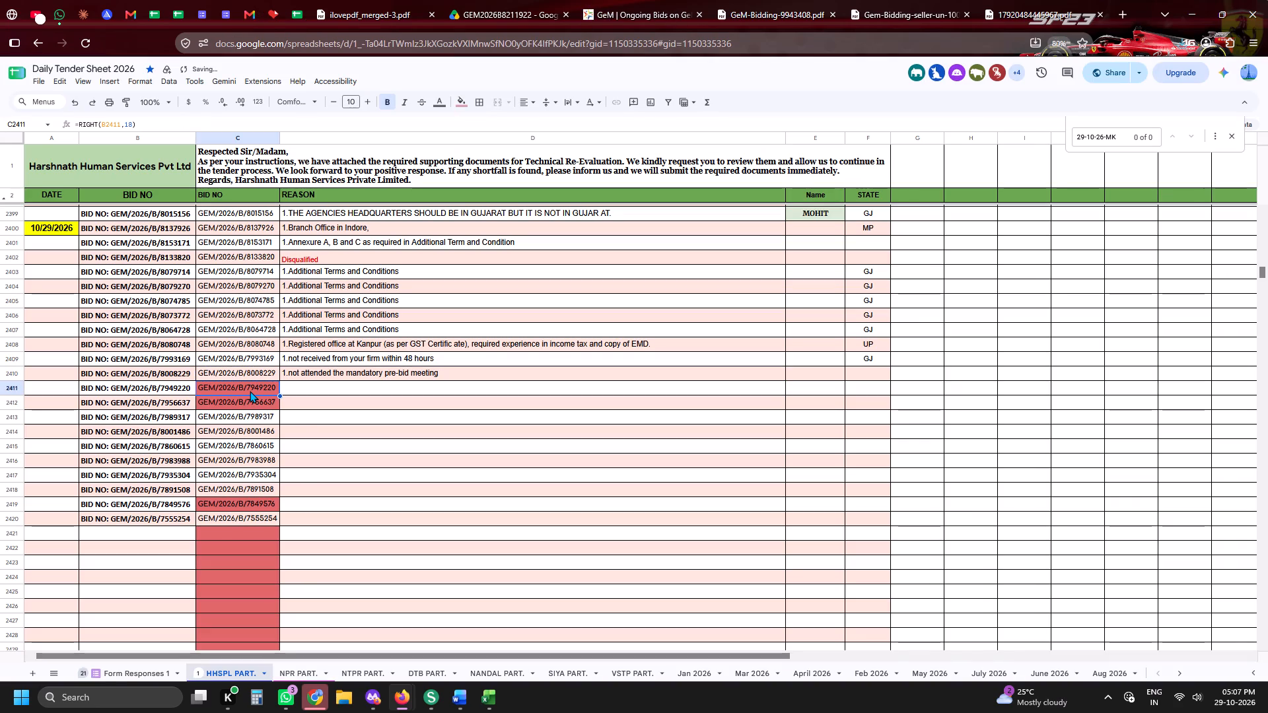
pyautogui.hotkey('ctrl', 'c')
pyautogui.hotkey('ctrl', 'c')
pyautogui.hotkey('ctrl', 'c')
pyautogui.click(625, 9)
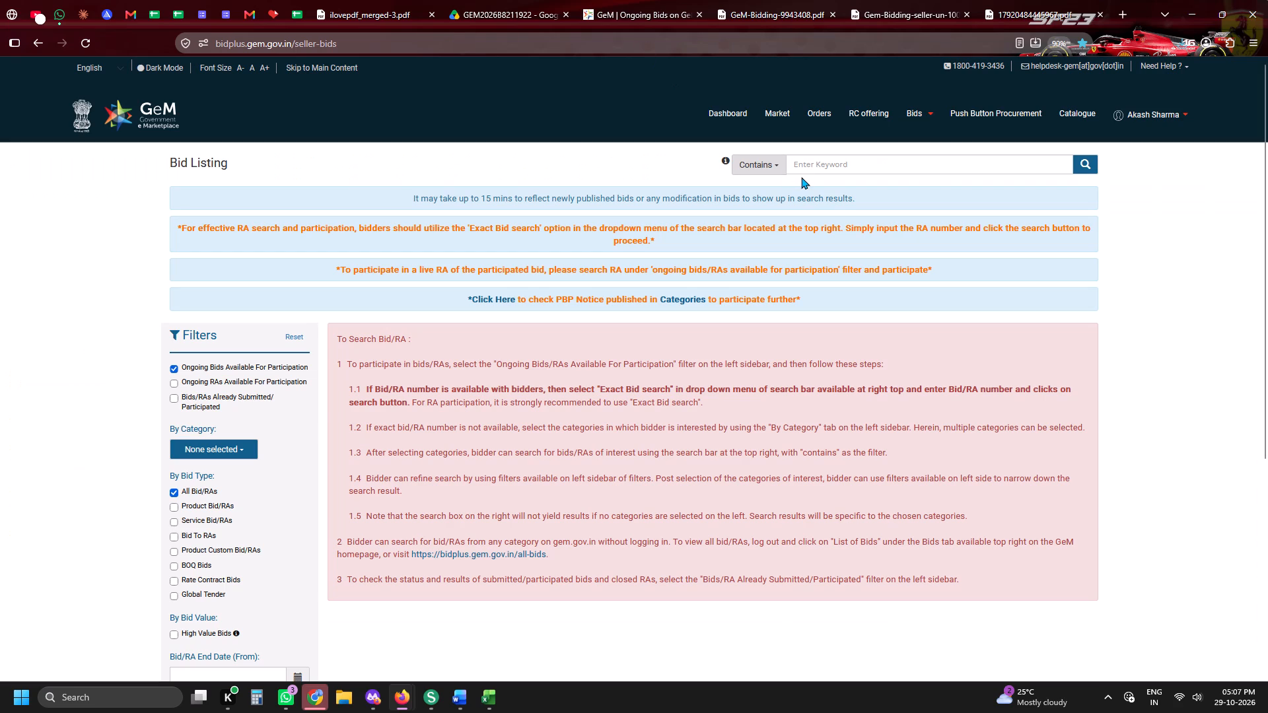
pyautogui.tripleClick(801, 177)
pyautogui.click(801, 164)
pyautogui.hotkey('ctrl', 'v')
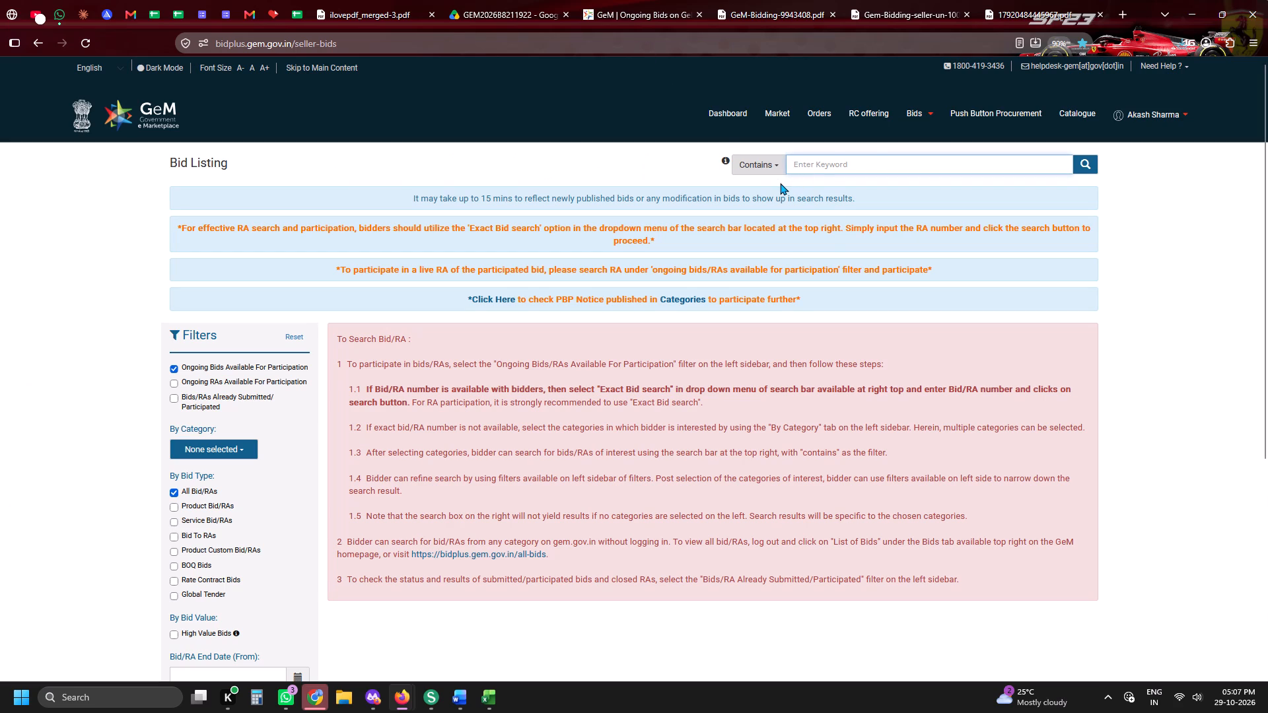
pyautogui.click(776, 173)
pyautogui.click(771, 256)
pyautogui.click(769, 170)
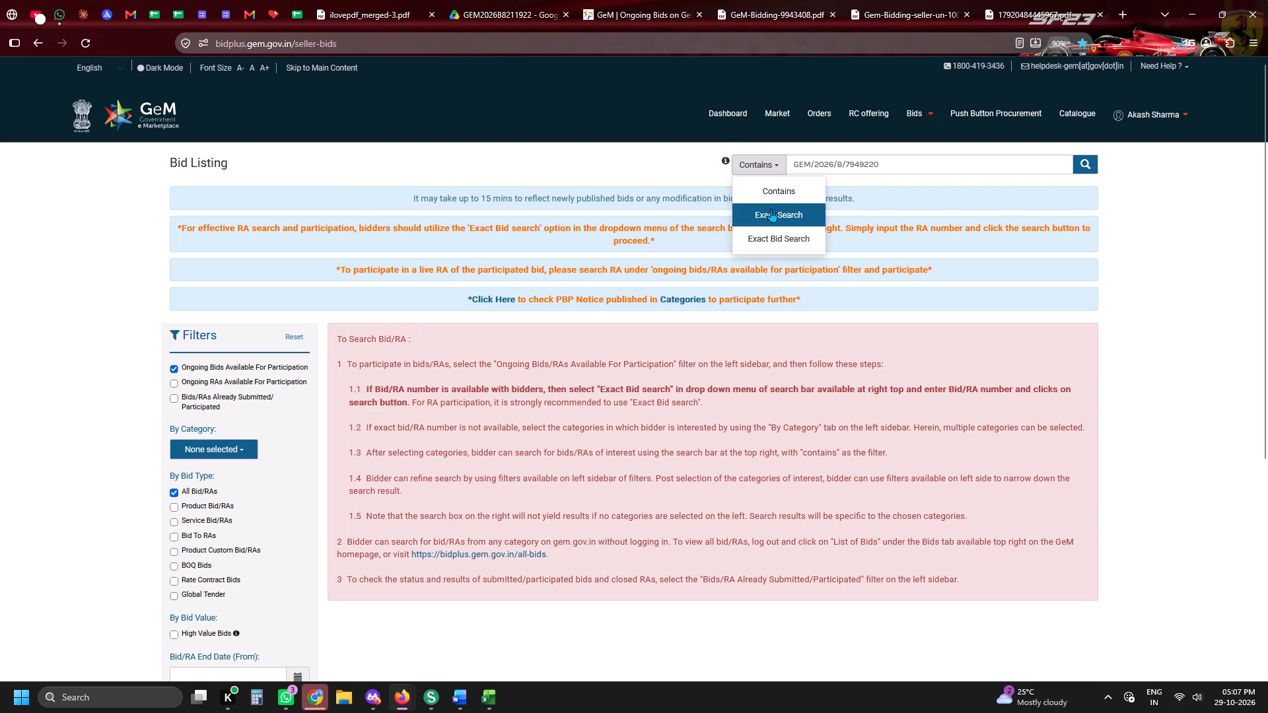
pyautogui.click(771, 231)
pyautogui.click(1076, 163)
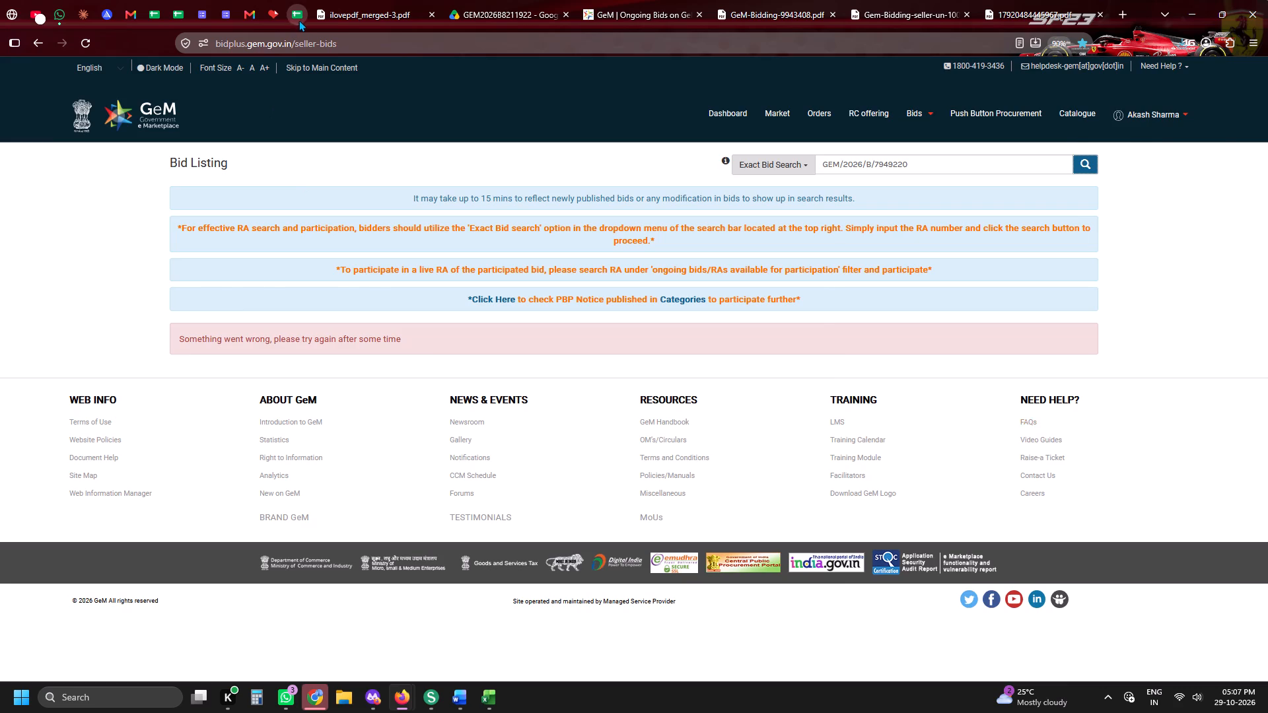
# Recopy GEM/2026/B/7949220 from the Daily Tender Sheet and run the GeM exact bid search again.
pyautogui.click(300, 18)
pyautogui.hotkey('ctrl', 'c')
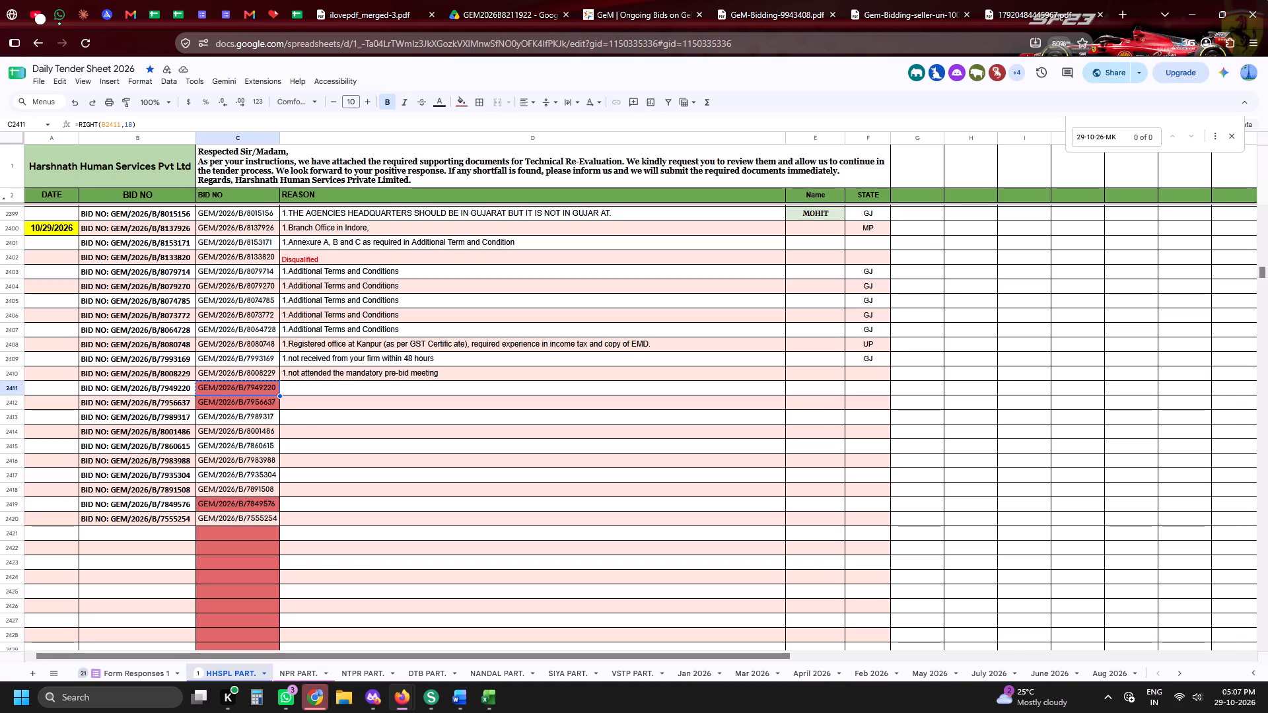
pyautogui.hotkey('ctrl', 'c')
pyautogui.hotkey('ctrl', 'c')
pyautogui.click(604, 11)
pyautogui.click(908, 168)
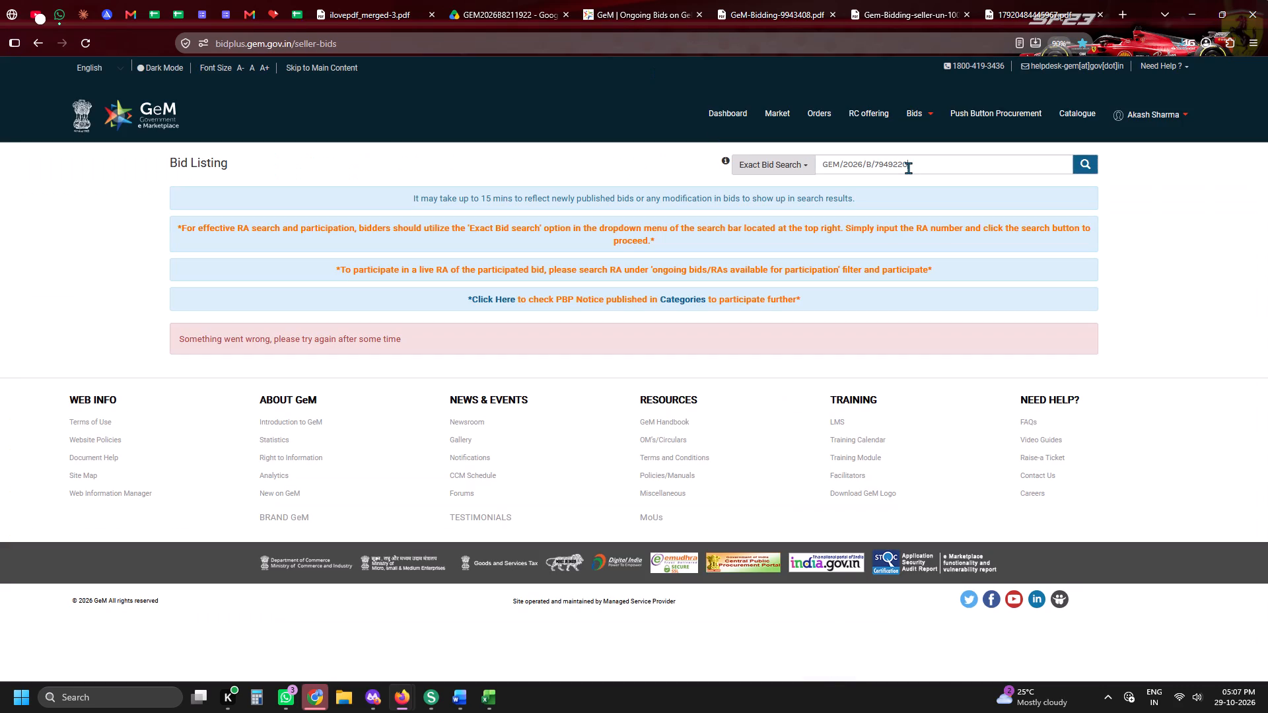
pyautogui.hotkey('ctrl', 'a')
pyautogui.hotkey('ctrl', 'v')
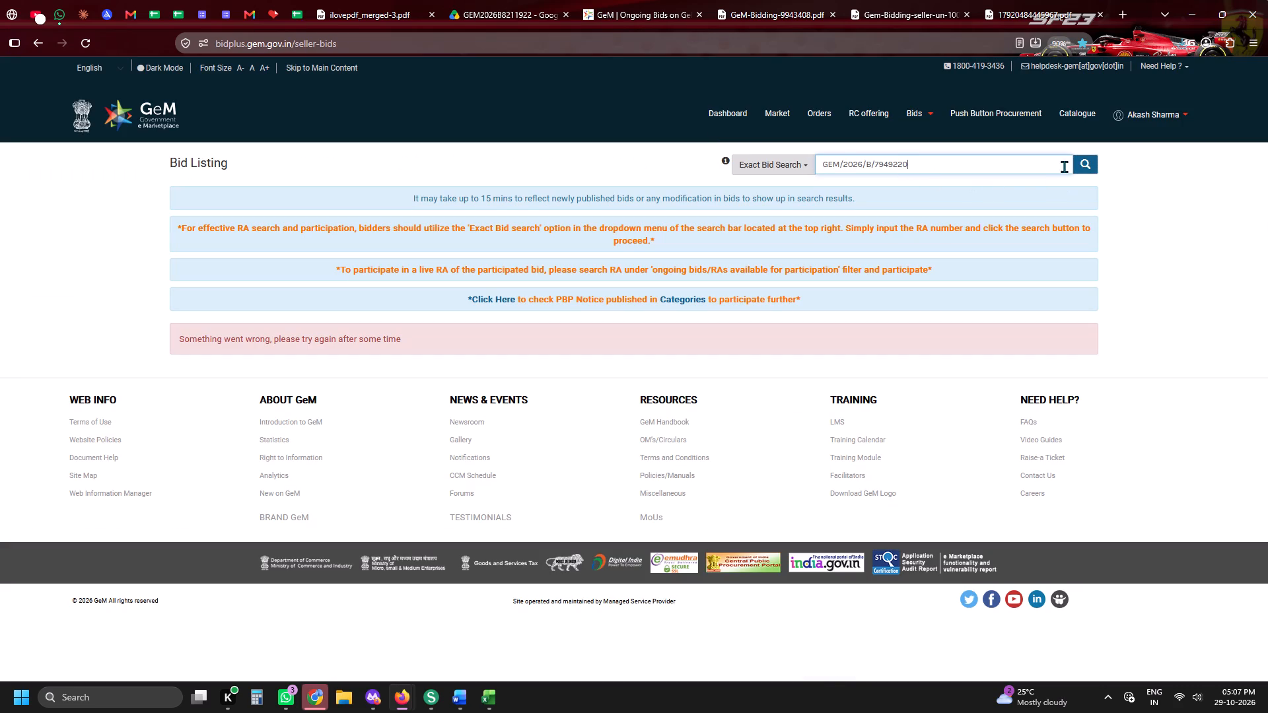
pyautogui.click(1073, 166)
pyautogui.click(1082, 166)
# Switch to YouTube and play the Bapu Zimidar full video by Jassi Gill.
pyautogui.click(36, 0)
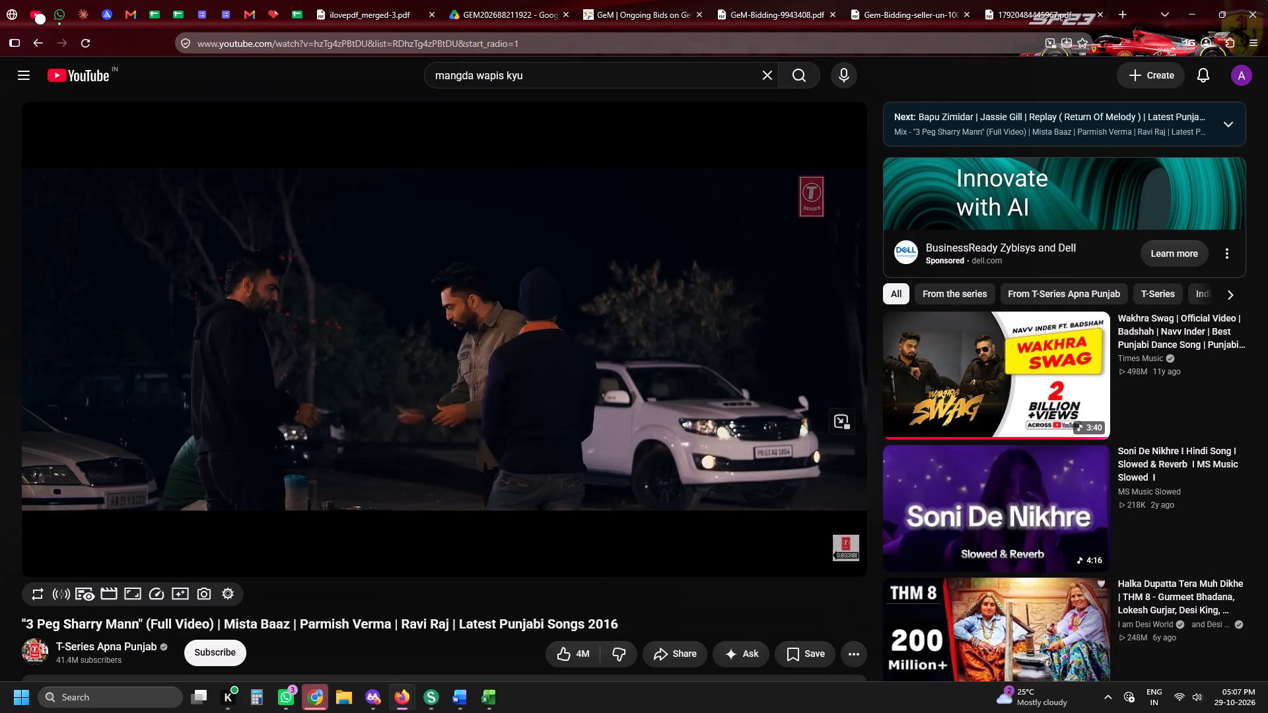
pyautogui.scroll(-4, 1054, 429)
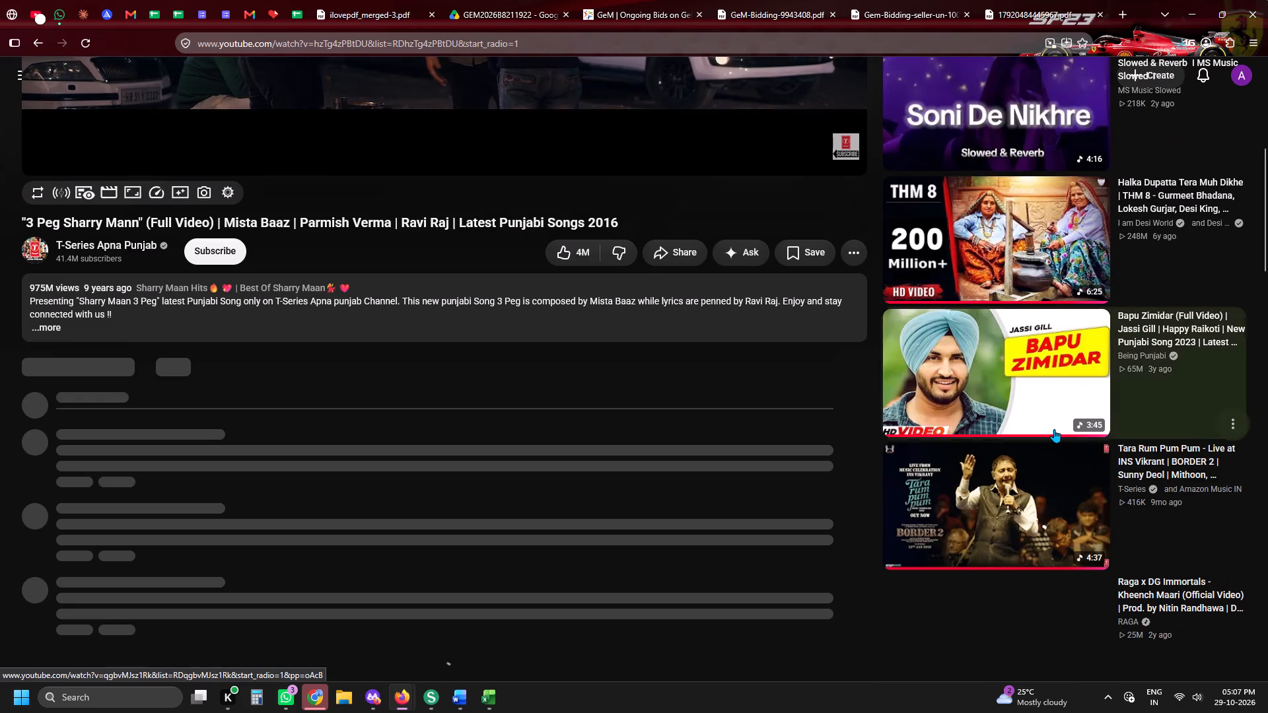
pyautogui.click(971, 415)
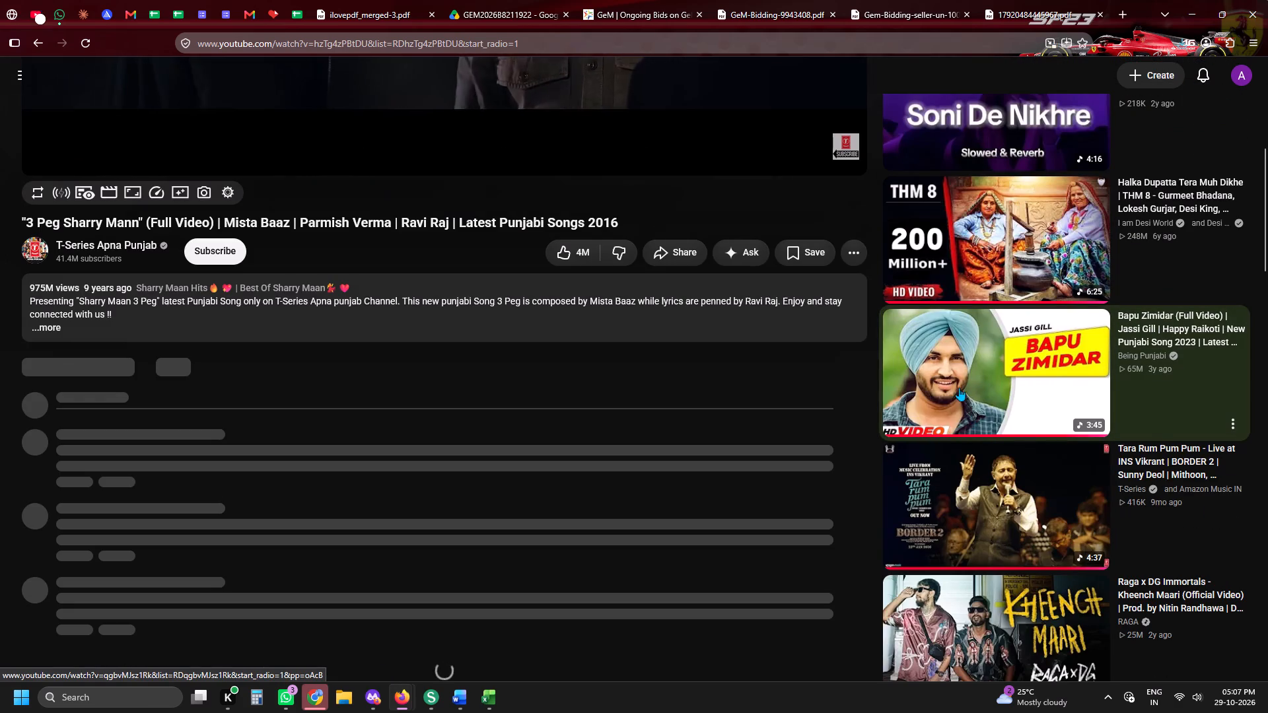
# Return to GeM, rerun the search for GEM/2026/B/7949220 and open its representation form with the full disqualification comment expanded.
pyautogui.click(604, 0)
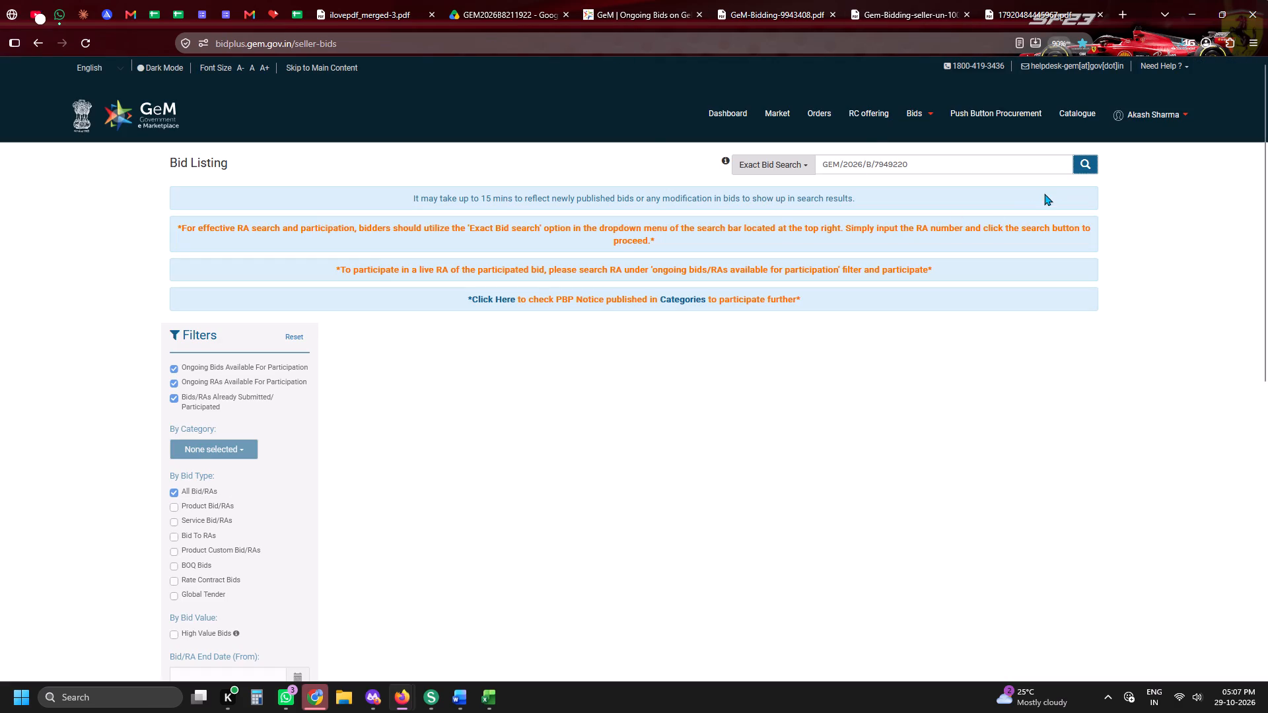
pyautogui.doubleClick(1079, 166)
pyautogui.scroll(-5, 732, 355)
pyautogui.scroll(-2, 624, 429)
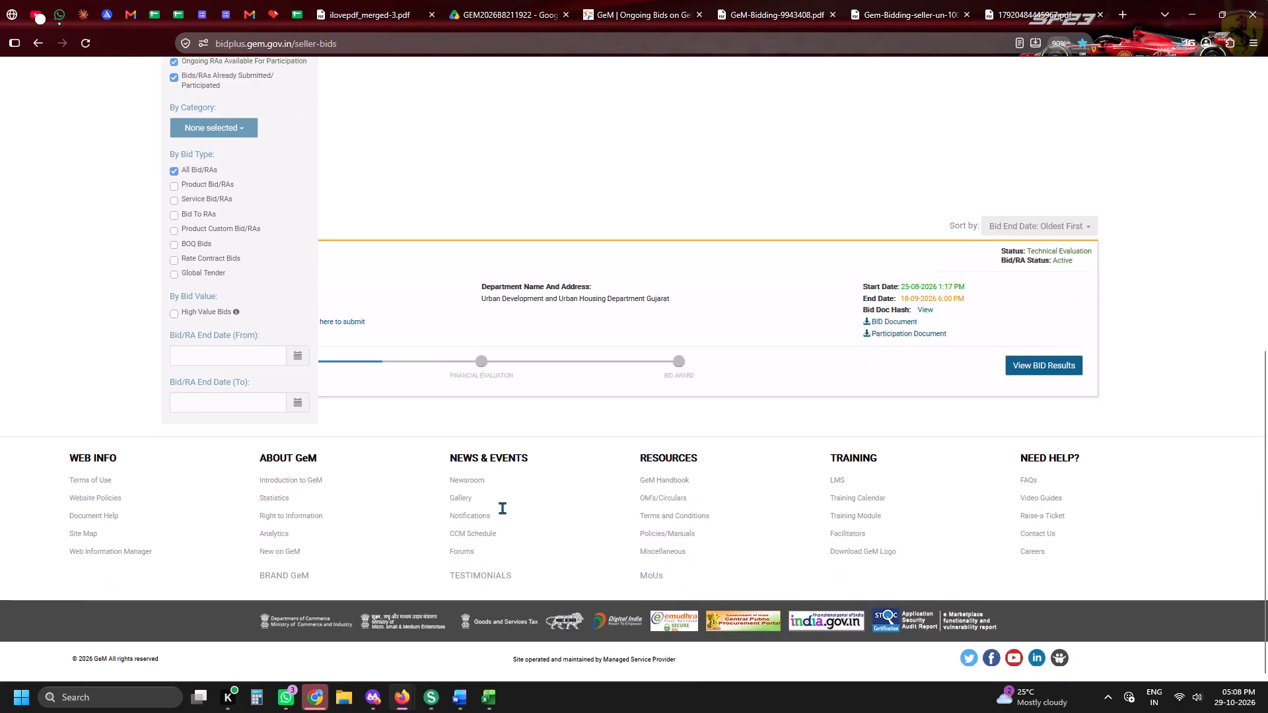
pyautogui.scroll(3, 502, 508)
pyautogui.click(345, 571)
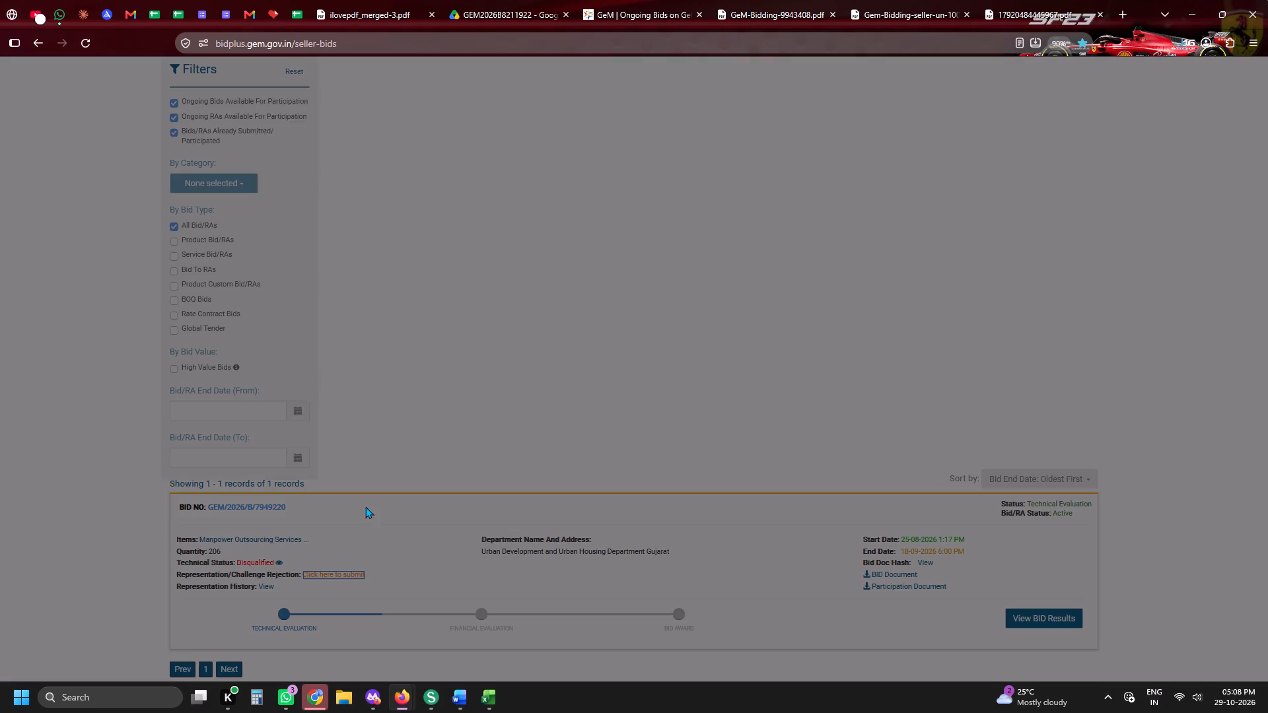
pyautogui.scroll(2, 427, 242)
pyautogui.click(835, 173)
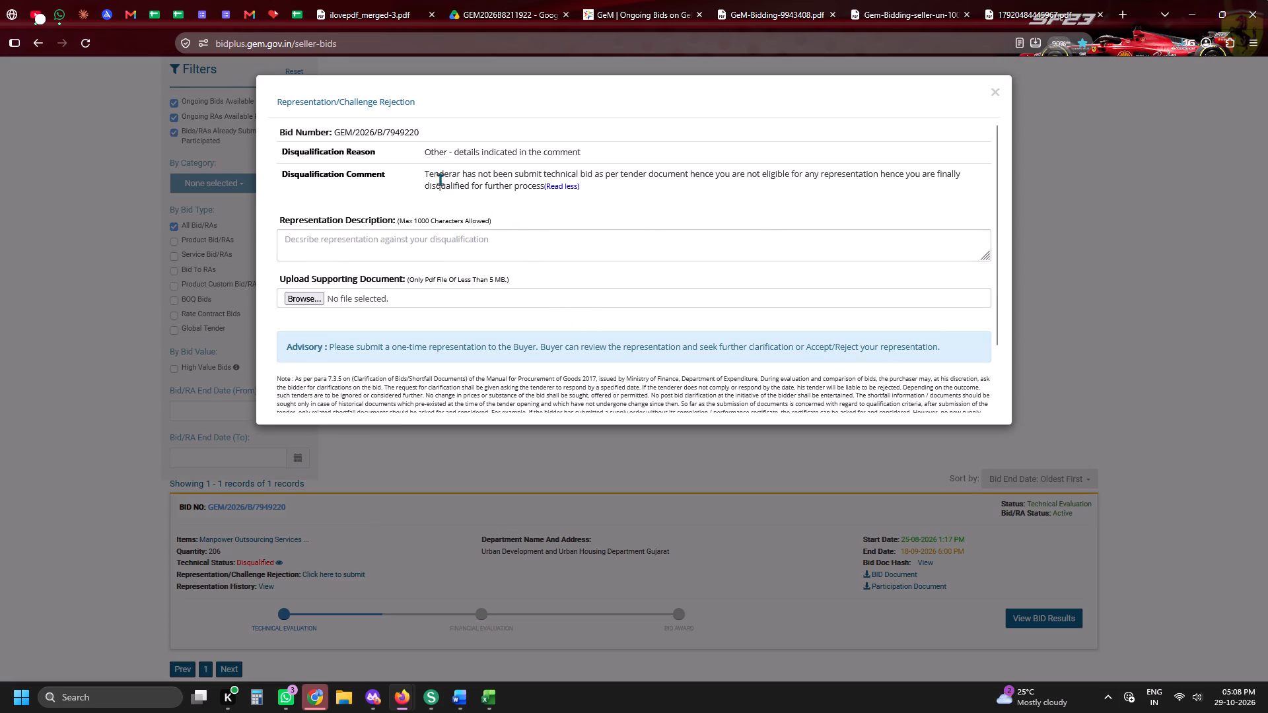
# Log "1.Tenderar has not been submit technical bid as per tender document" as the reason for GEM/2026/B/7949220 in the Daily Tender Sheet.
pyautogui.moveTo(417, 176); pyautogui.dragTo(674, 174)
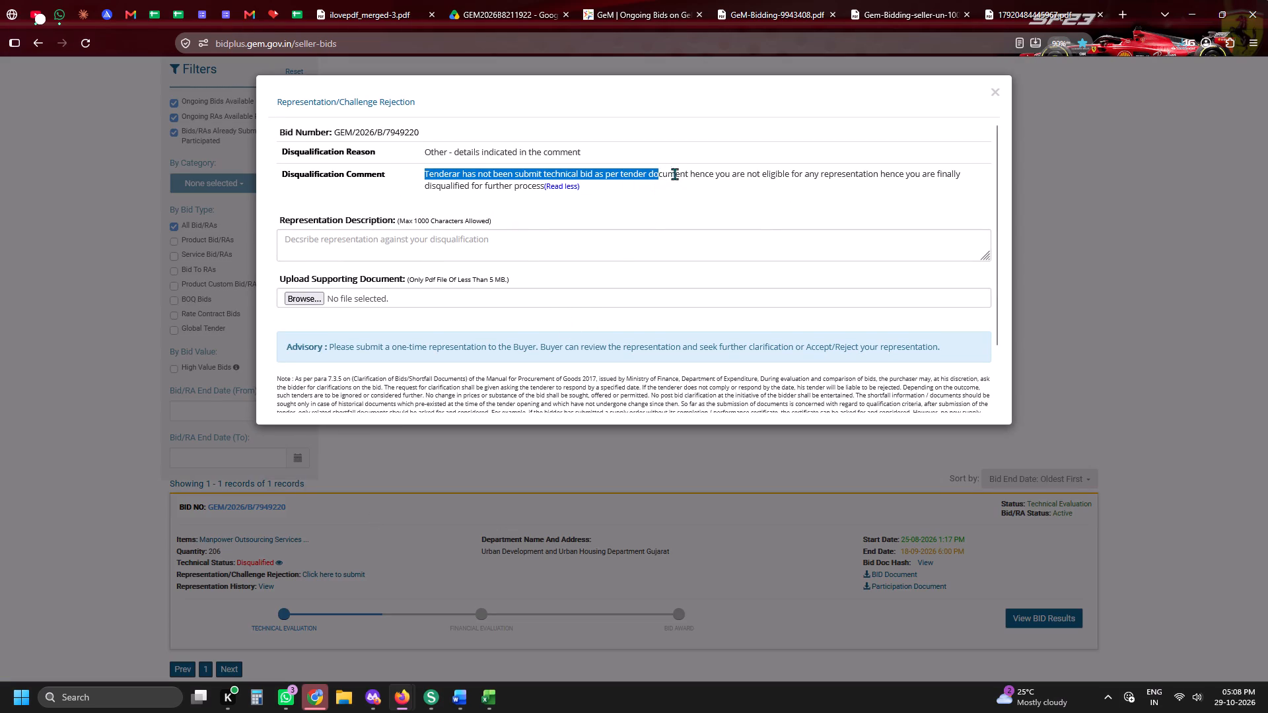
pyautogui.moveTo(674, 174); pyautogui.dragTo(689, 172)
pyautogui.hotkey('ctrl', 'c')
pyautogui.hotkey('ctrl', 'c')
pyautogui.hotkey('ctrl', 'c')
pyautogui.hotkey('ctrl', 'c')
pyautogui.hotkey('ctrl', 'c')
pyautogui.click(289, 0)
pyautogui.click(339, 394)
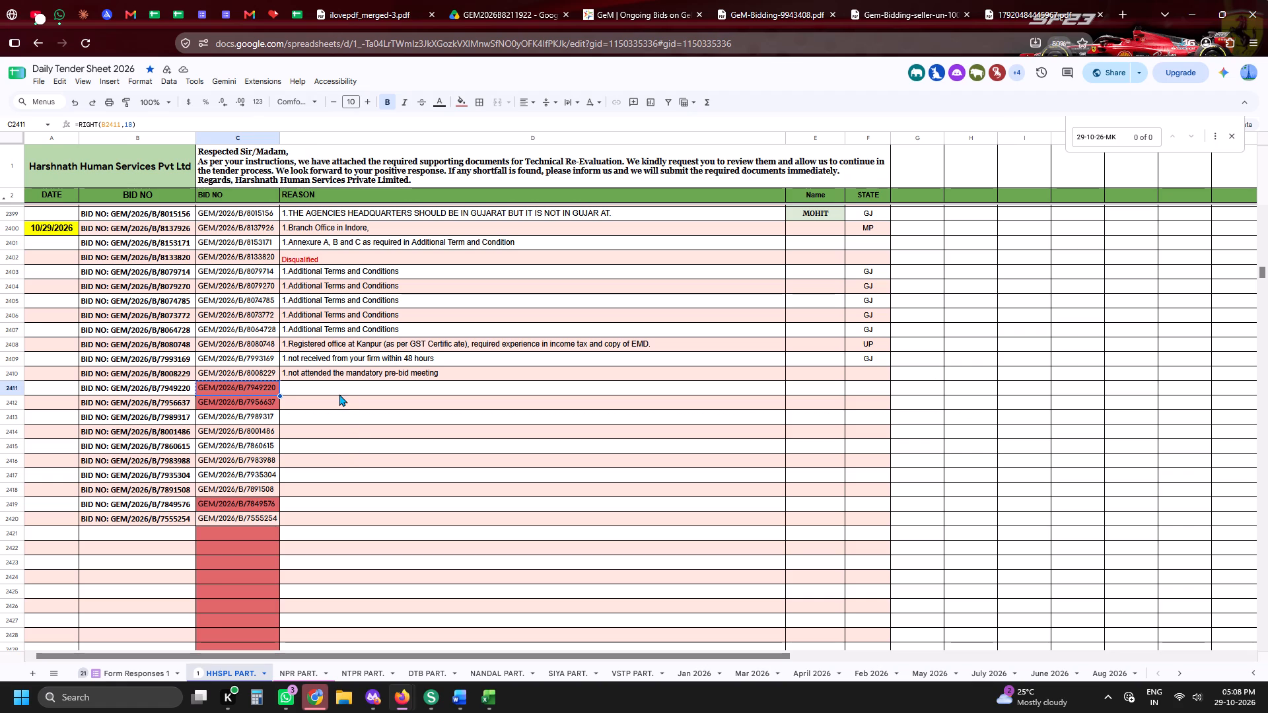
pyautogui.write('1.')
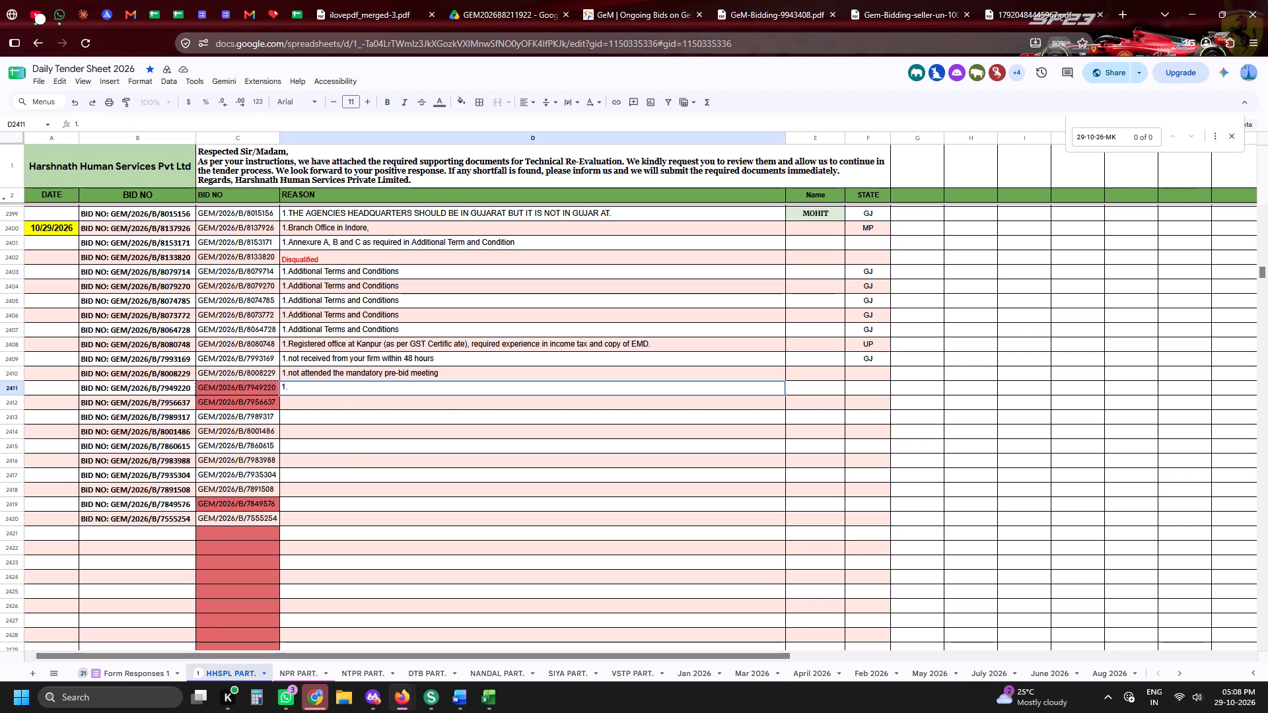
pyautogui.hotkey('ctrl', 'v')
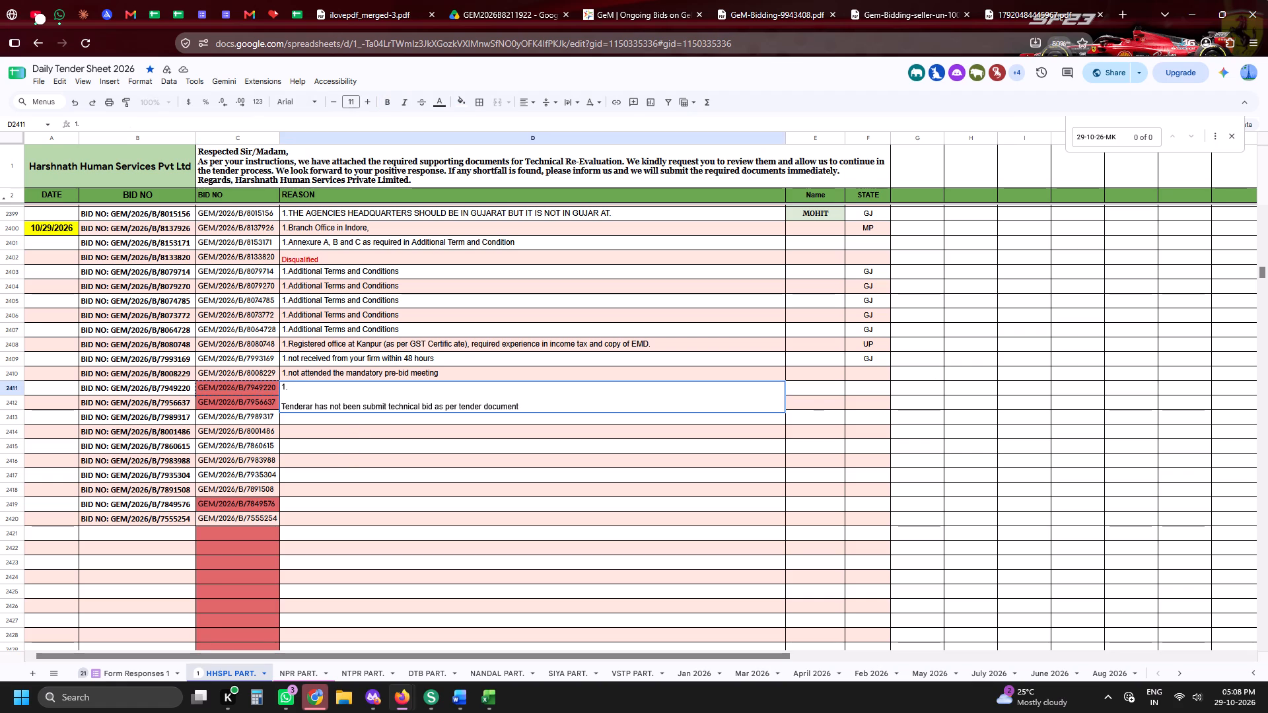
pyautogui.press('Home')
pyautogui.press('BackSpace')
pyautogui.press('BackSpace')
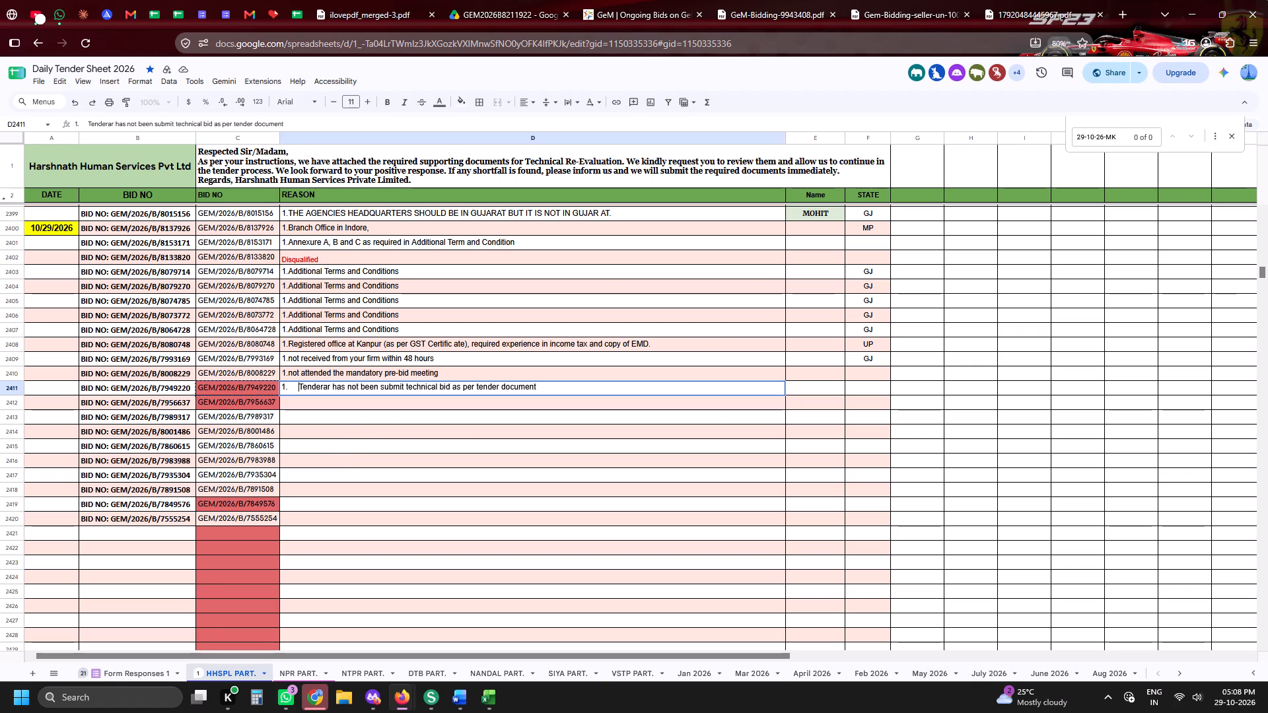
pyautogui.press('BackSpace')
pyautogui.click(421, 543)
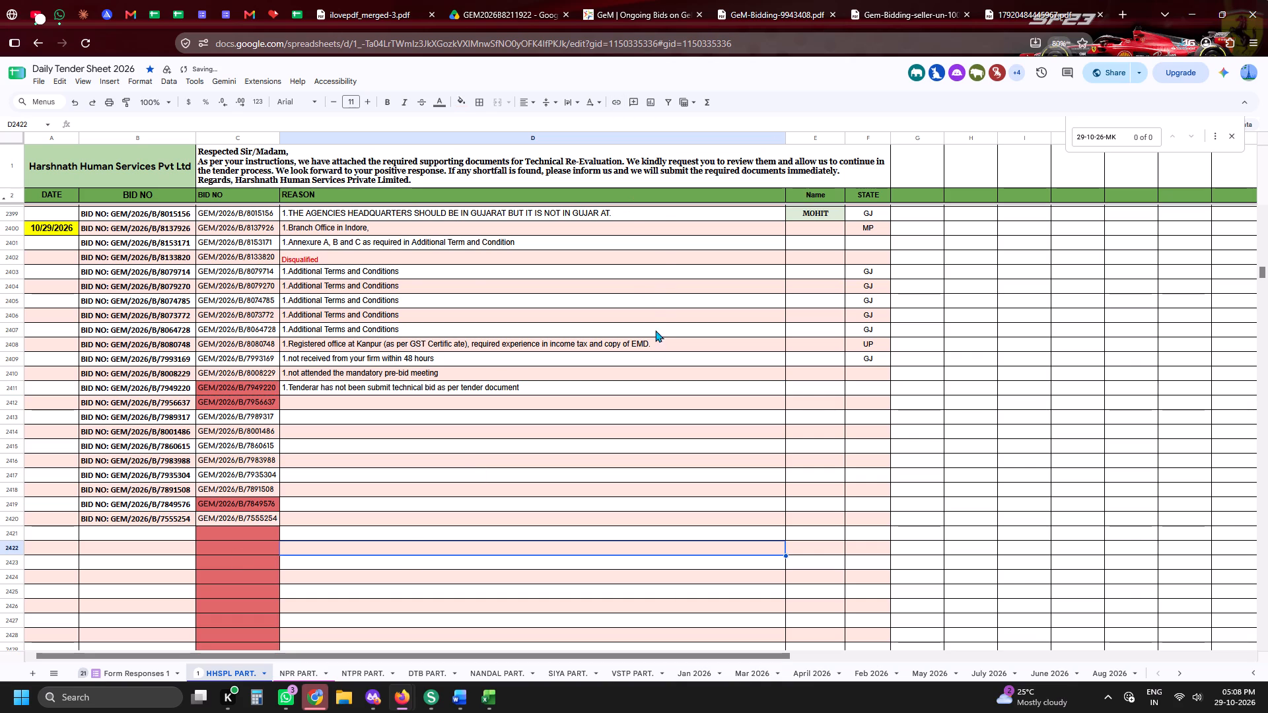
# Skip the advertisement on the YouTube video and return to the GeM representation form.
pyautogui.click(608, 4)
pyautogui.click(41, 0)
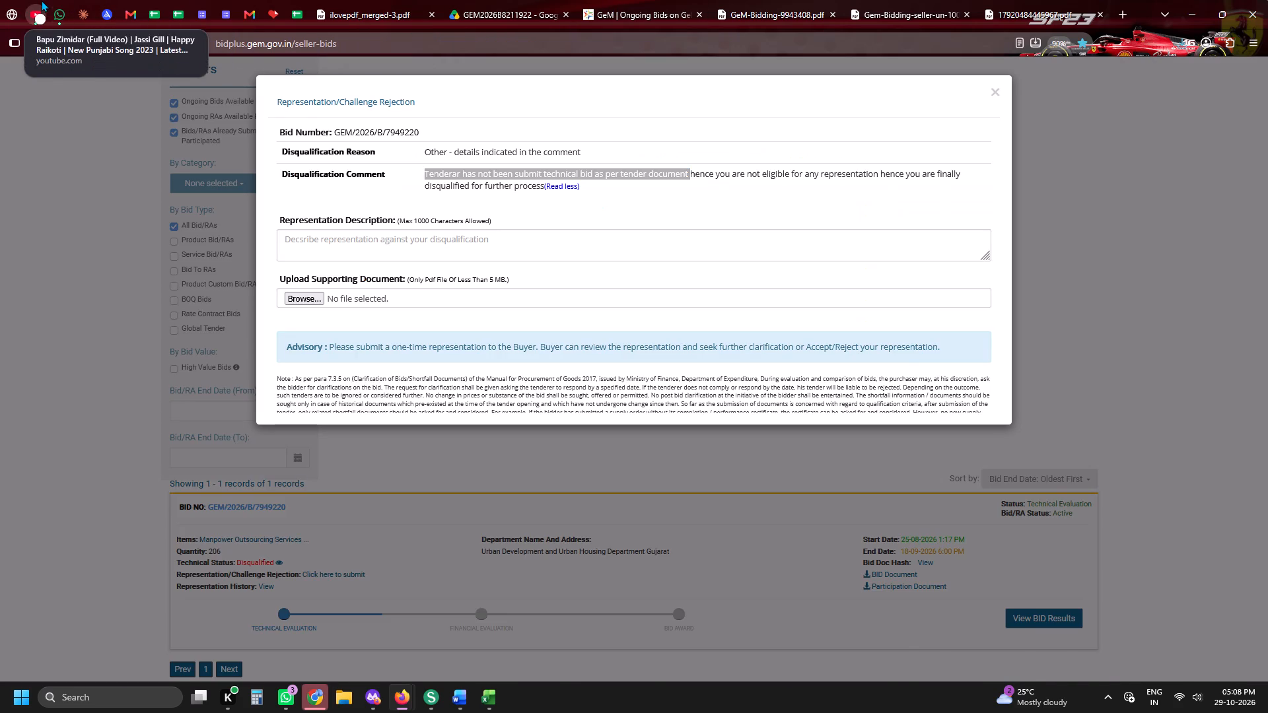
pyautogui.click(847, 519)
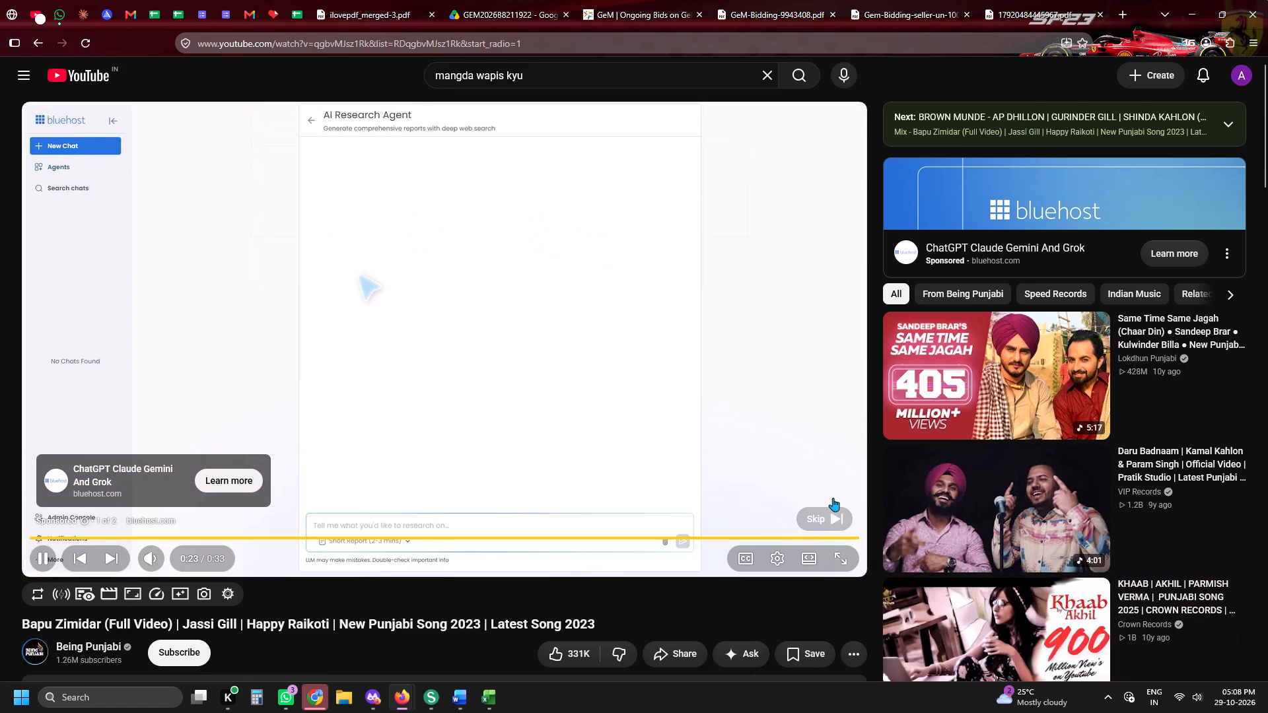
pyautogui.click(759, 0)
pyautogui.click(686, 0)
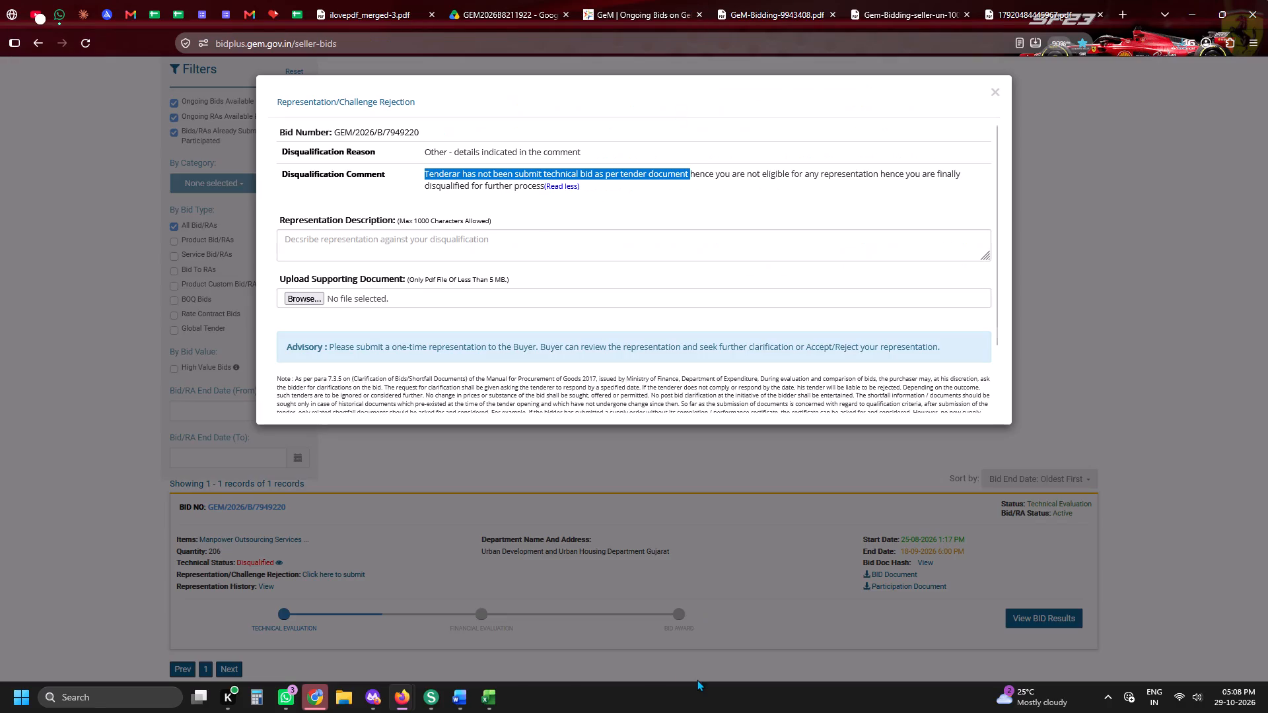
# Attach emd-exemption-hhspl.pdf from the ADDITIONAL folder as the supporting document.
pyautogui.click(312, 294)
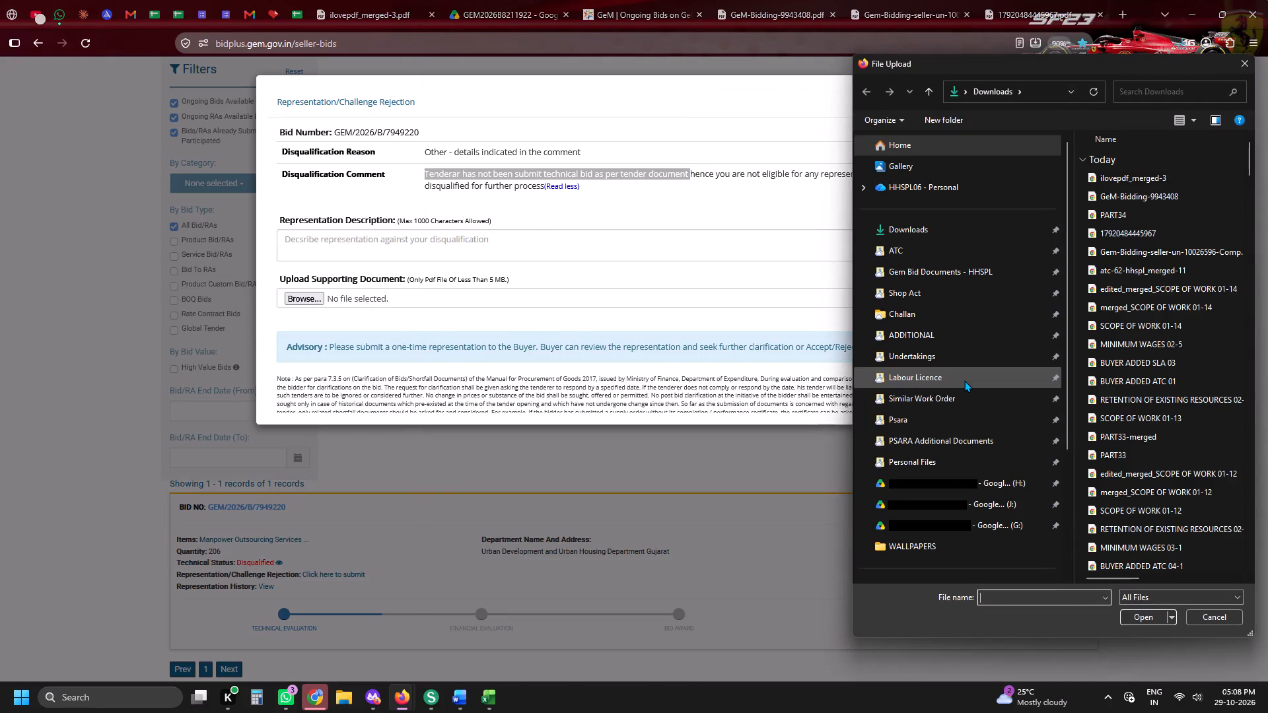
pyautogui.click(943, 339)
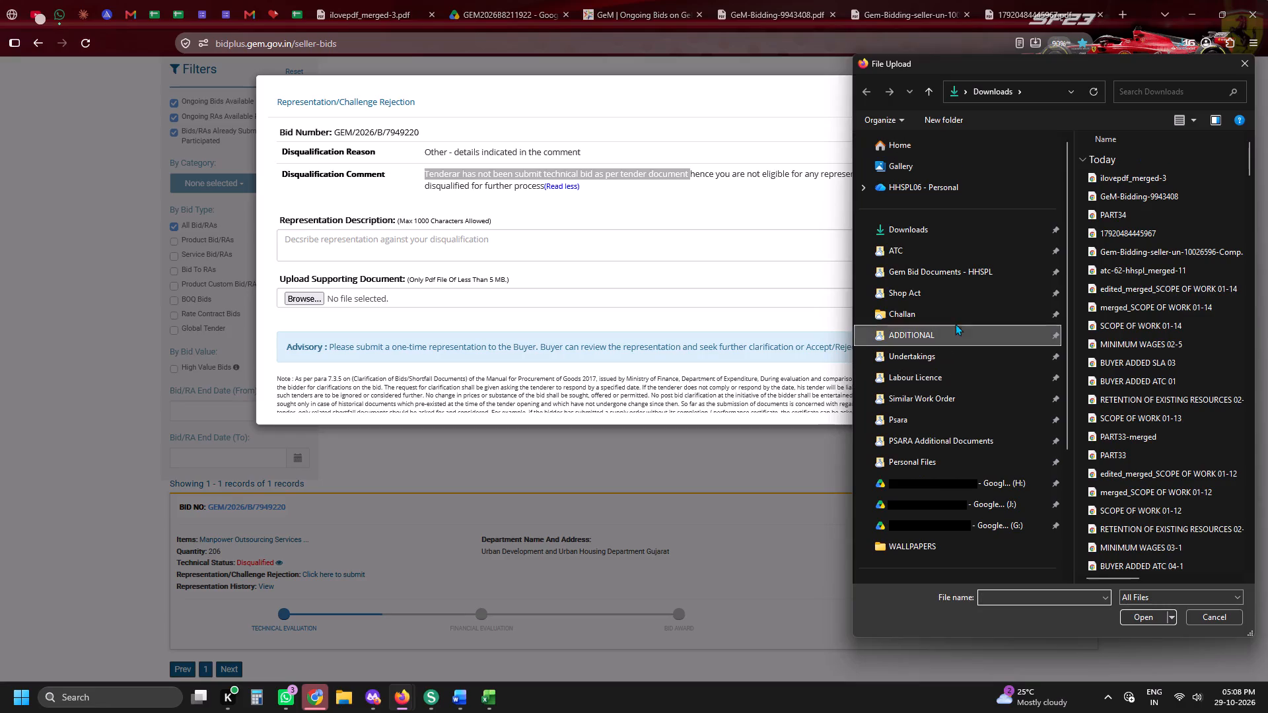
pyautogui.doubleClick(1115, 215)
# Clear the clipboard history and insert the saved re-evaluation request from Harshnath Human Services Private Limited as the representation description.
pyautogui.click(546, 242)
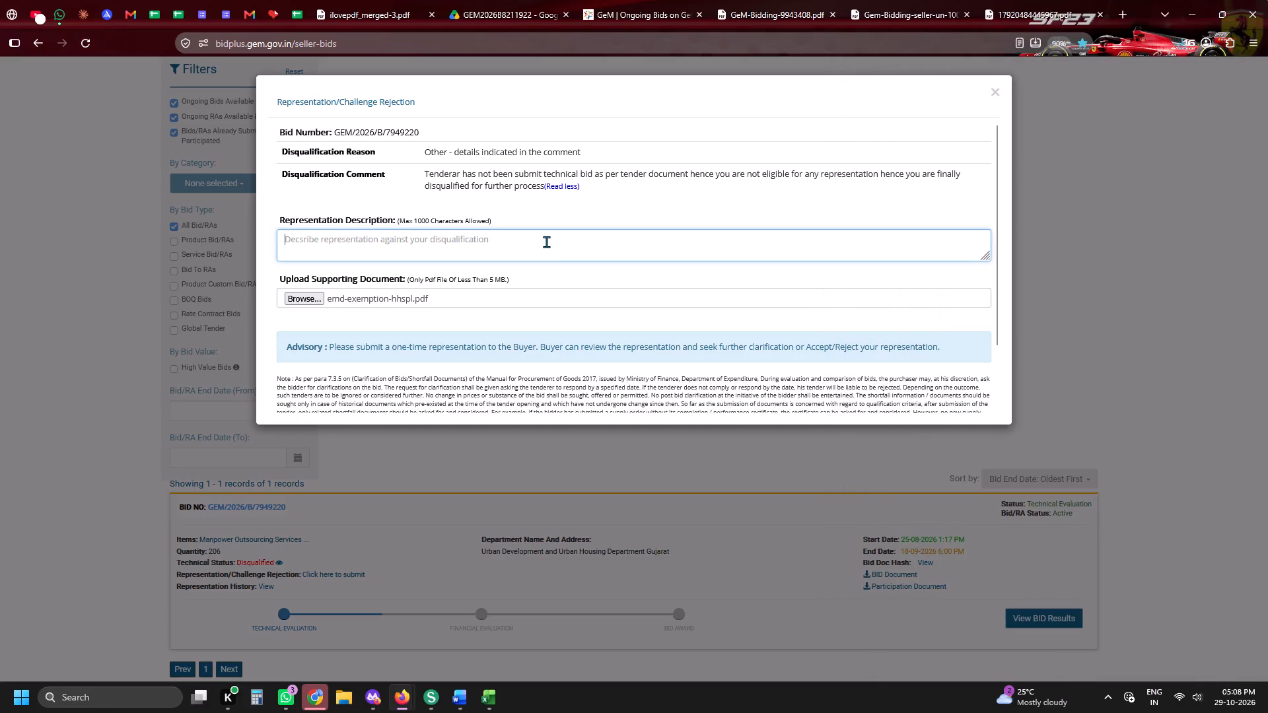
pyautogui.press('super+v')
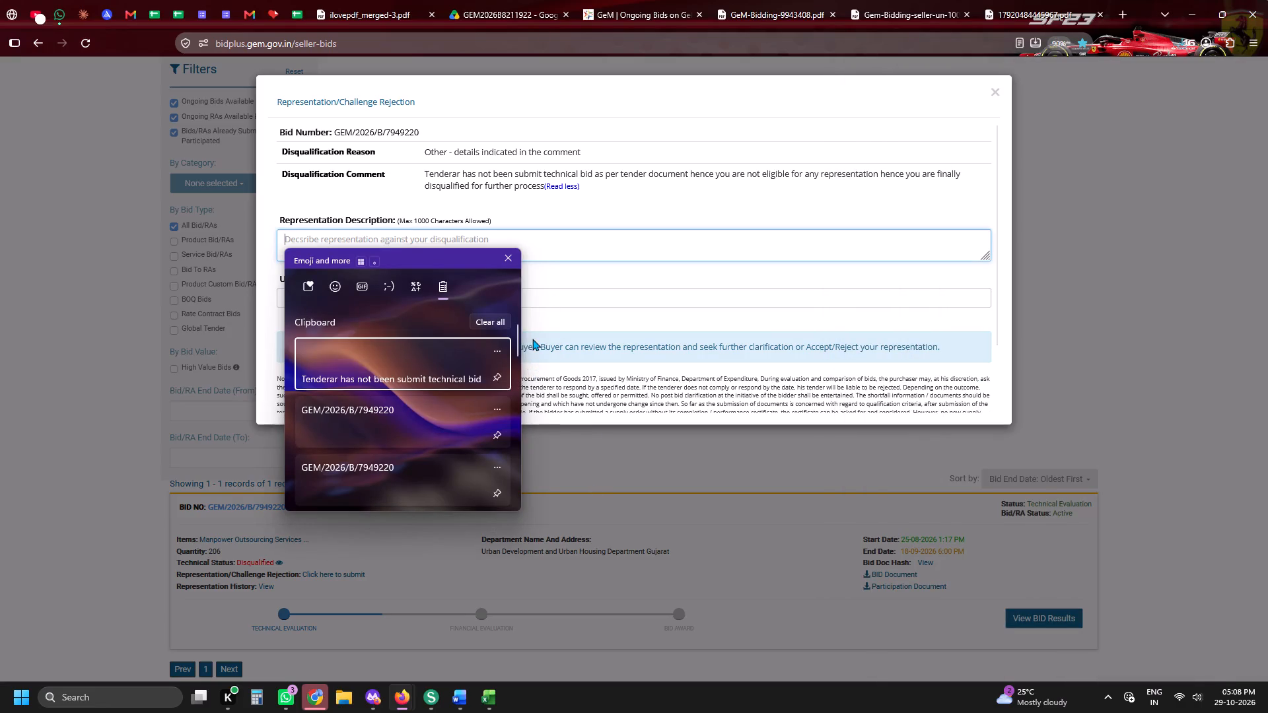
pyautogui.click(502, 320)
pyautogui.click(380, 493)
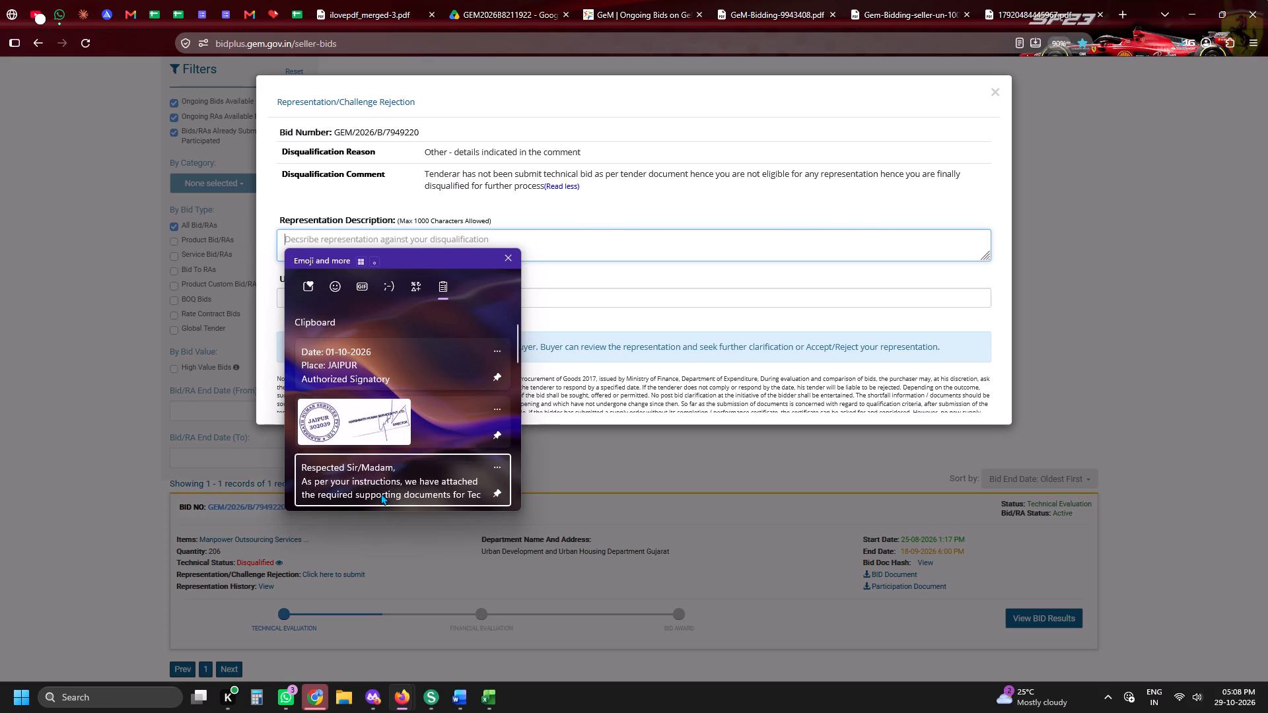
pyautogui.hotkey('ctrl', 'v')
# Submit the representation for GEM/2026/B/7949220 and acknowledge the notice.
pyautogui.scroll(-6, 511, 329)
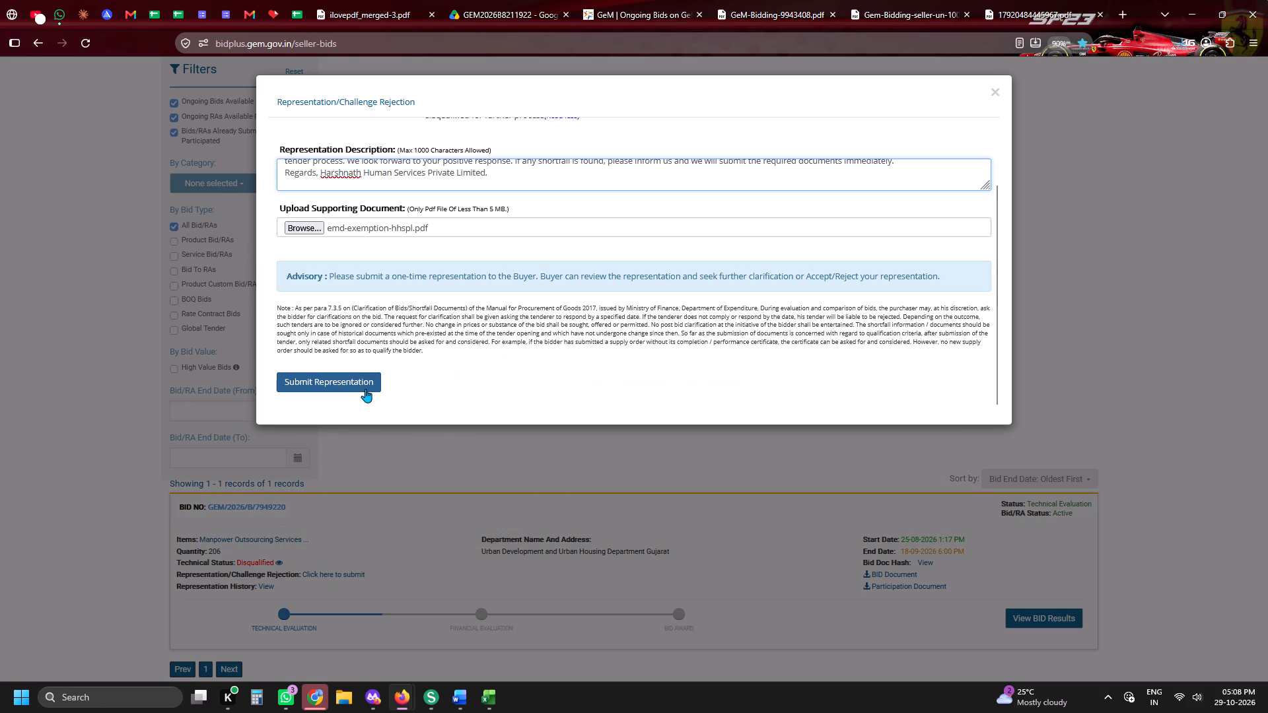
pyautogui.click(364, 389)
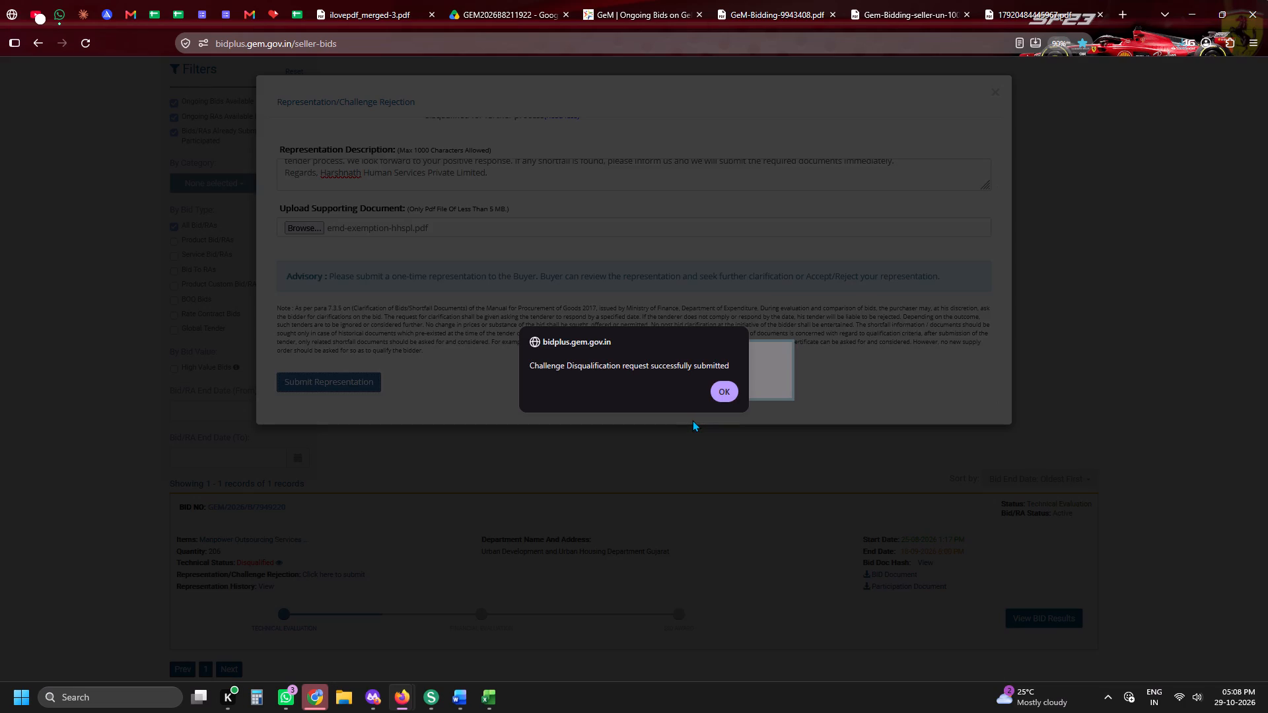
pyautogui.click(720, 390)
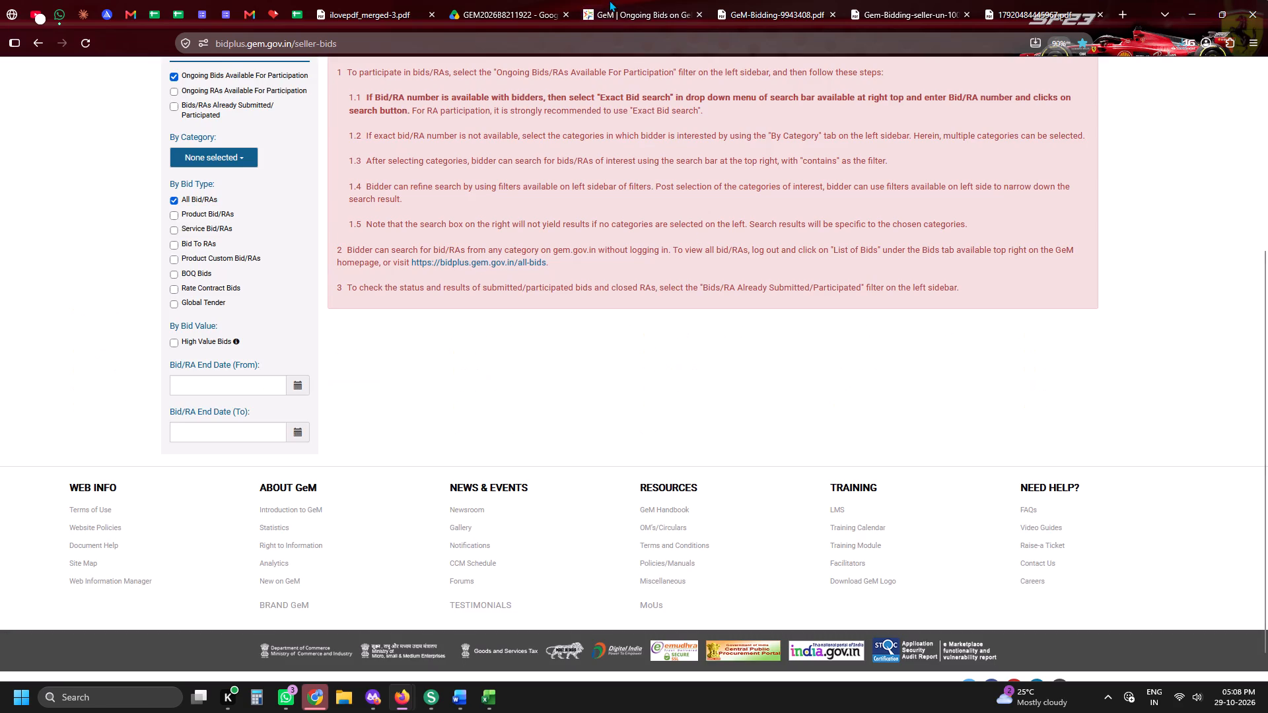
# Copy bid number GEM/2026/B/7956637 from the Daily Tender Sheet and look it up on GeM with Exact Bid Search.
pyautogui.click(299, 0)
pyautogui.click(252, 399)
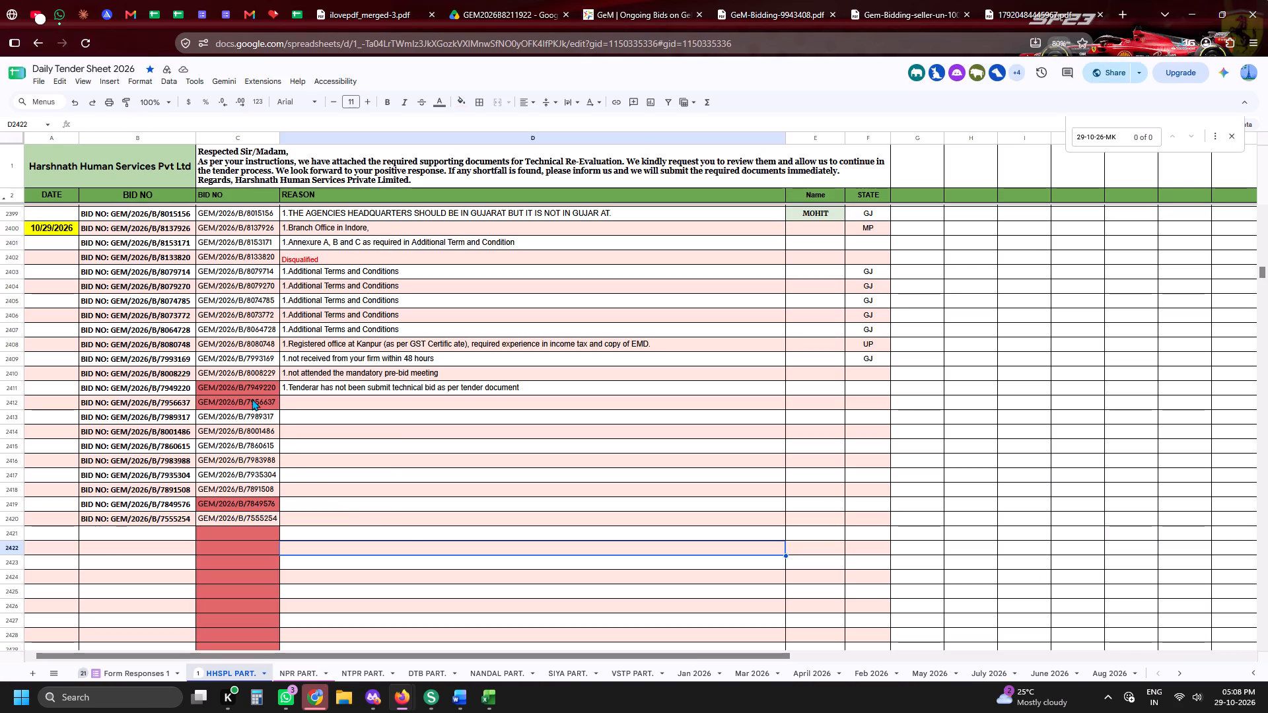
pyautogui.hotkey('ctrl', 'c')
pyautogui.hotkey('ctrl', 'c')
pyautogui.hotkey('ctrl', 'c')
pyautogui.click(723, 0)
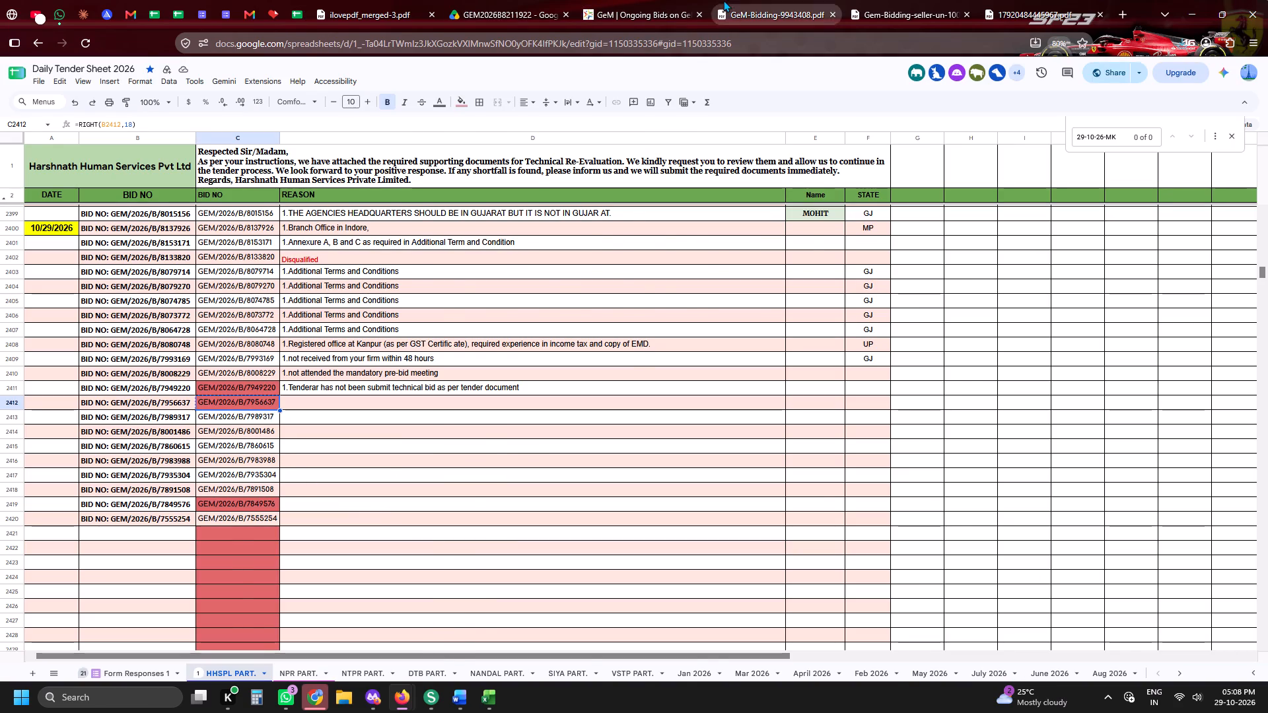
pyautogui.click(660, 0)
pyautogui.scroll(6, 881, 197)
pyautogui.click(853, 149)
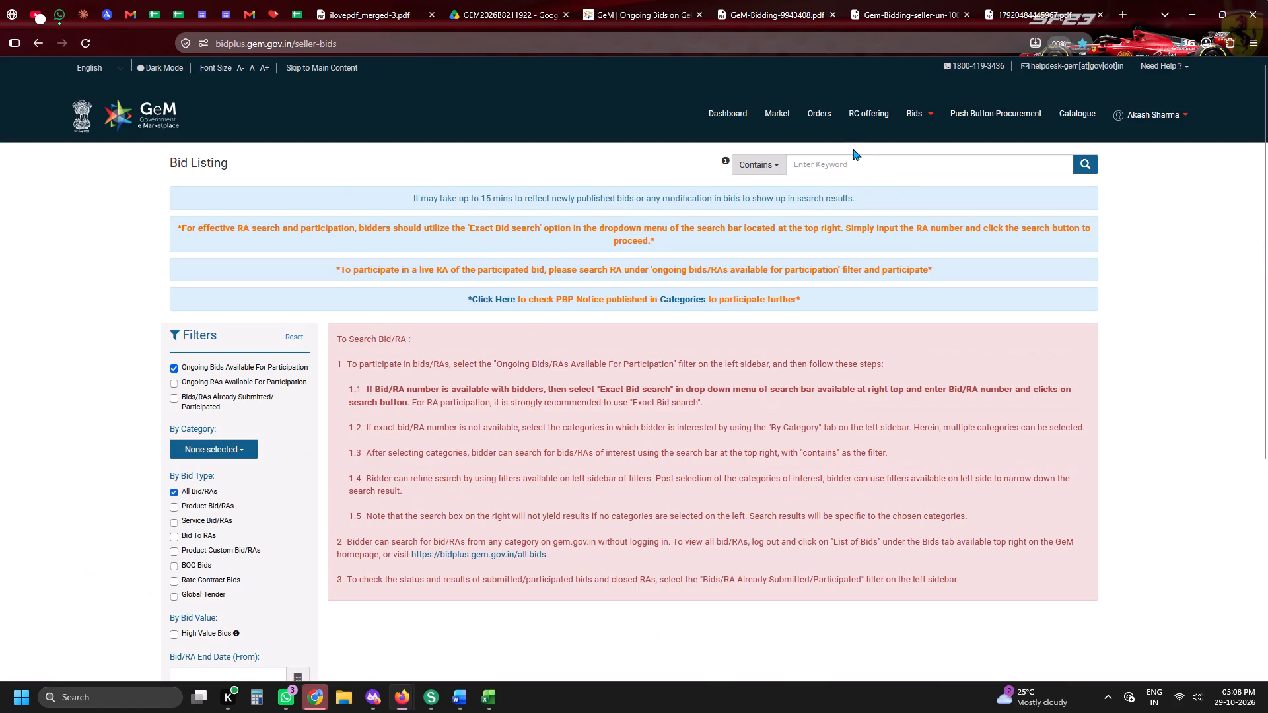
pyautogui.click(853, 155)
pyautogui.hotkey('ctrl', 'v')
pyautogui.click(784, 166)
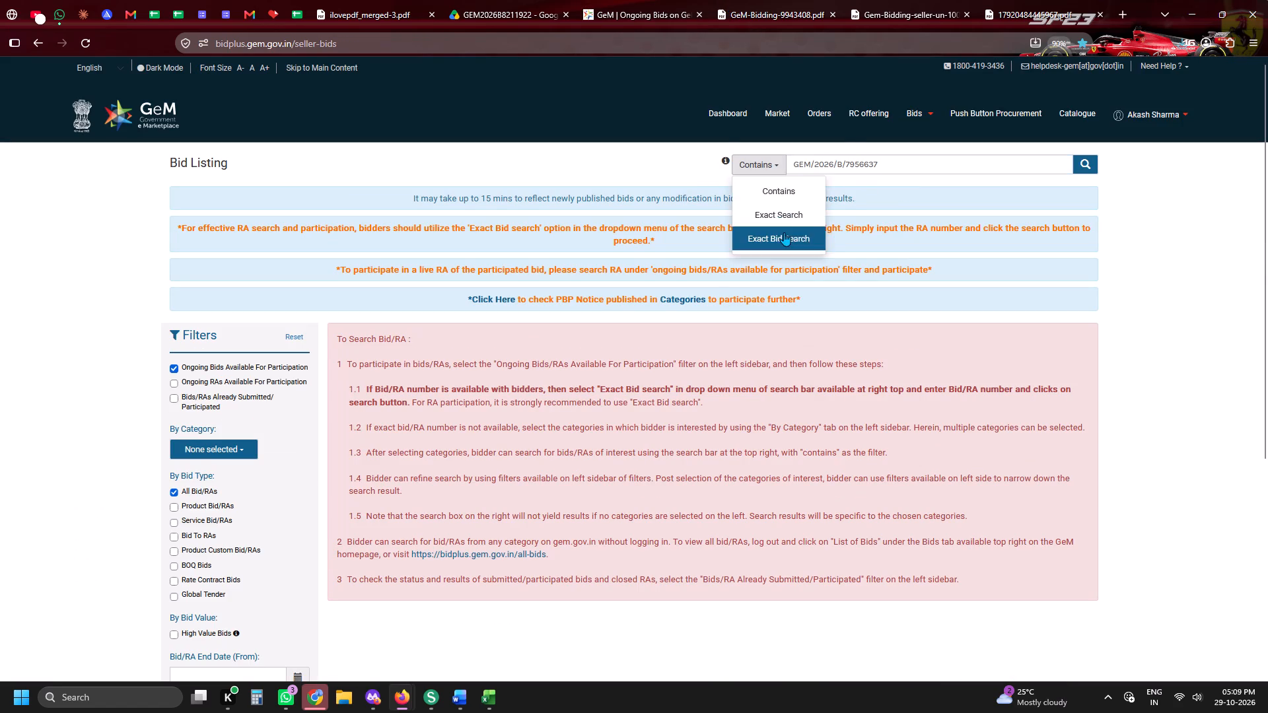
pyautogui.click(784, 232)
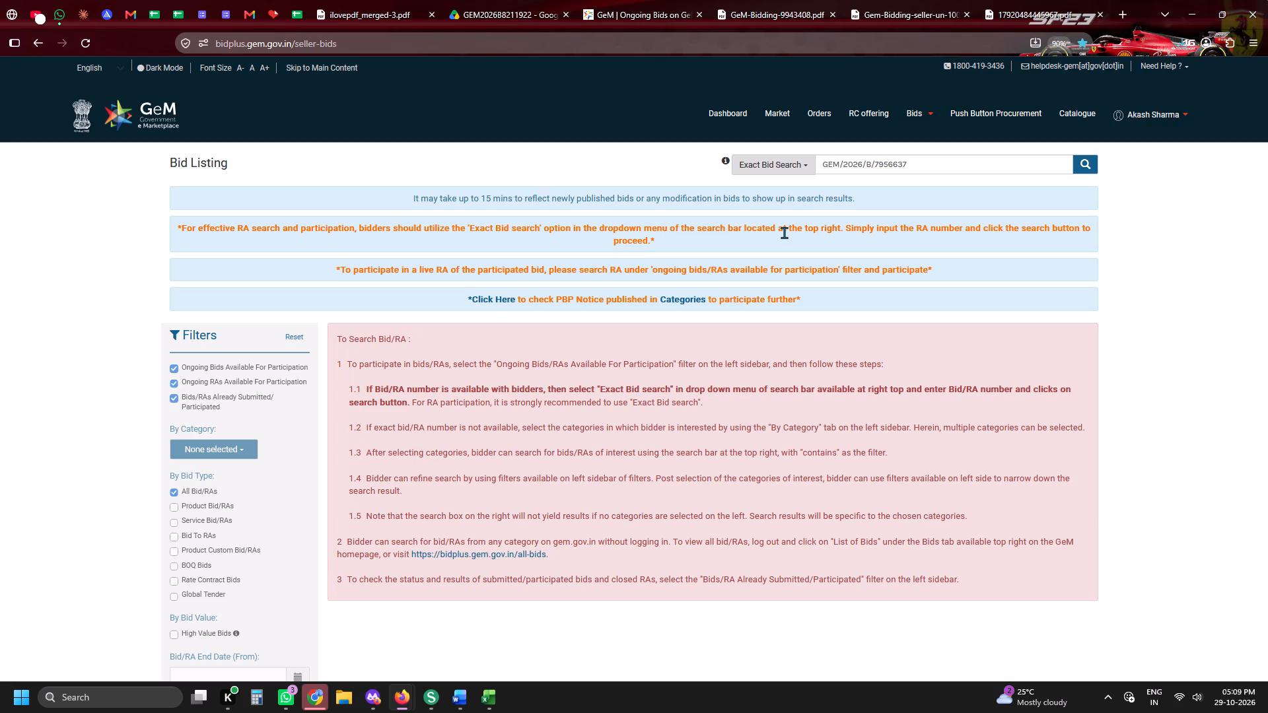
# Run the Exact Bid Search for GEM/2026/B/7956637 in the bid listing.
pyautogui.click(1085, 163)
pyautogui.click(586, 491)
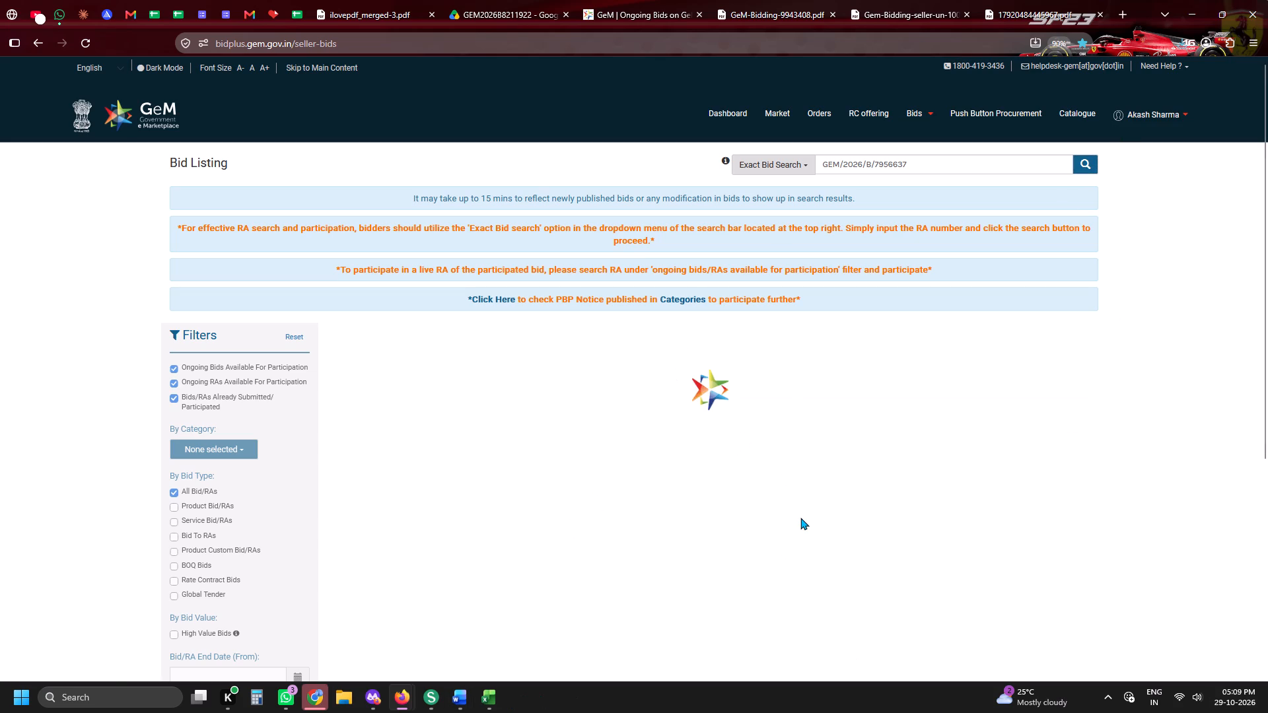
# Lower the system sound volume, leaving the brightness and network settings alone, and return to the bid listing.
pyautogui.click(1187, 696)
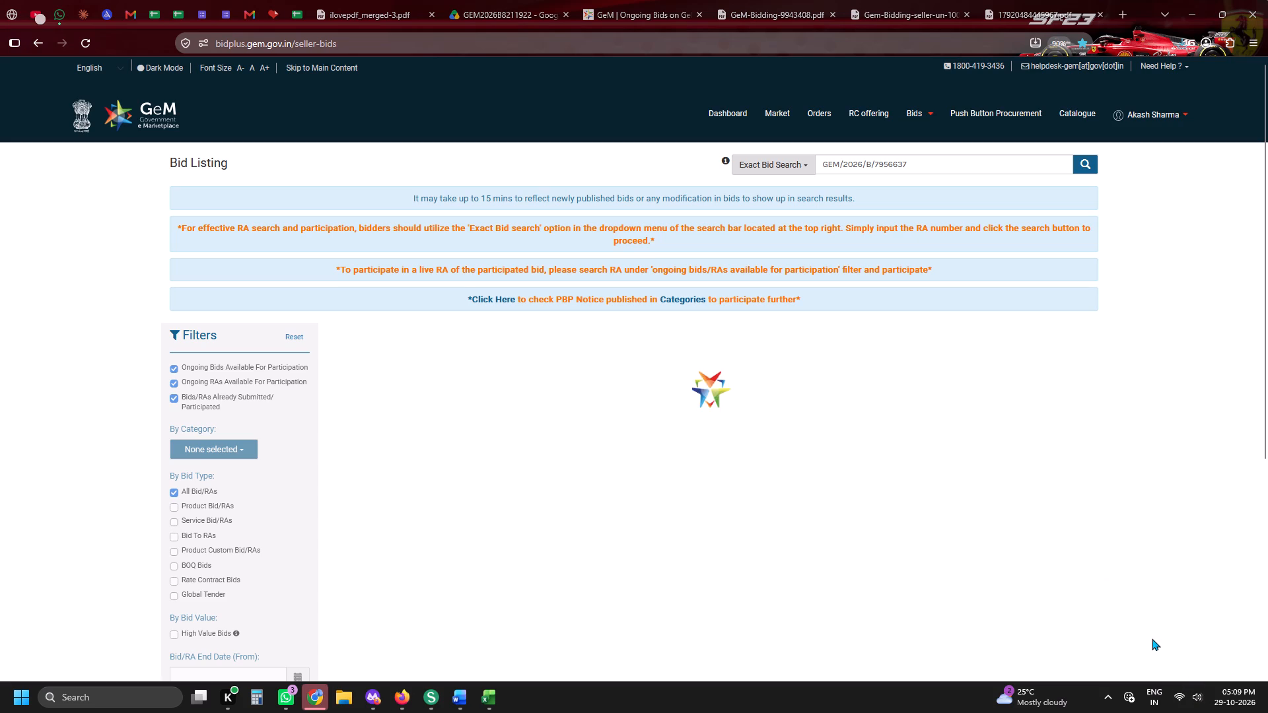
pyautogui.click(1186, 691)
pyautogui.scroll(-1, 1151, 623)
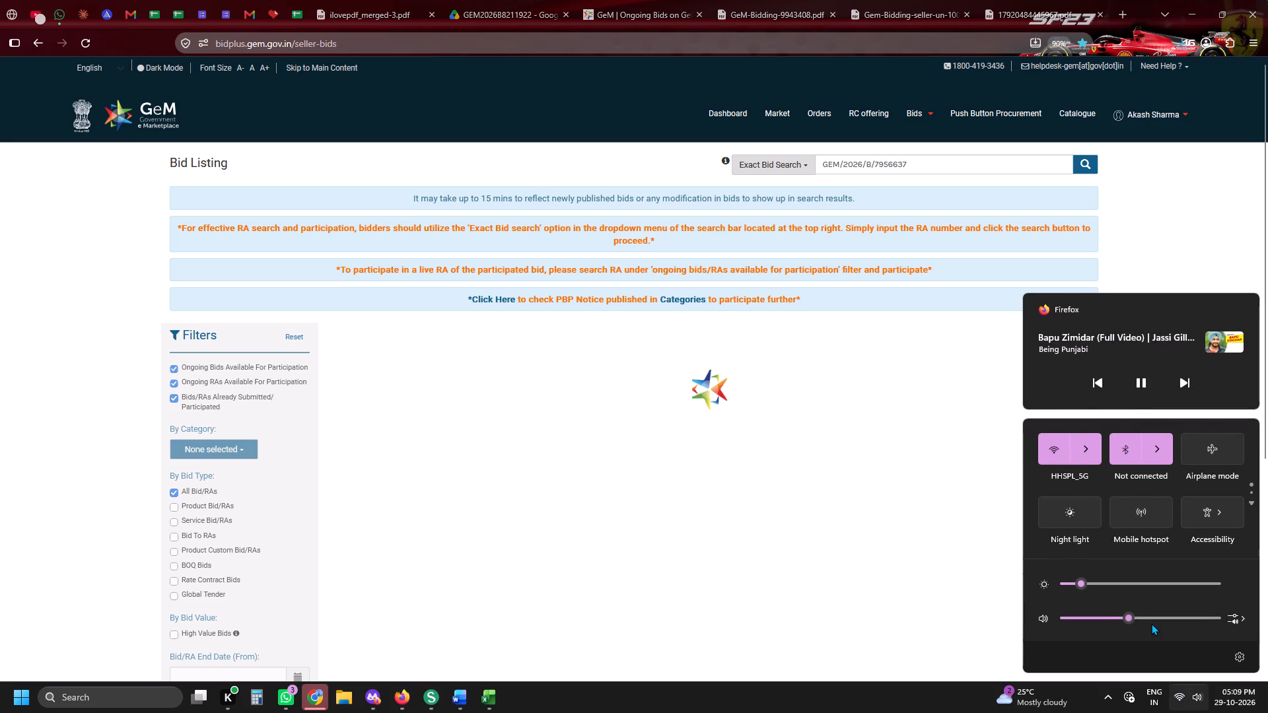
pyautogui.scroll(-2, 1151, 623)
pyautogui.click(814, 541)
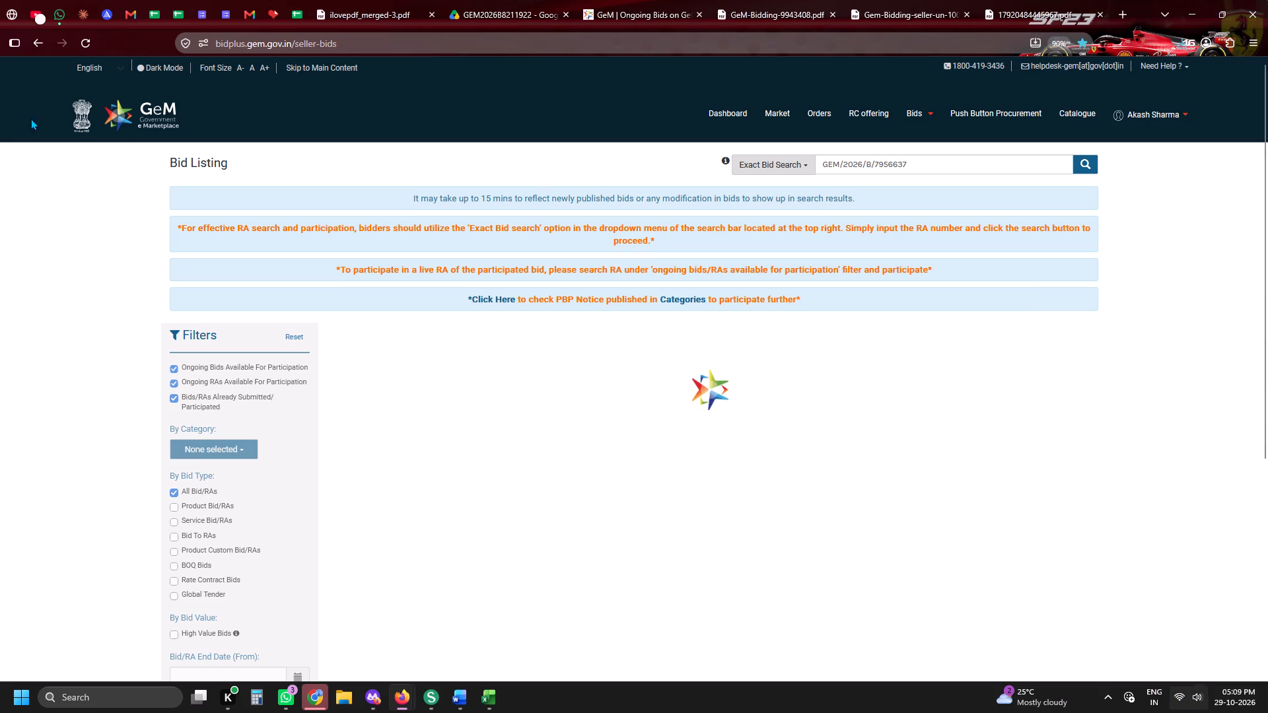
# Reload the GeM bid listing page to clear the stalled search.
pyautogui.click(88, 39)
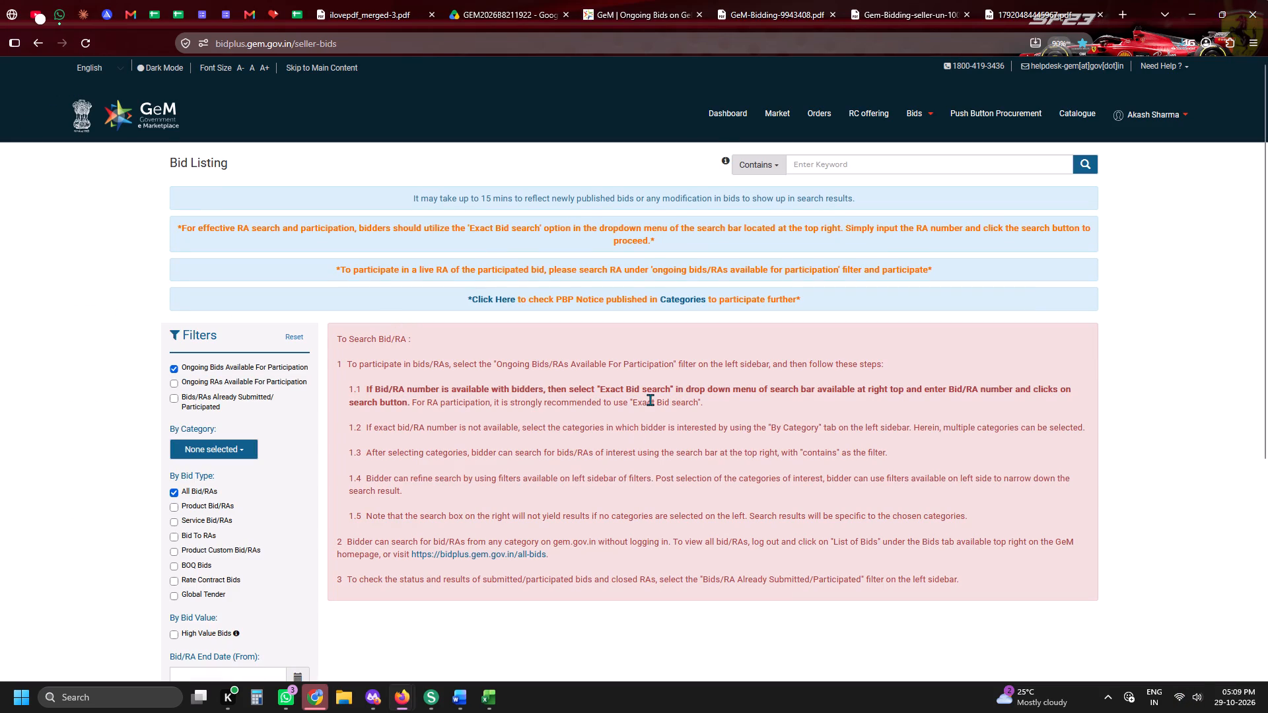
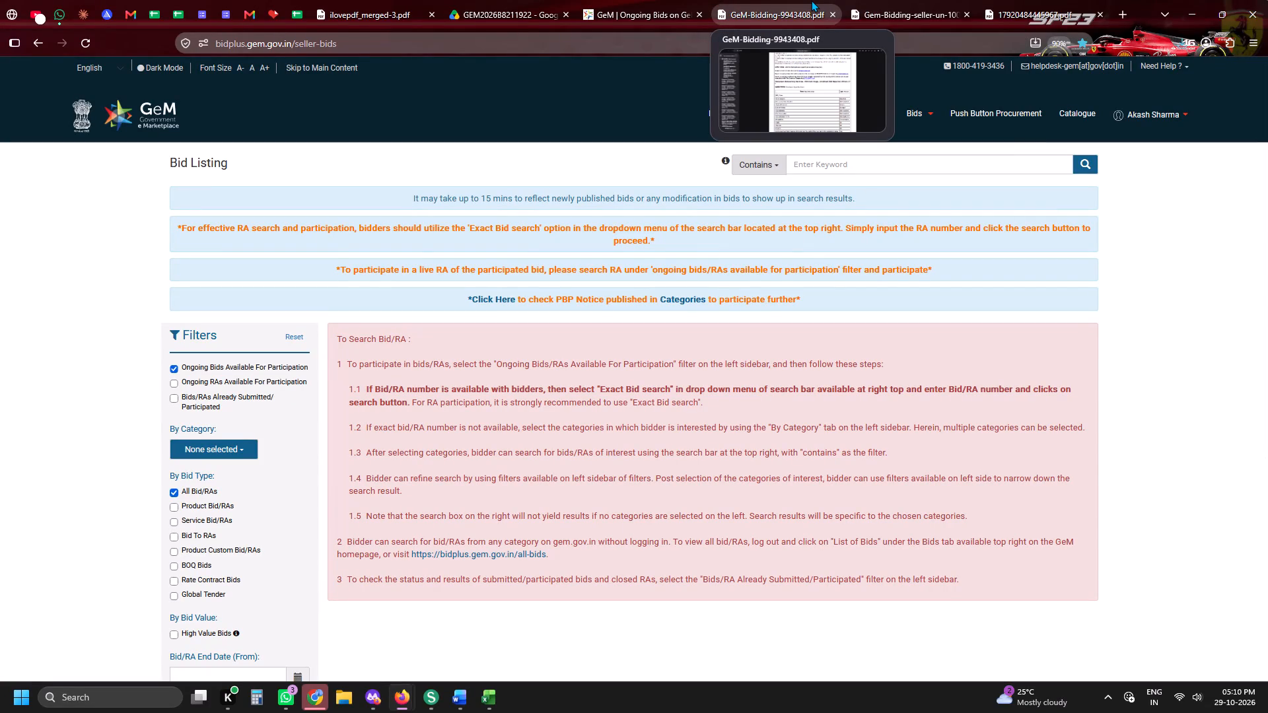
# Copy bid number GEM/2026/B/7956637 from the Daily Tender Sheet again and look it up on GeM with Exact Bid Search.
pyautogui.click(591, 225)
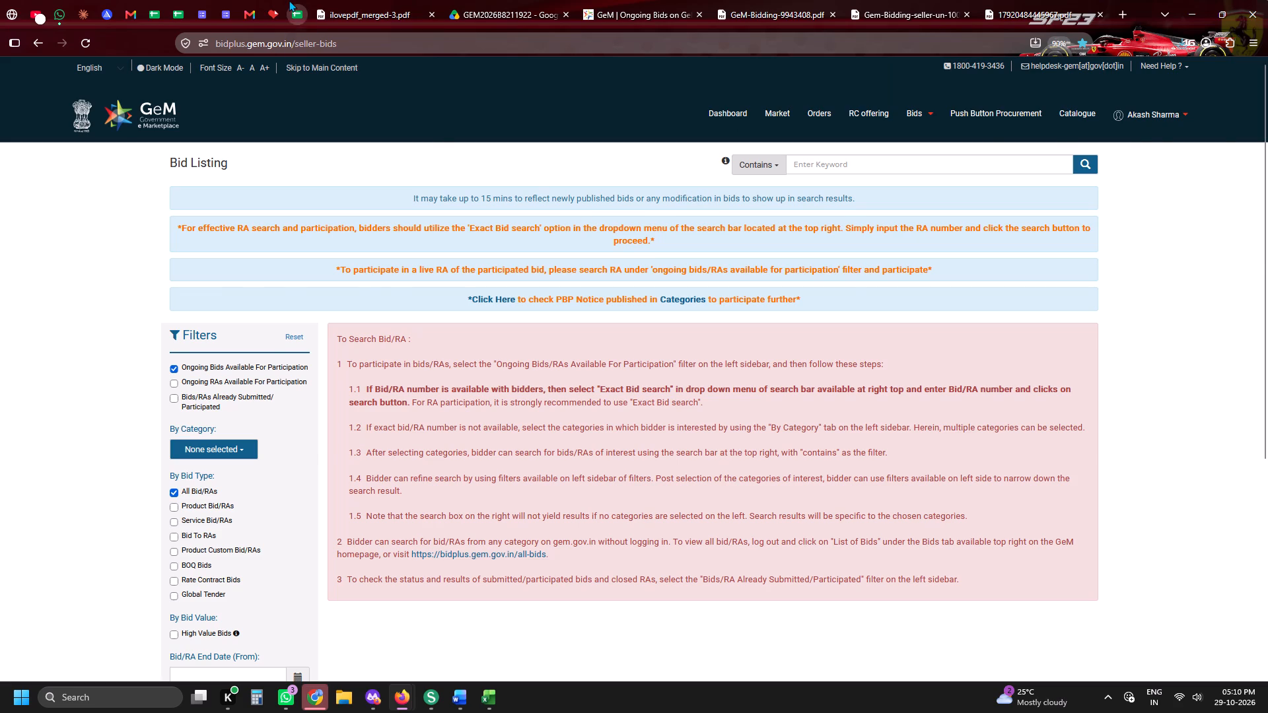
pyautogui.click(289, 0)
pyautogui.hotkey('ctrl', 'c')
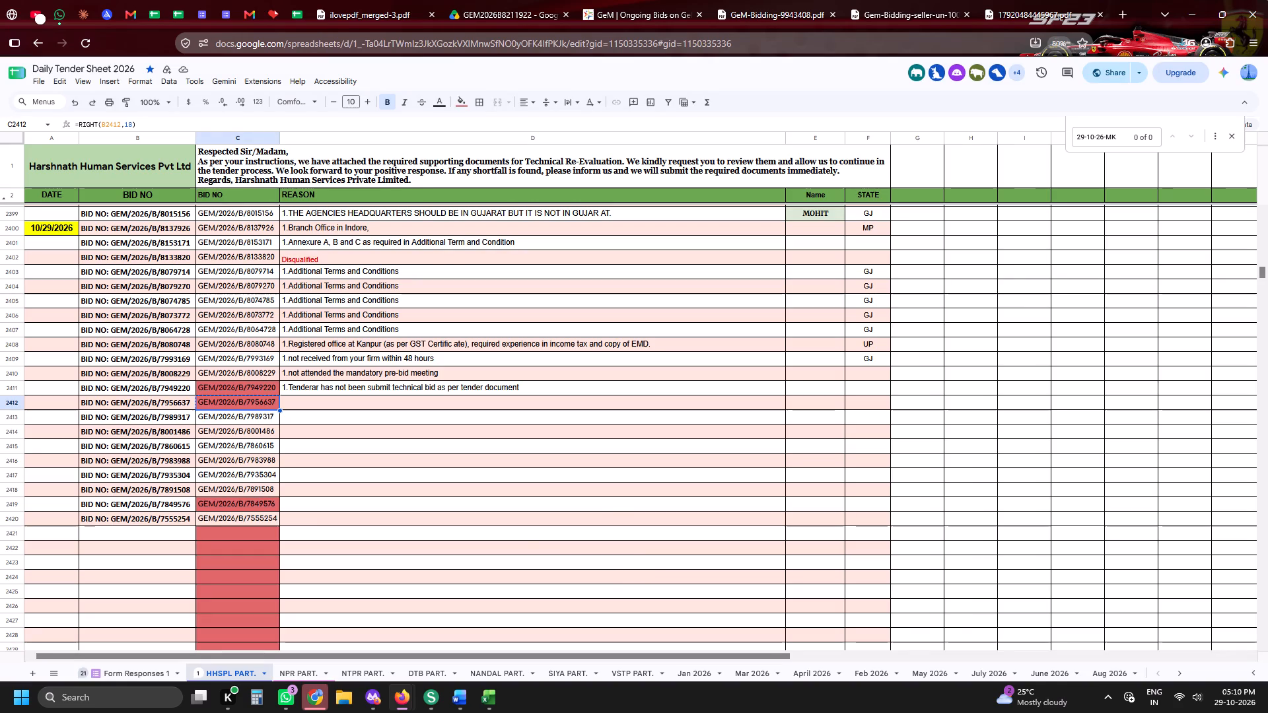
pyautogui.hotkey('ctrl', 'c')
pyautogui.hotkey('ctrl', 'c')
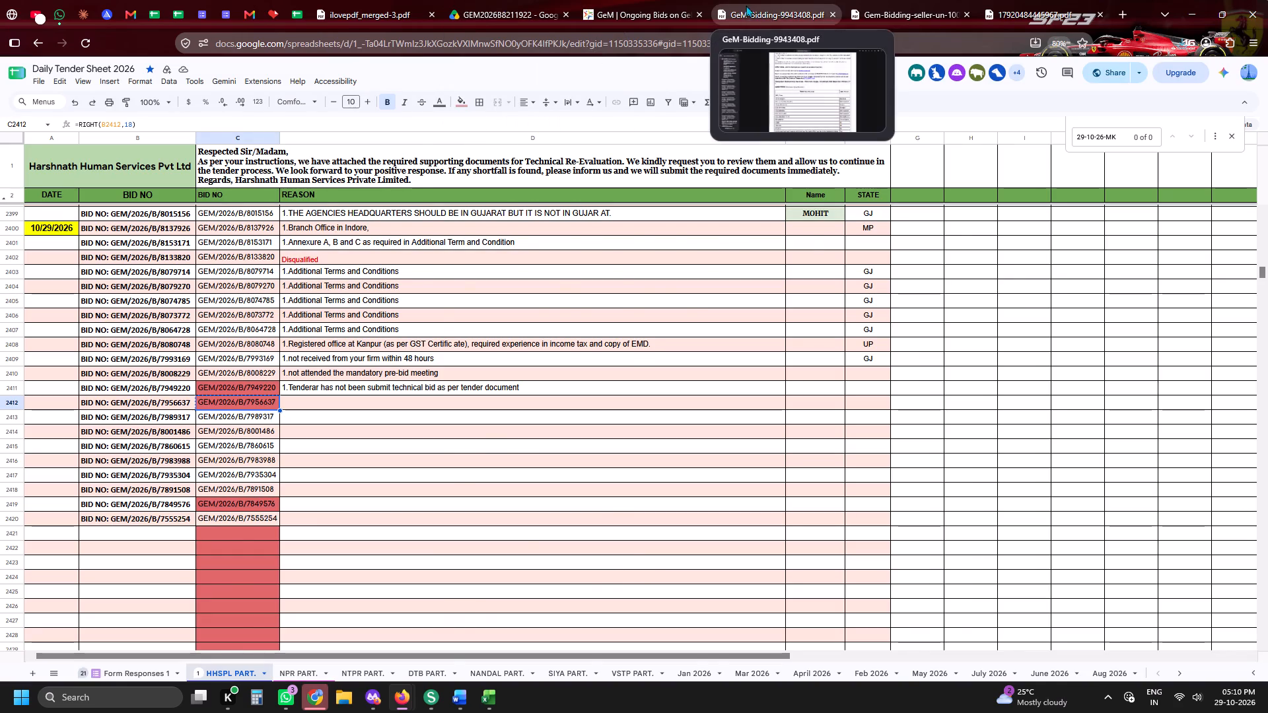
pyautogui.moveTo(742, 3); pyautogui.dragTo(734, 4)
pyautogui.click(684, 2)
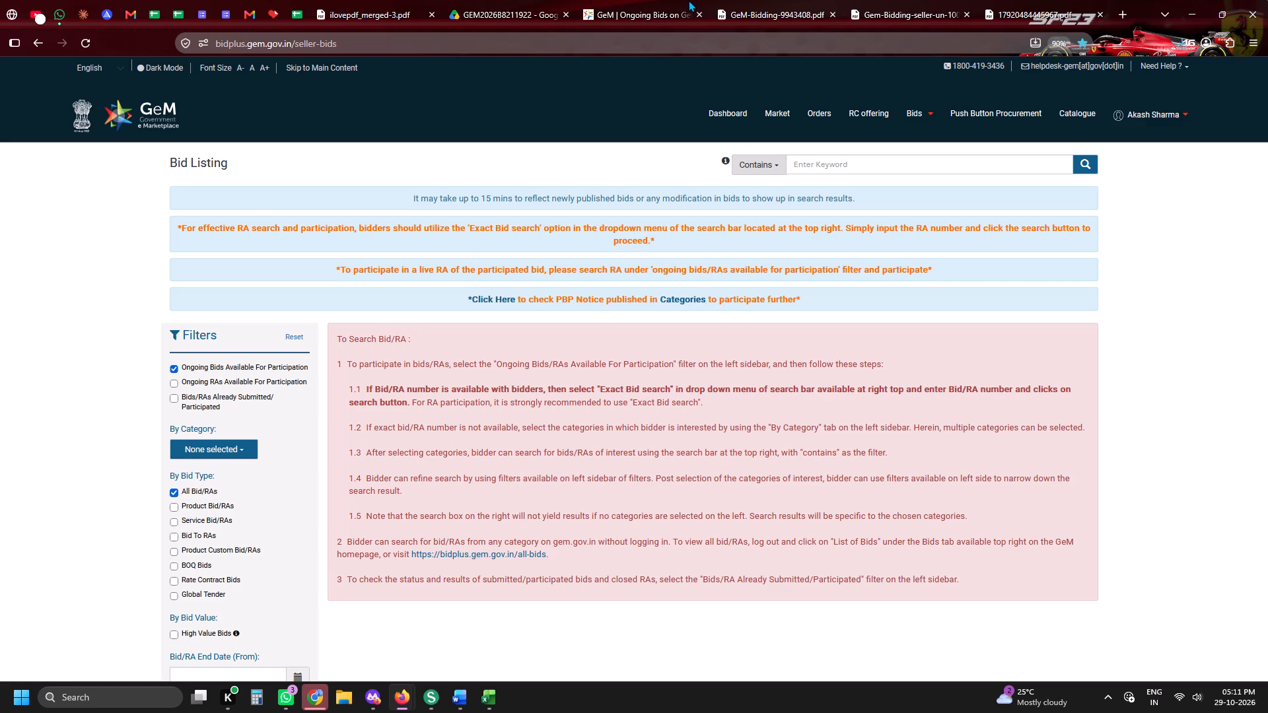
pyautogui.click(281, 2)
pyautogui.click(307, 8)
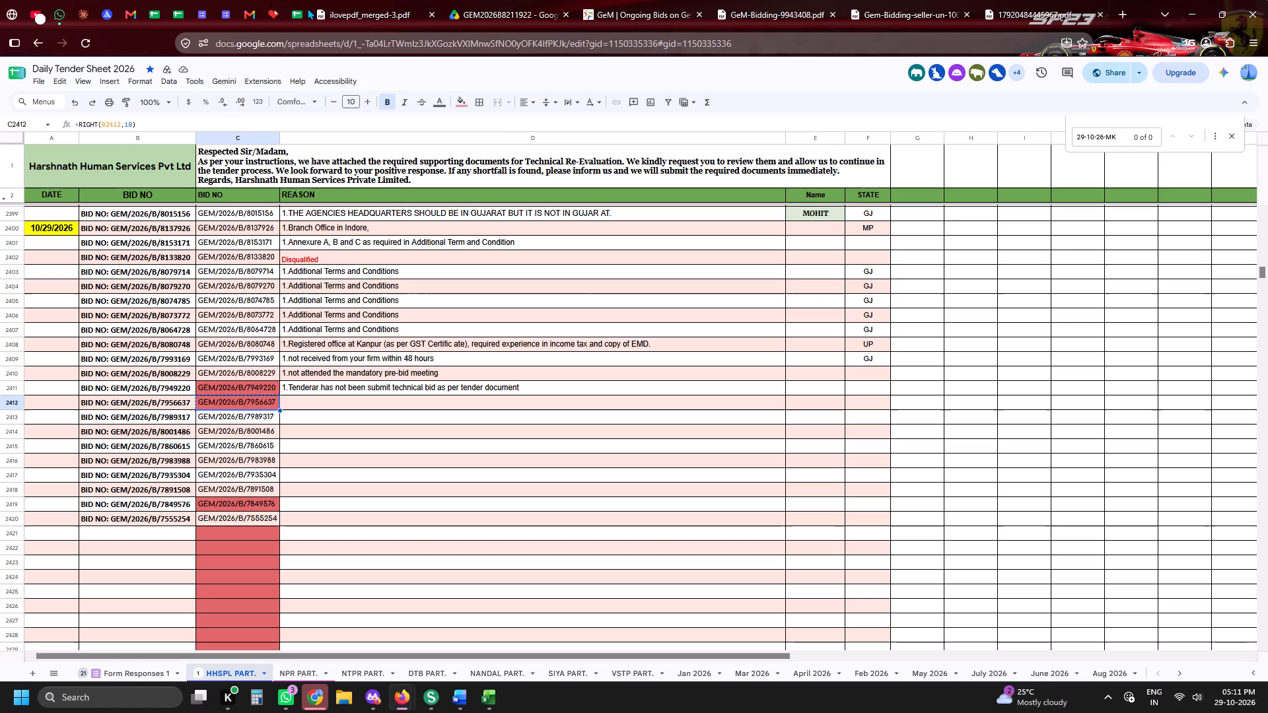
pyautogui.hotkey('ctrl', 'c')
pyautogui.hotkey('ctrl', 'c')
pyautogui.hotkey('ctrl', 'c')
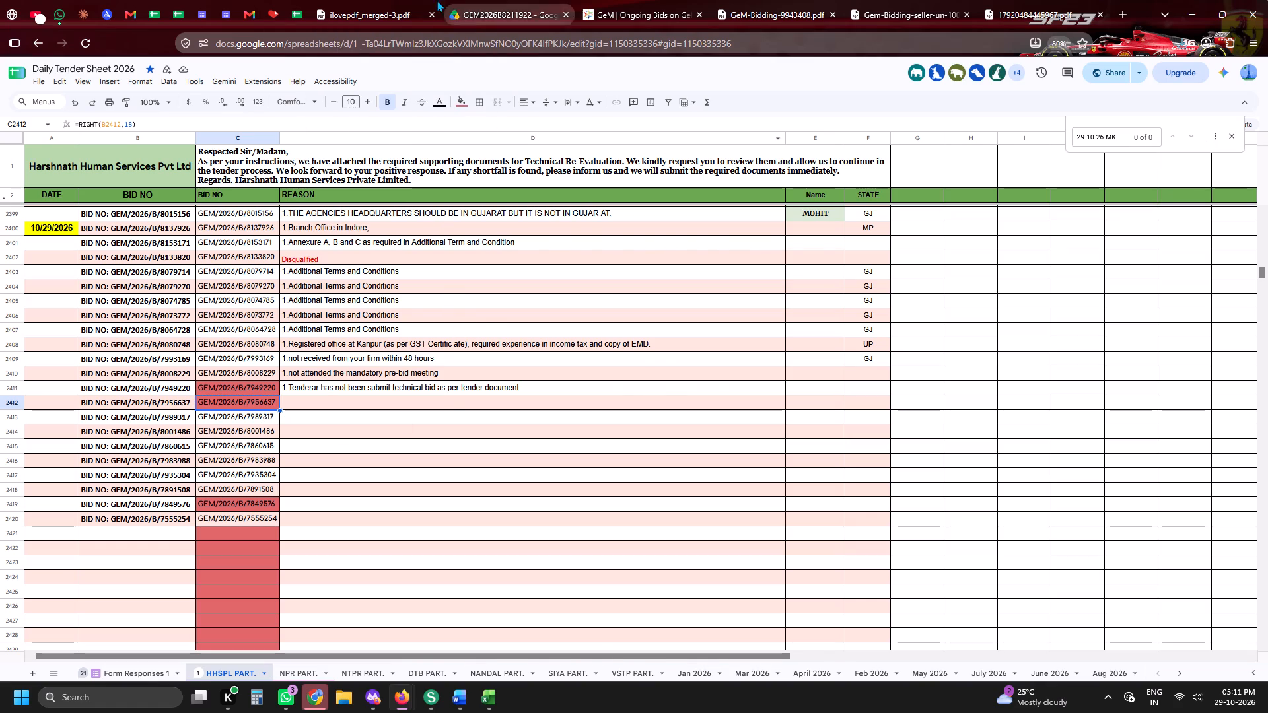
pyautogui.click(372, 0)
pyautogui.click(511, 0)
pyautogui.click(591, 2)
pyautogui.click(854, 166)
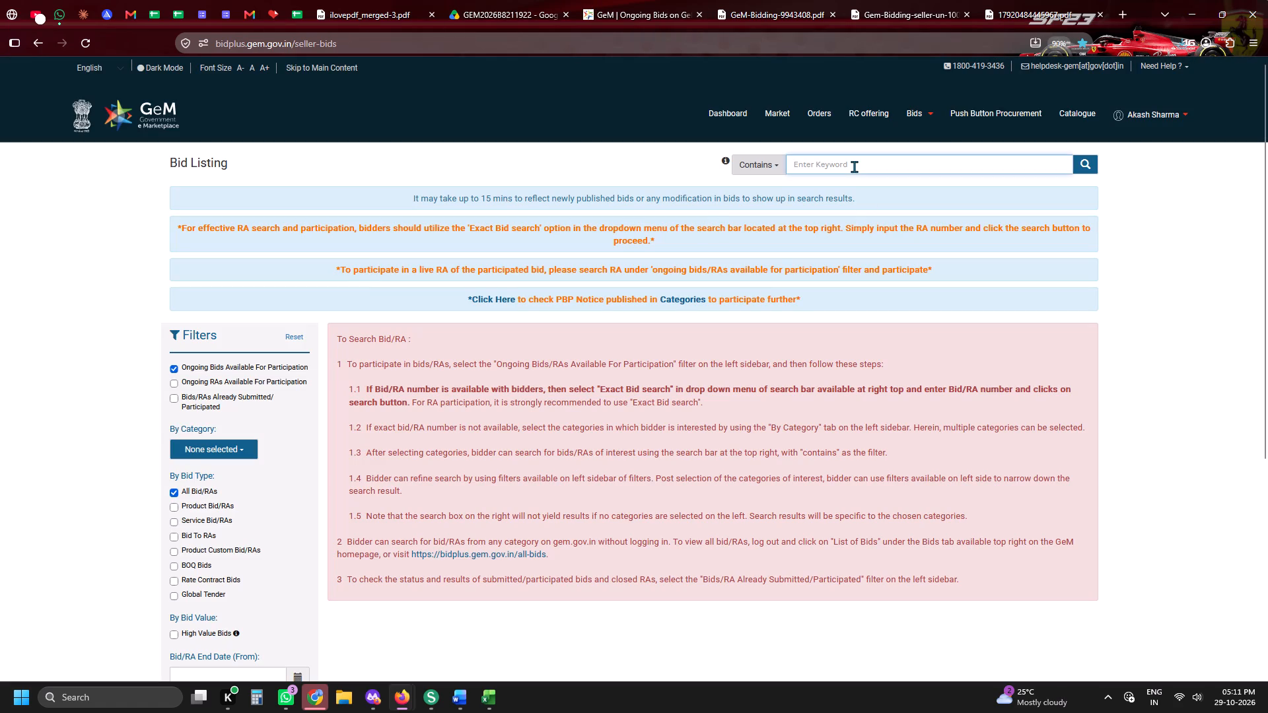
pyautogui.hotkey('ctrl', 'v')
pyautogui.click(767, 170)
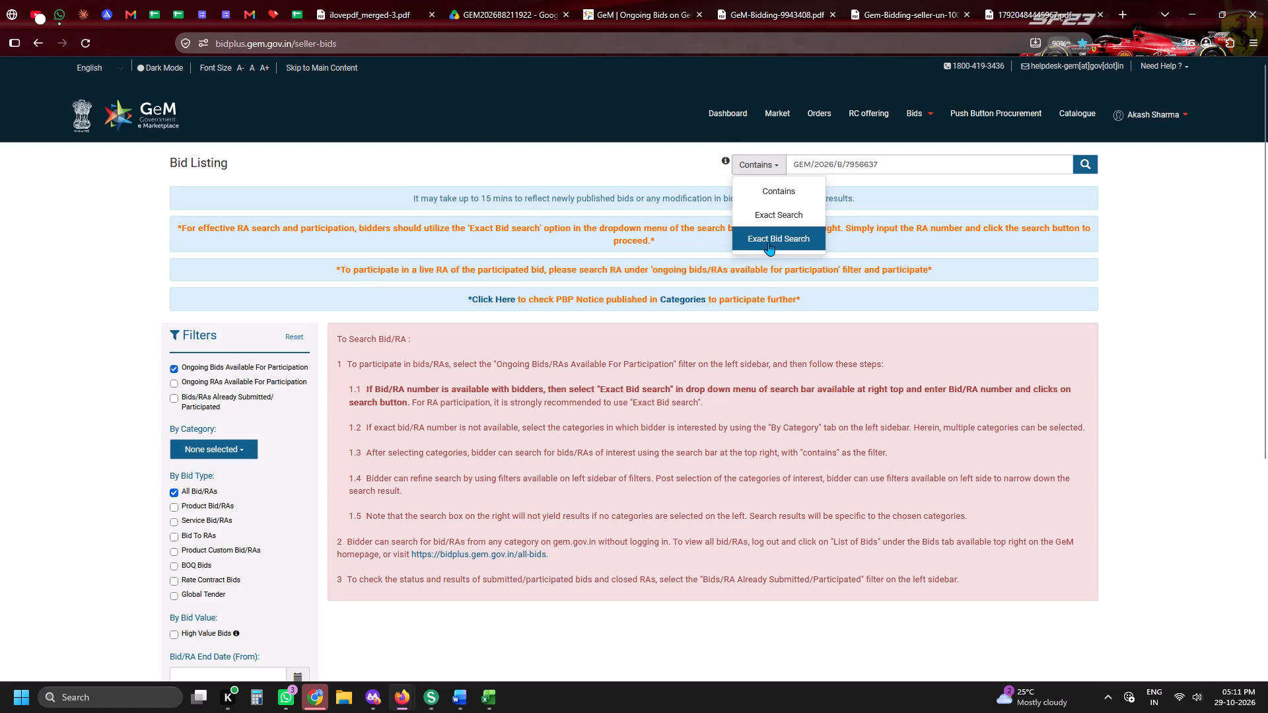
pyautogui.click(768, 242)
pyautogui.click(1080, 166)
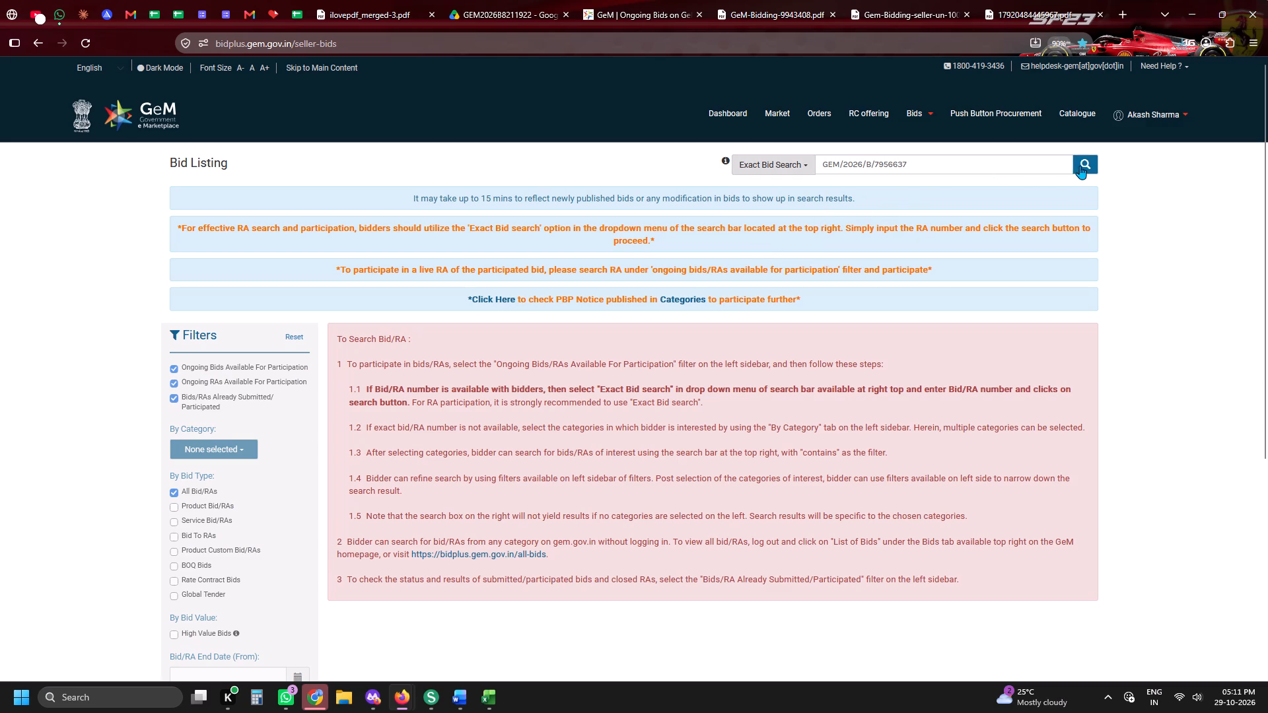
# Open the representation form for GEM/2026/B/7956637, expand the disqualification comment and copy its opening text through "tender document".
pyautogui.click(488, 422)
pyautogui.click(493, 430)
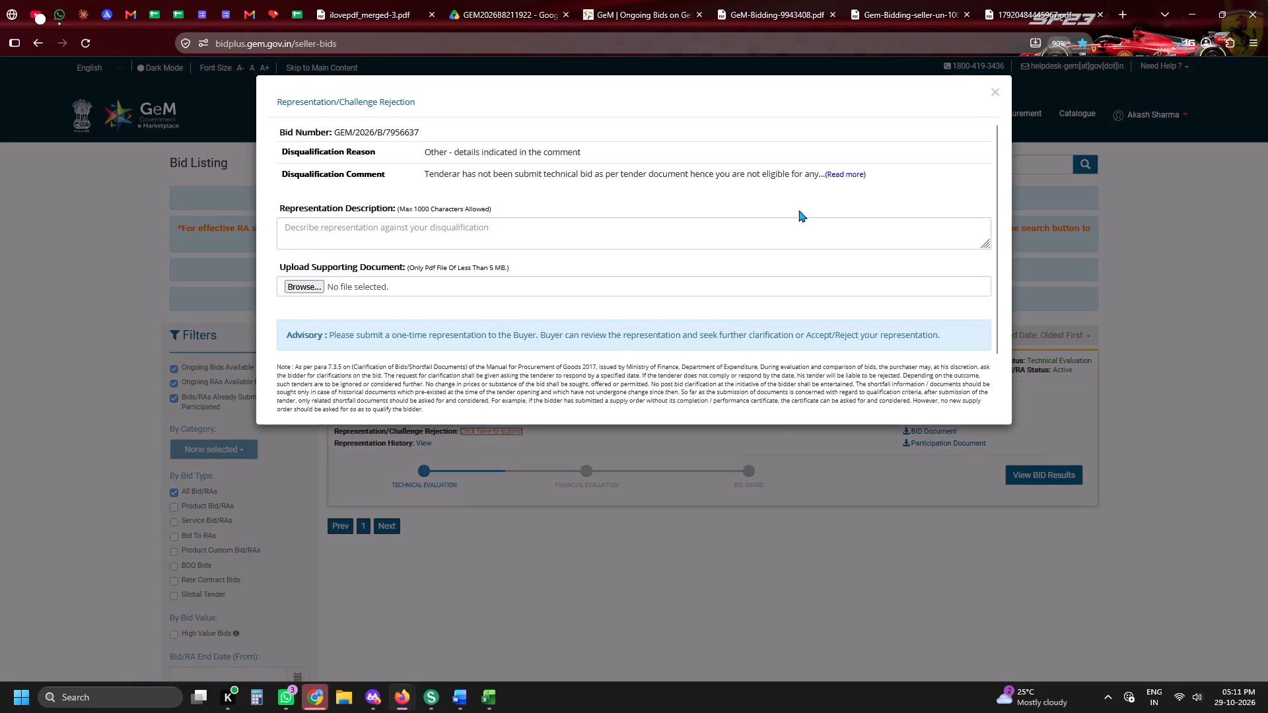
pyautogui.click(833, 180)
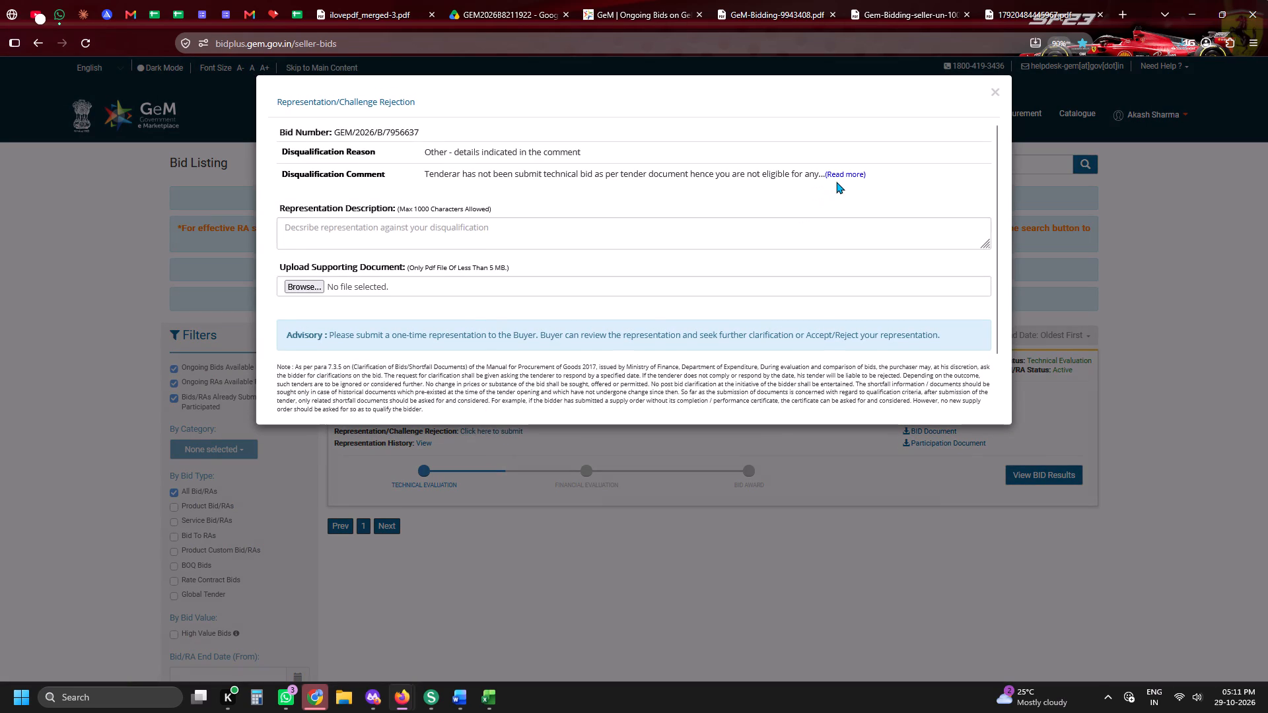
pyautogui.click(835, 175)
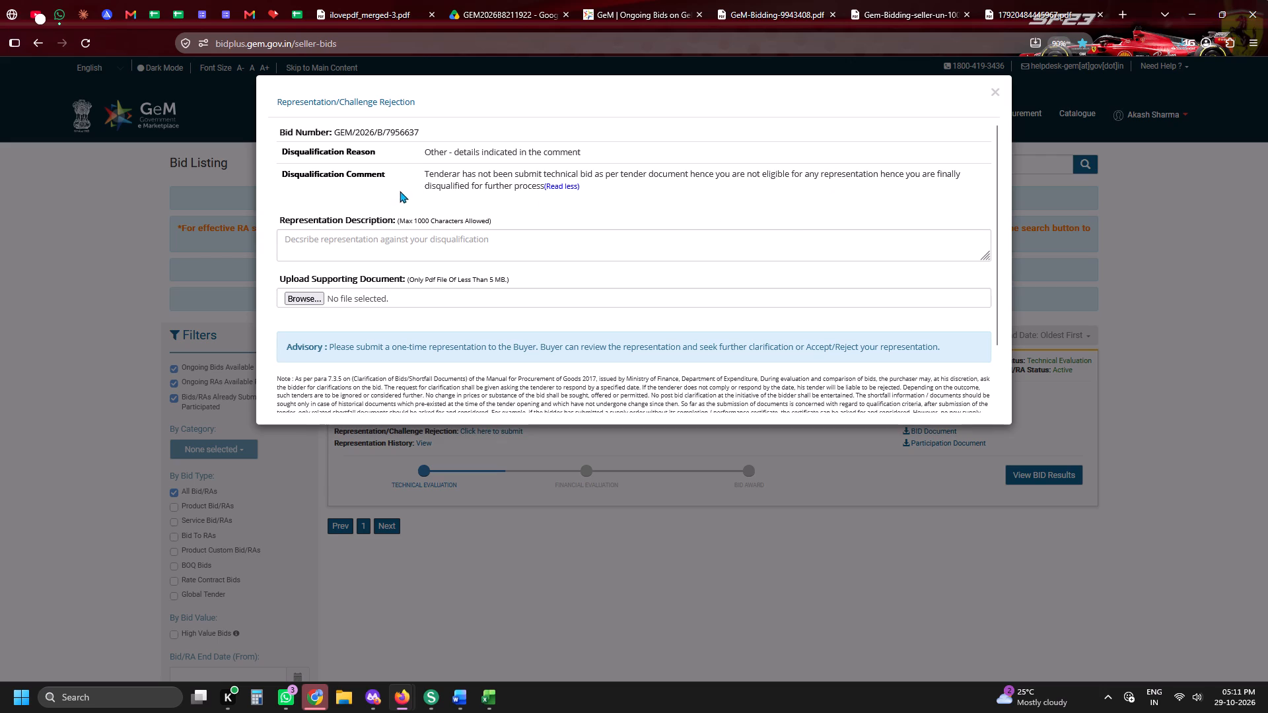
pyautogui.moveTo(420, 174); pyautogui.dragTo(670, 172)
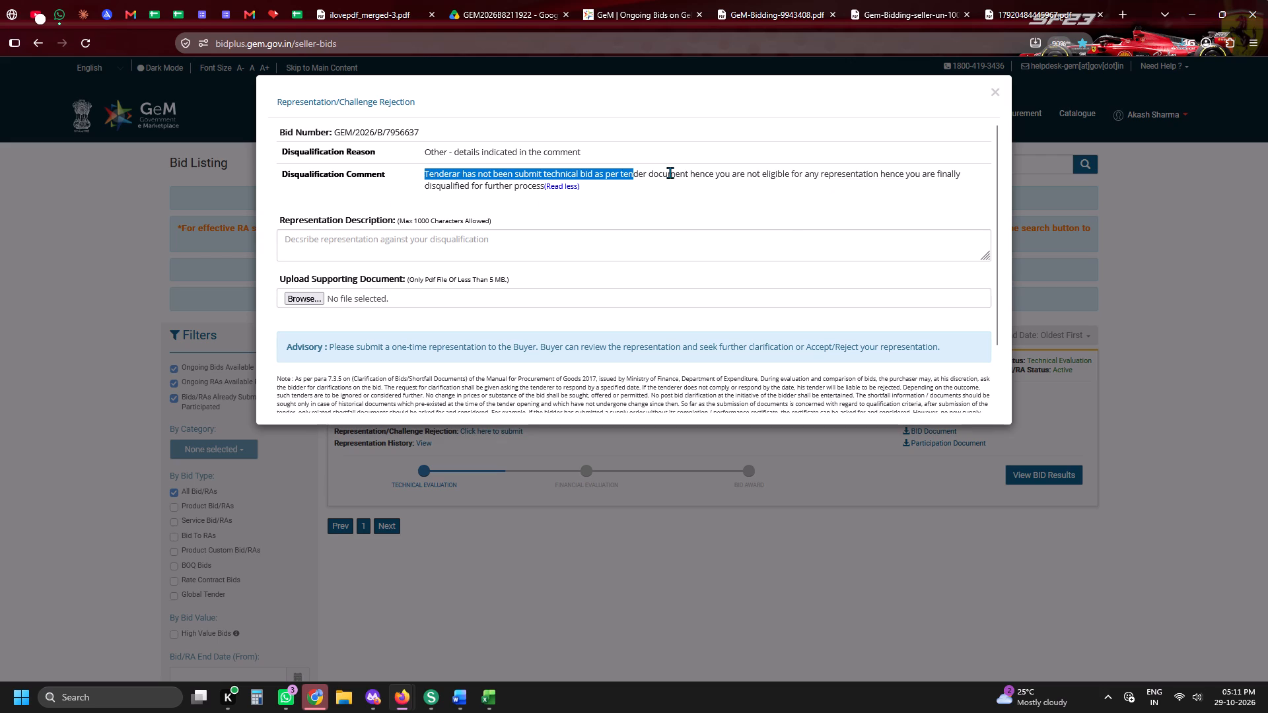
pyautogui.moveTo(670, 172); pyautogui.dragTo(691, 172)
pyautogui.hotkey('ctrl', 'c')
pyautogui.hotkey('ctrl', 'c')
pyautogui.hotkey('ctrl', 'c')
# In the Daily Tender Sheet, fill the REASON for GEM/2026/B/7956637 with the reason from the row above.
pyautogui.click(291, 11)
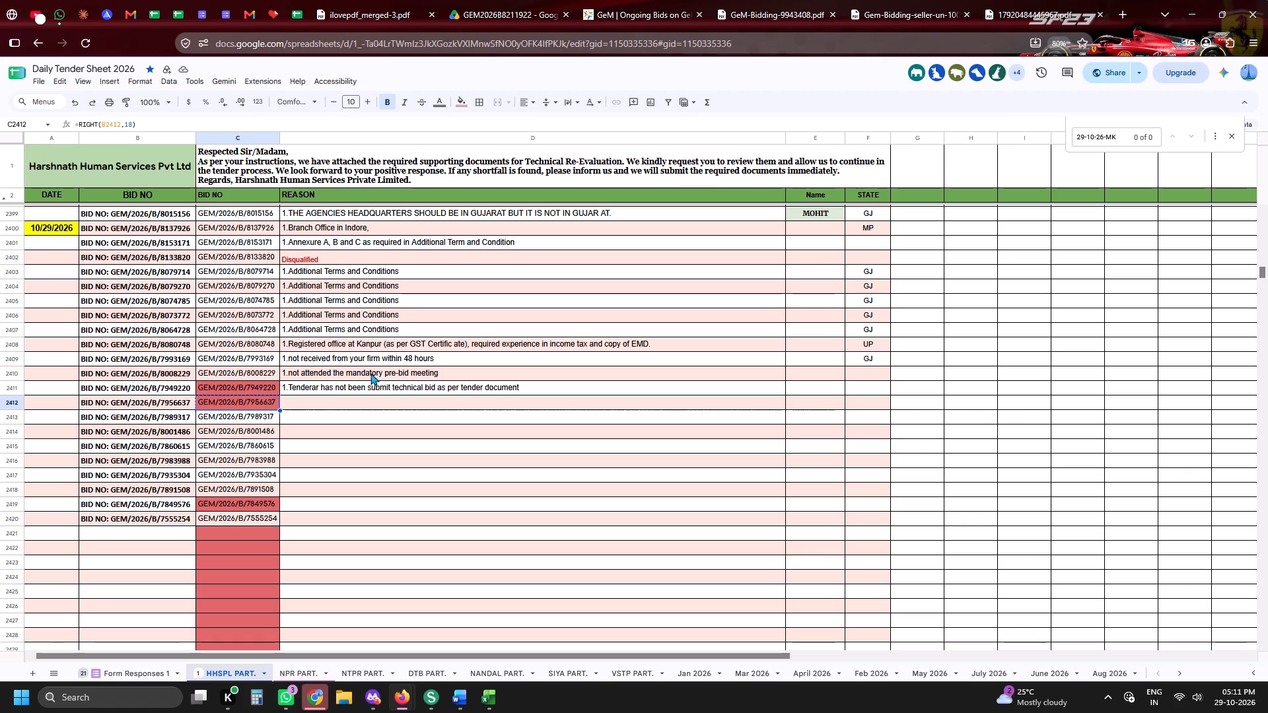
pyautogui.click(381, 397)
pyautogui.hotkey('ctrl', 'd')
pyautogui.press('Tab')
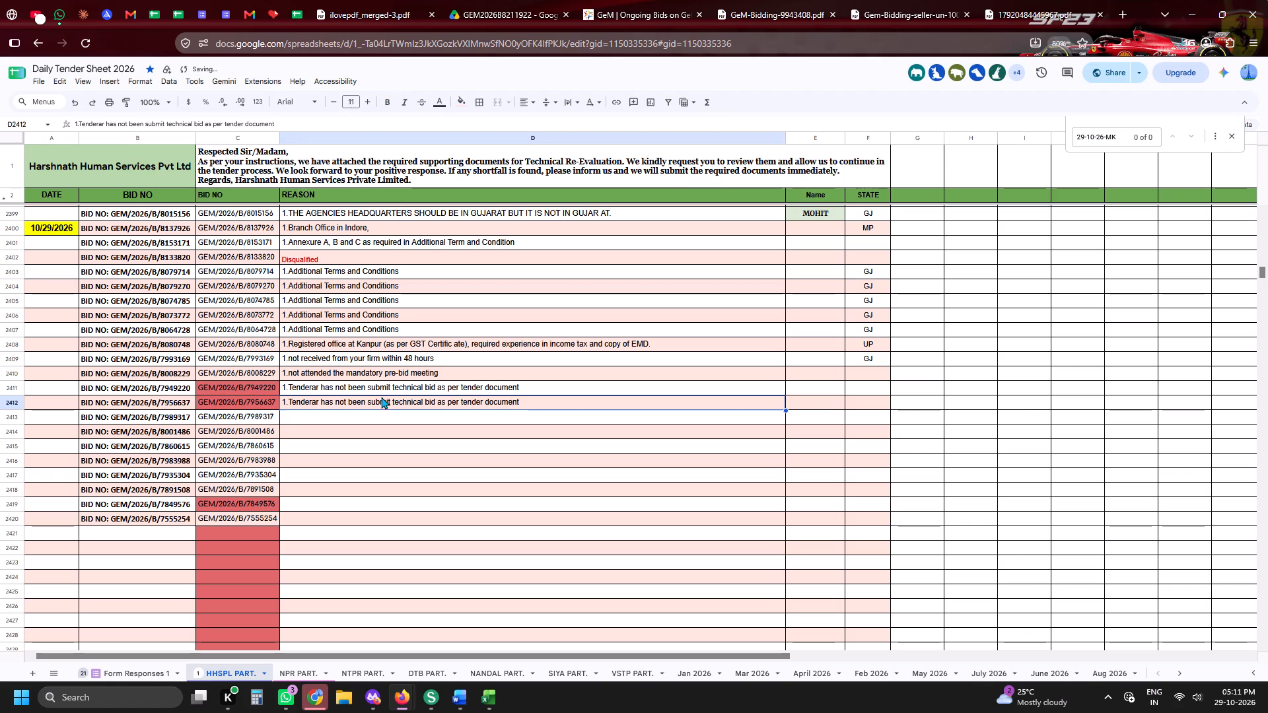
# Copy state GJ into the STATE cells of bids GEM/2026/B/7949220 and GEM/2026/B/7956637.
pyautogui.click(875, 366)
pyautogui.hotkey('ctrl', 'c')
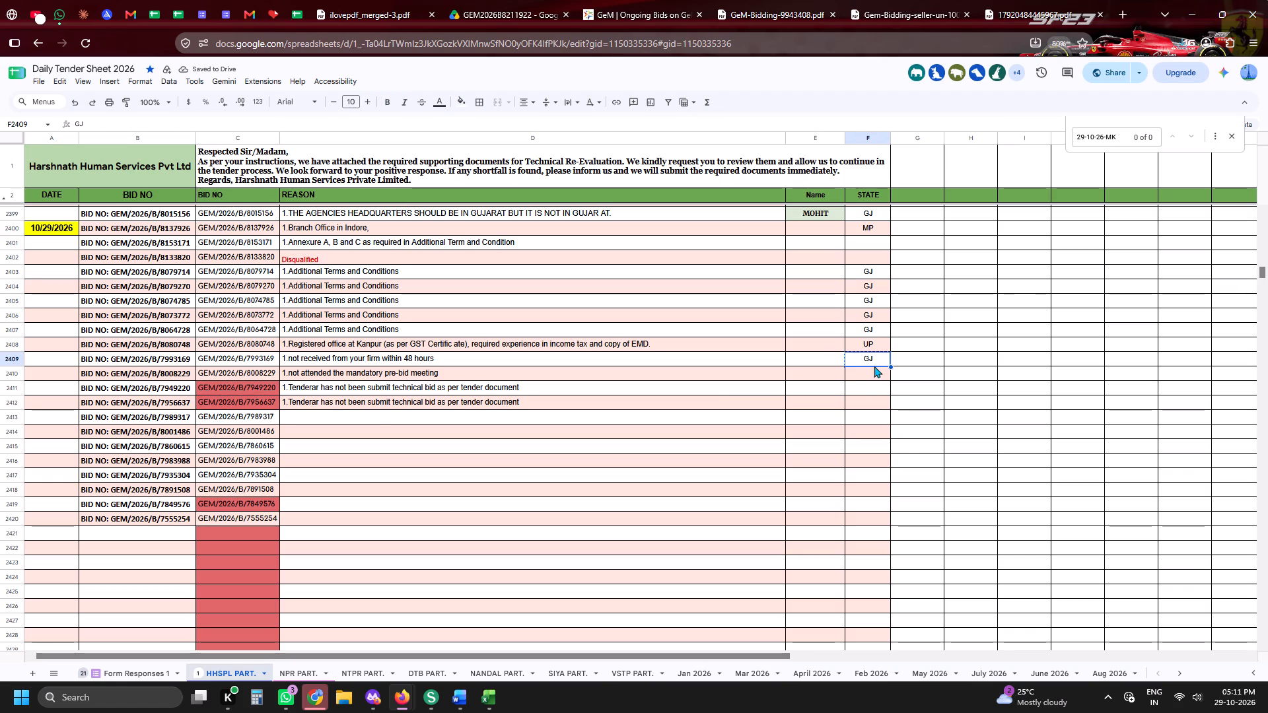
pyautogui.moveTo(873, 383); pyautogui.dragTo(873, 403)
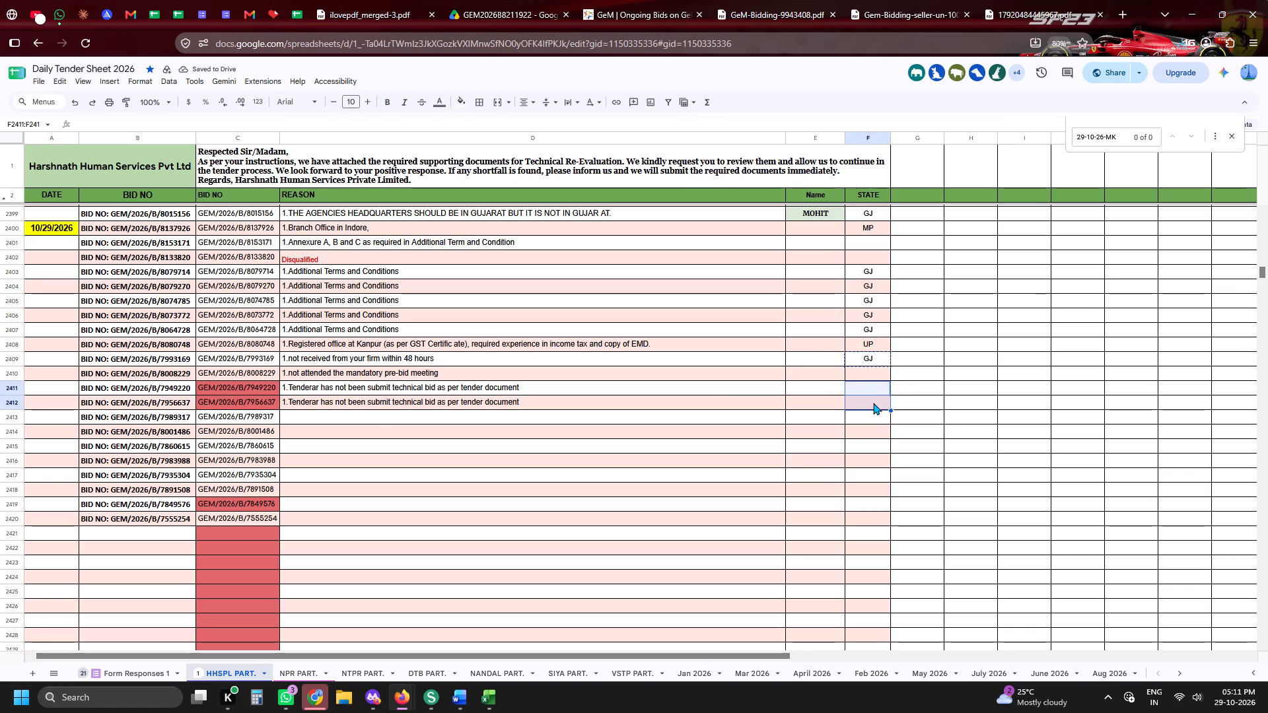
pyautogui.hotkey('ctrl', 'v')
pyautogui.click(622, 432)
# Return to the GeM representation form and attach emd-exemption-hhspl from the ADDITIONAL folder as the supporting document.
pyautogui.click(396, 0)
pyautogui.click(509, 3)
pyautogui.click(632, 3)
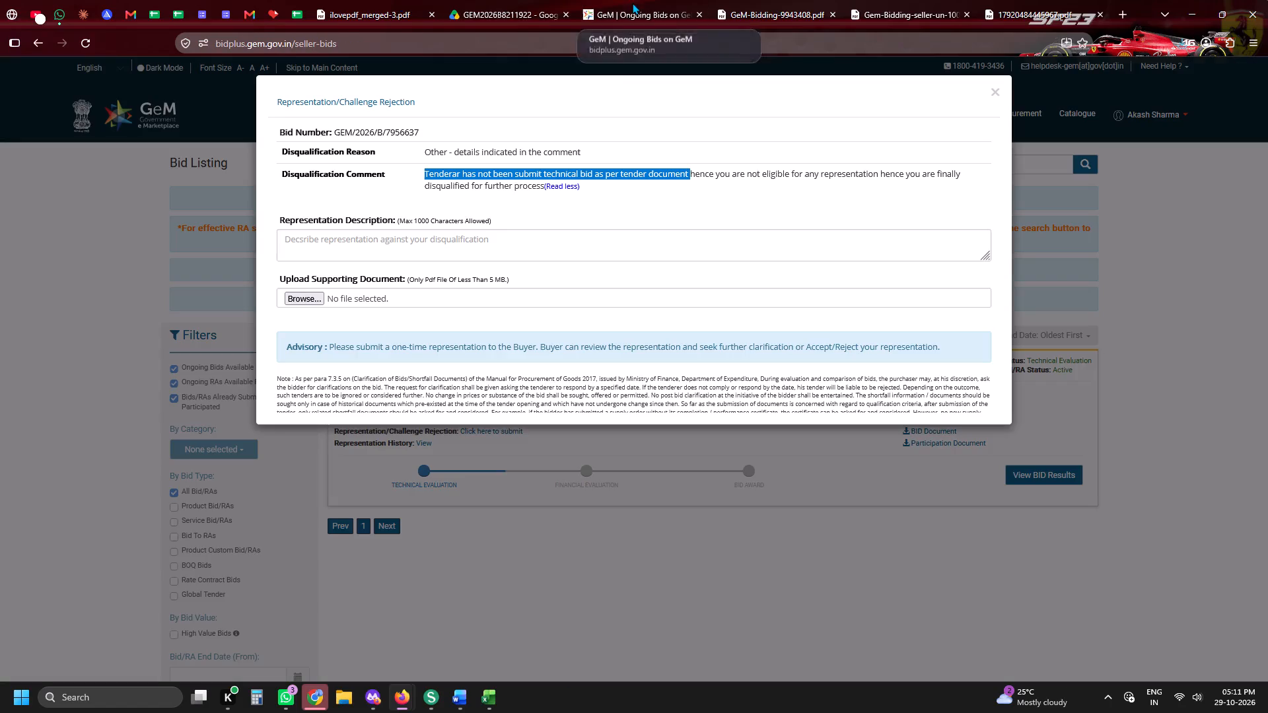
pyautogui.click(310, 312)
pyautogui.click(310, 304)
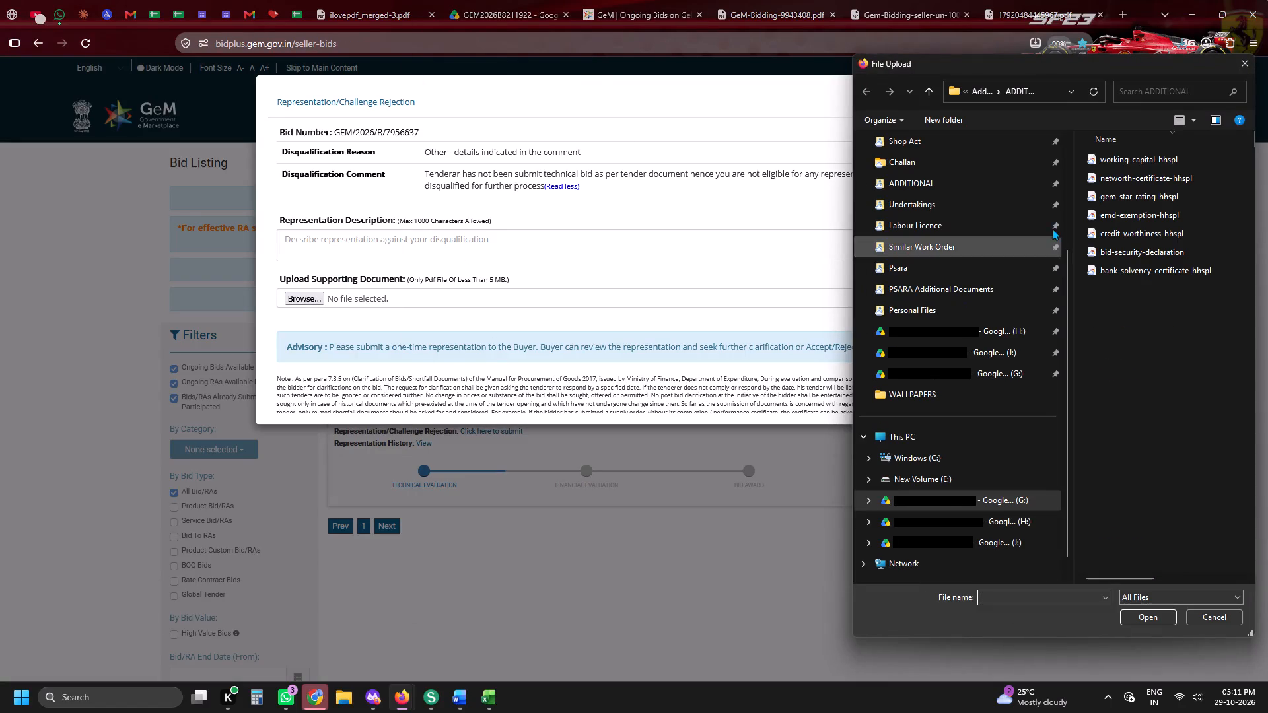
pyautogui.doubleClick(1113, 221)
# Clear the clipboard history and insert the saved re-evaluation request from Harshnath Human Services Private Limited as the representation description.
pyautogui.click(415, 254)
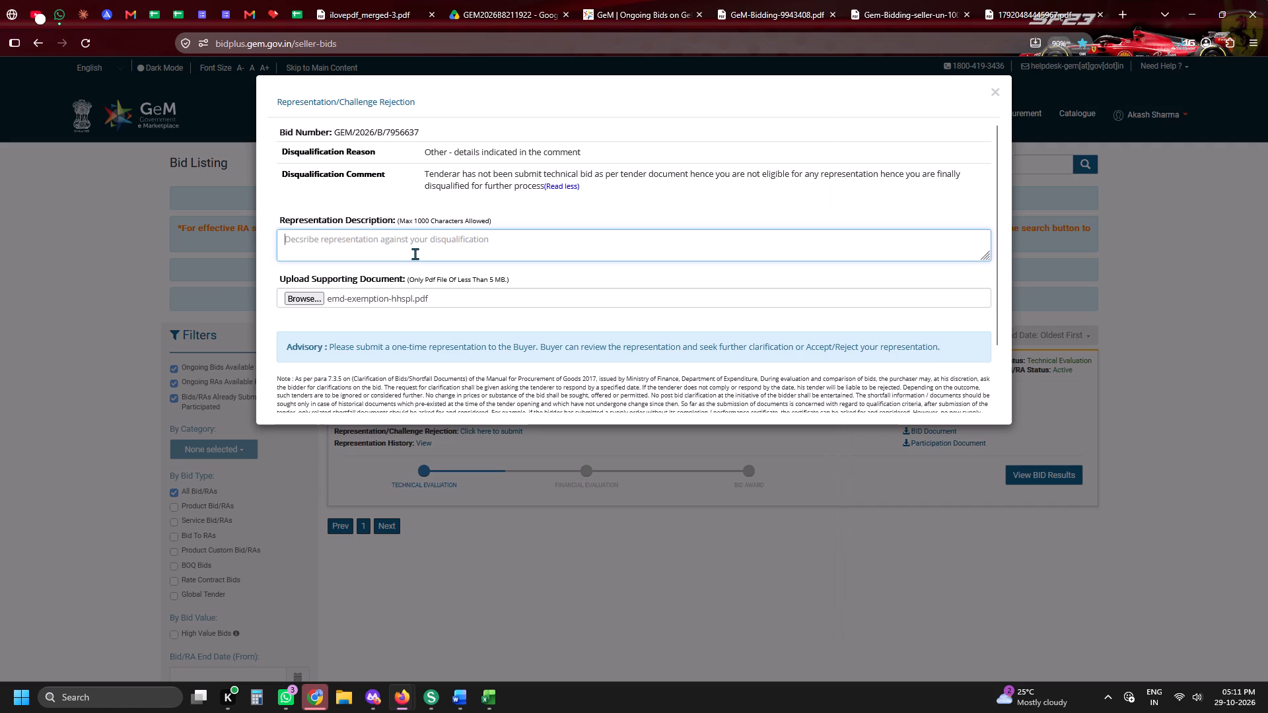
pyautogui.press('super+v')
pyautogui.click(473, 316)
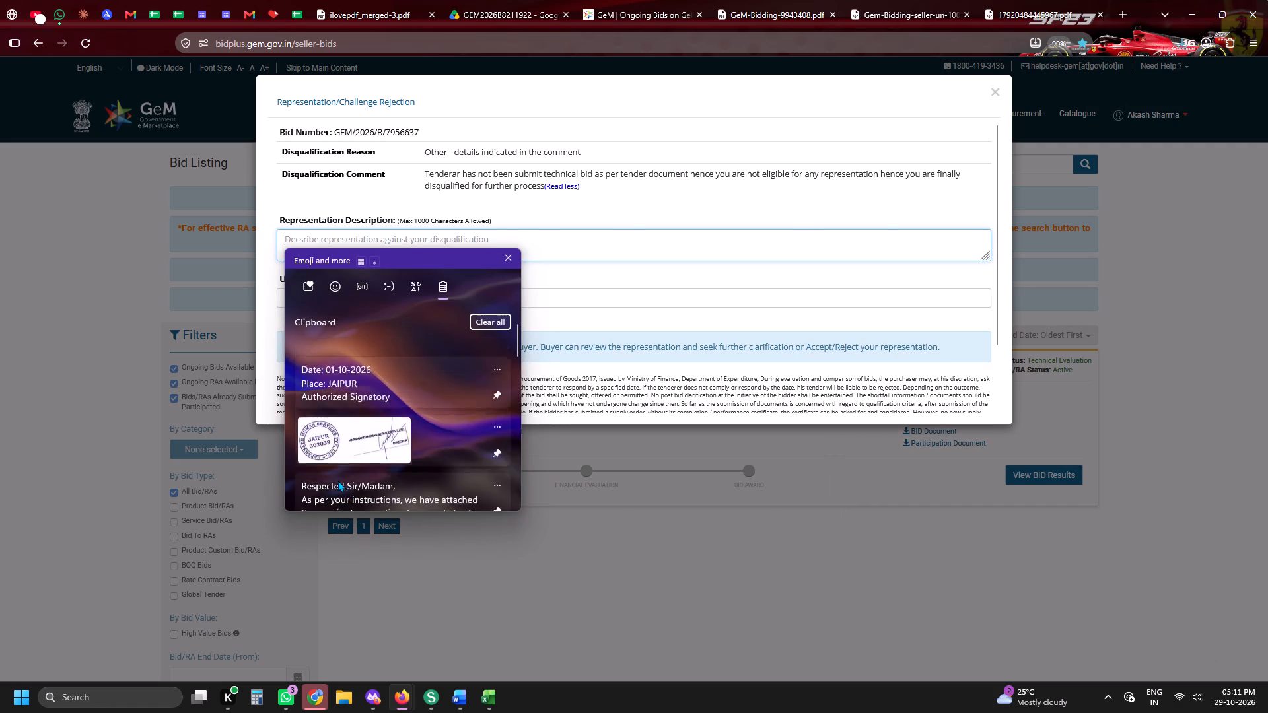
pyautogui.click(337, 480)
pyautogui.hotkey('ctrl', 'v')
# Submit the representation for GEM/2026/B/7956637.
pyautogui.scroll(-7, 350, 263)
pyautogui.click(342, 381)
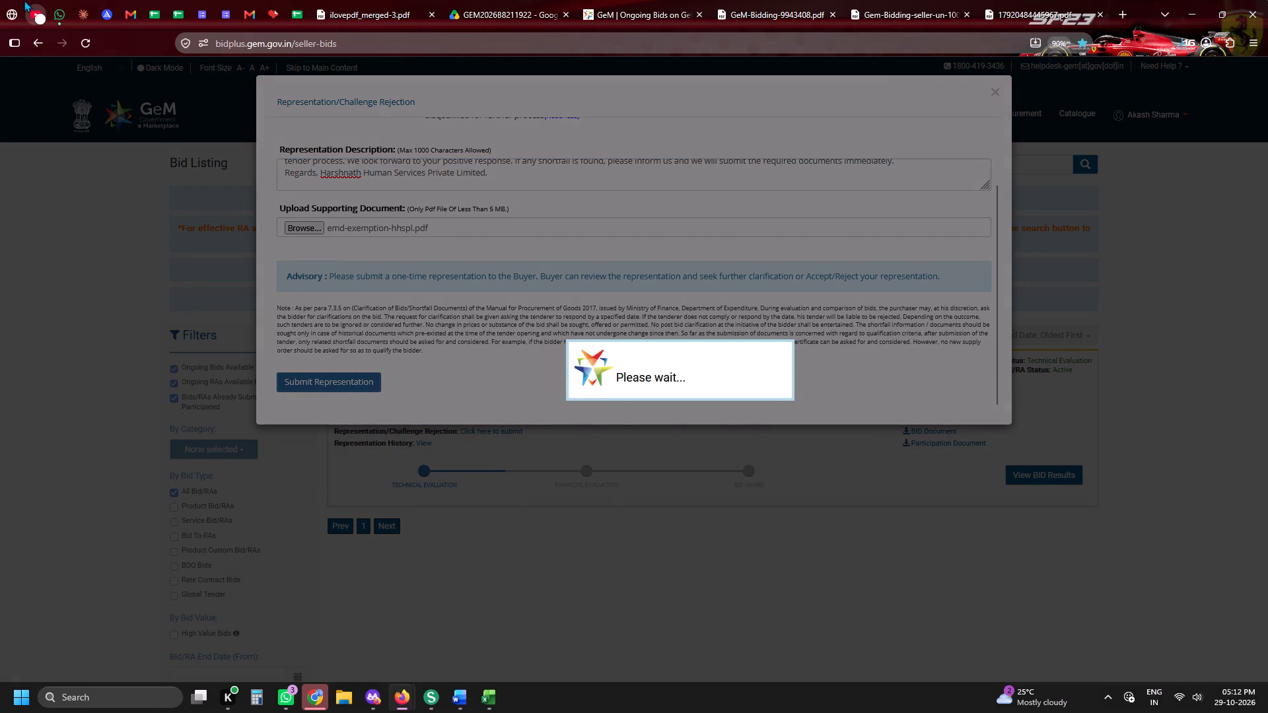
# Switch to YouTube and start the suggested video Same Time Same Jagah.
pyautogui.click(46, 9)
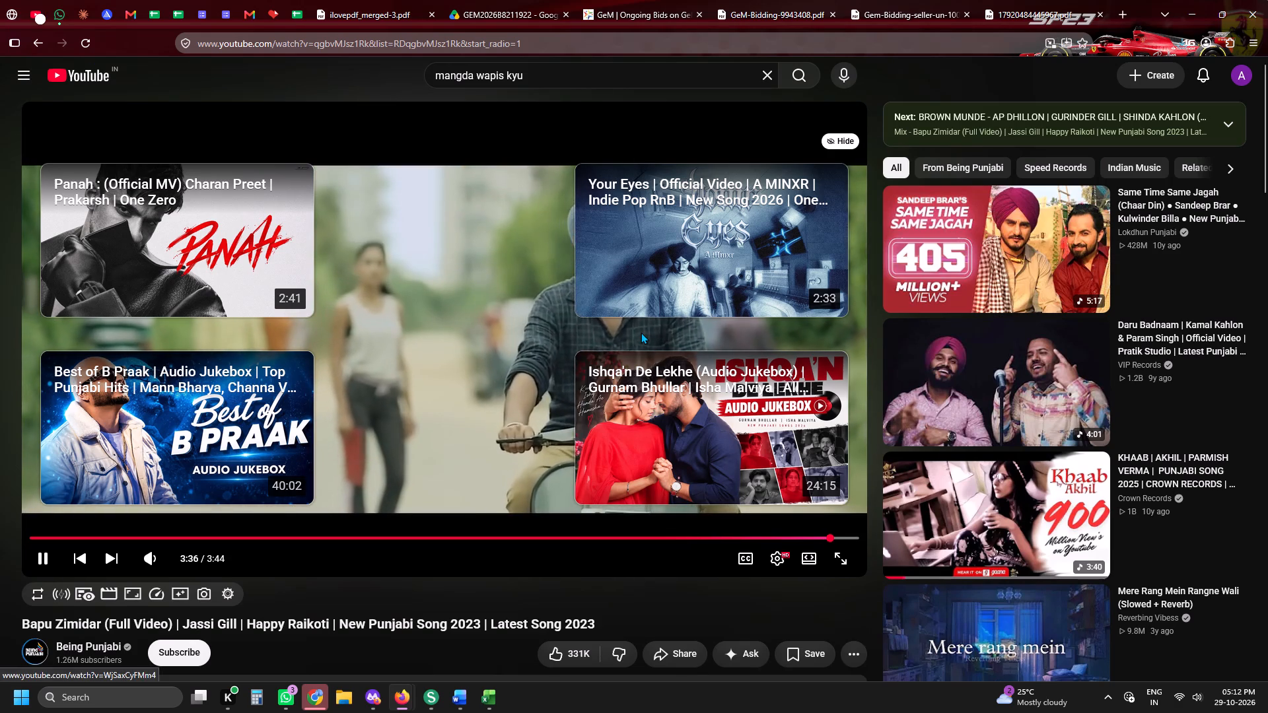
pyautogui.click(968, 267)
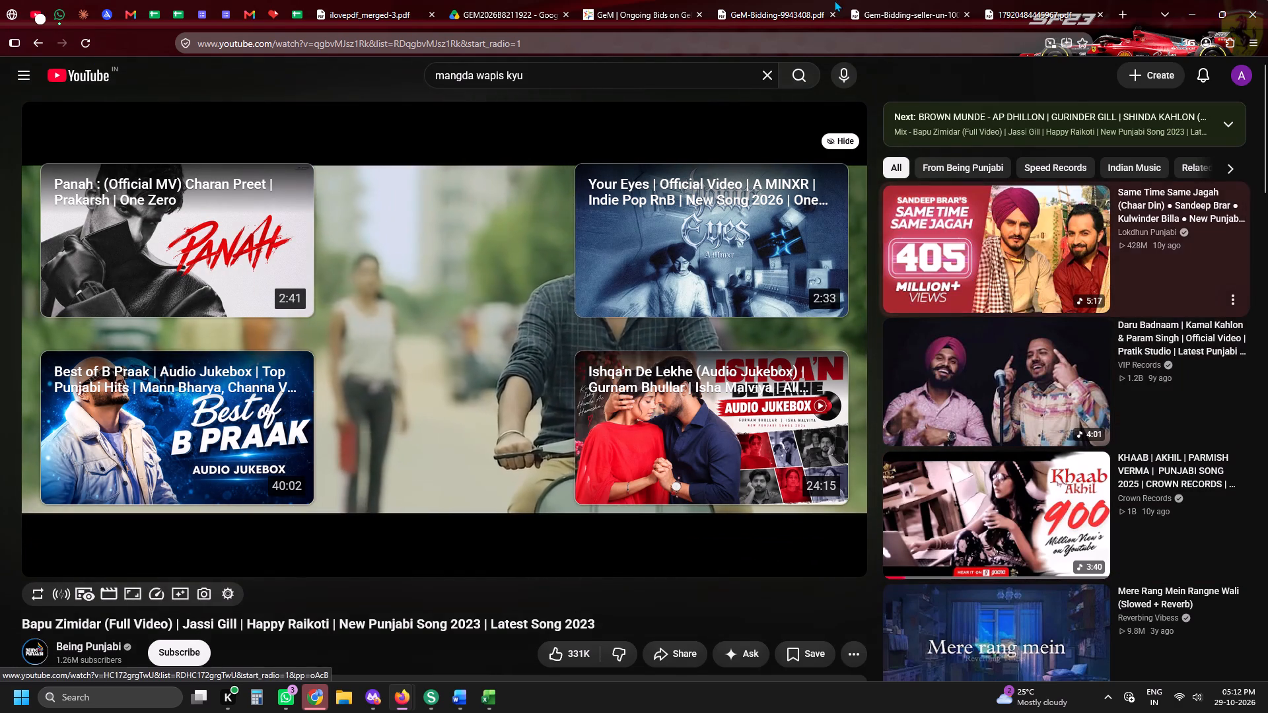
# Return to the GeM bid listing and acknowledge the submission notice for GEM/2026/B/7956637.
pyautogui.click(785, 0)
pyautogui.click(651, 0)
pyautogui.click(728, 385)
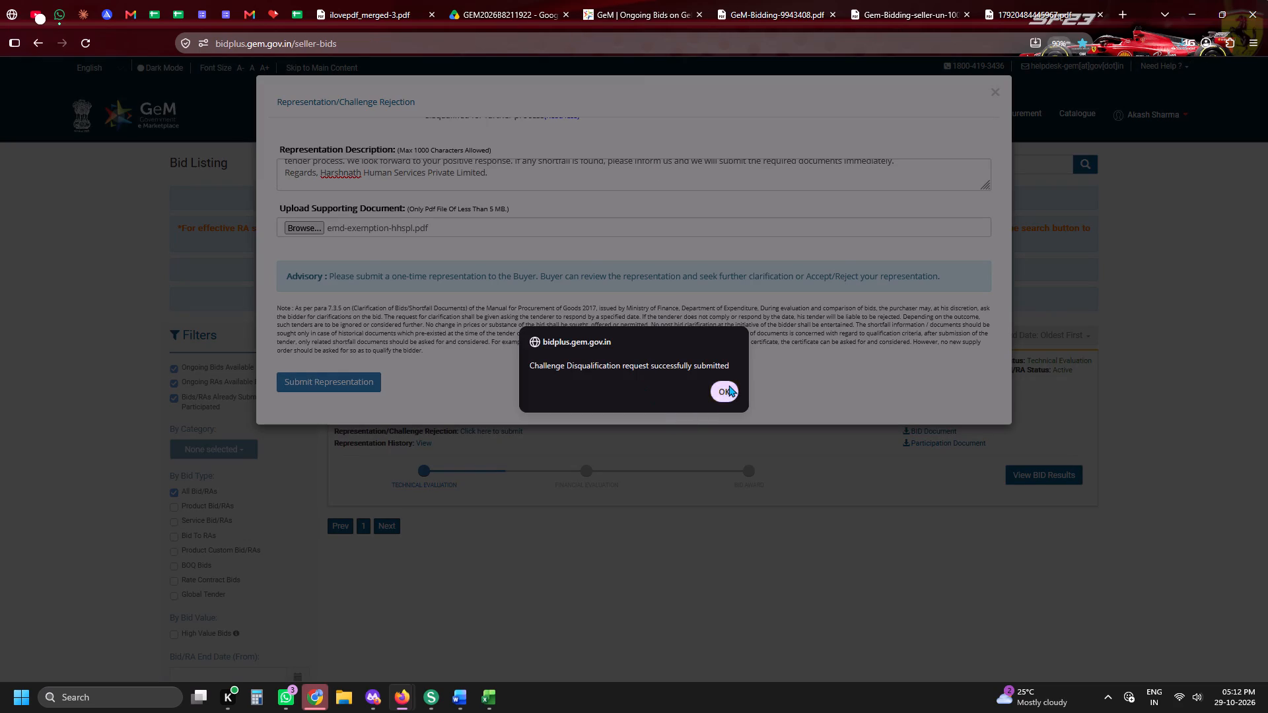
# Copy bid number GEM/2026/B/7989317 from the Daily Tender Sheet and look it up on GeM with Exact Bid Search.
pyautogui.click(302, 1)
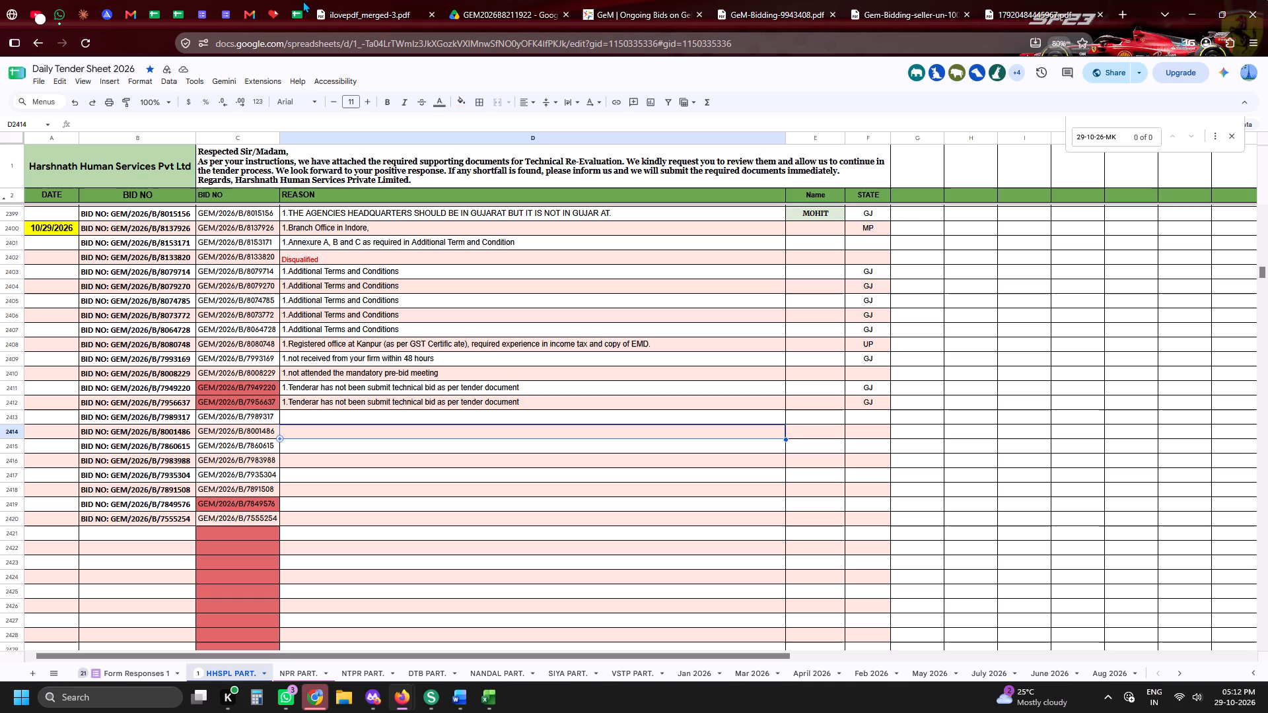
pyautogui.click(246, 426)
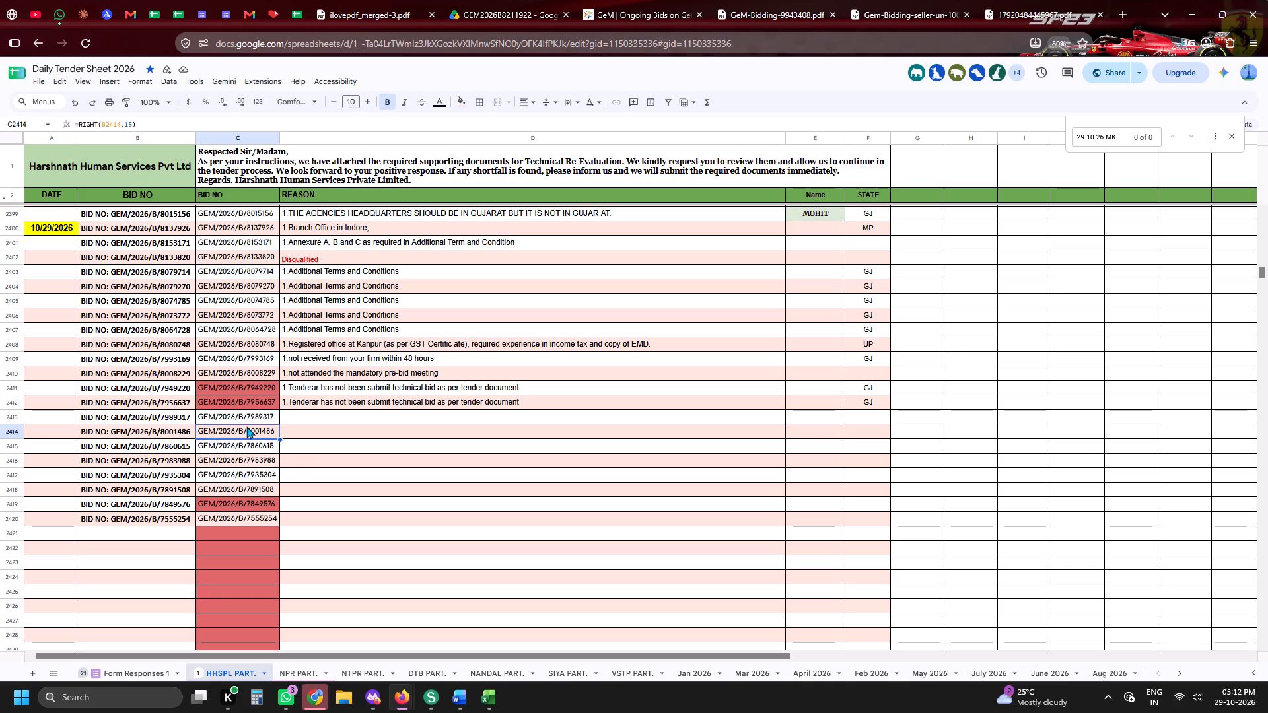
pyautogui.click(249, 424)
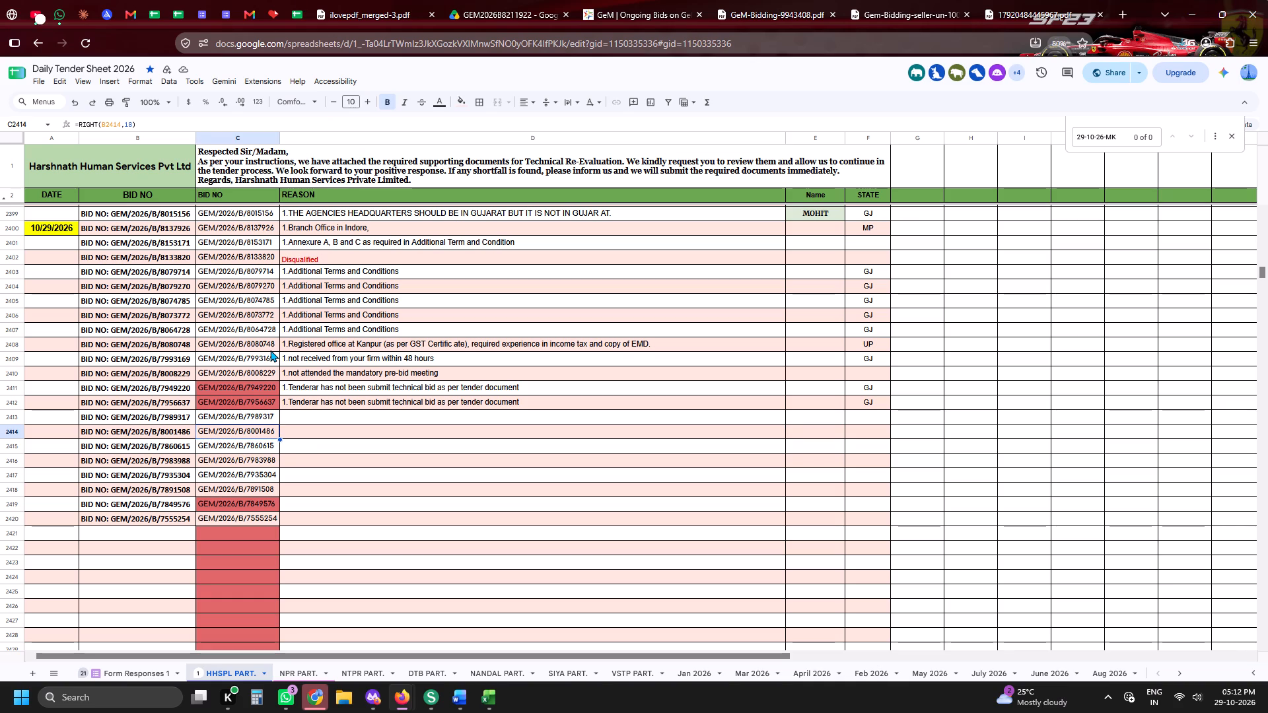
pyautogui.click(254, 416)
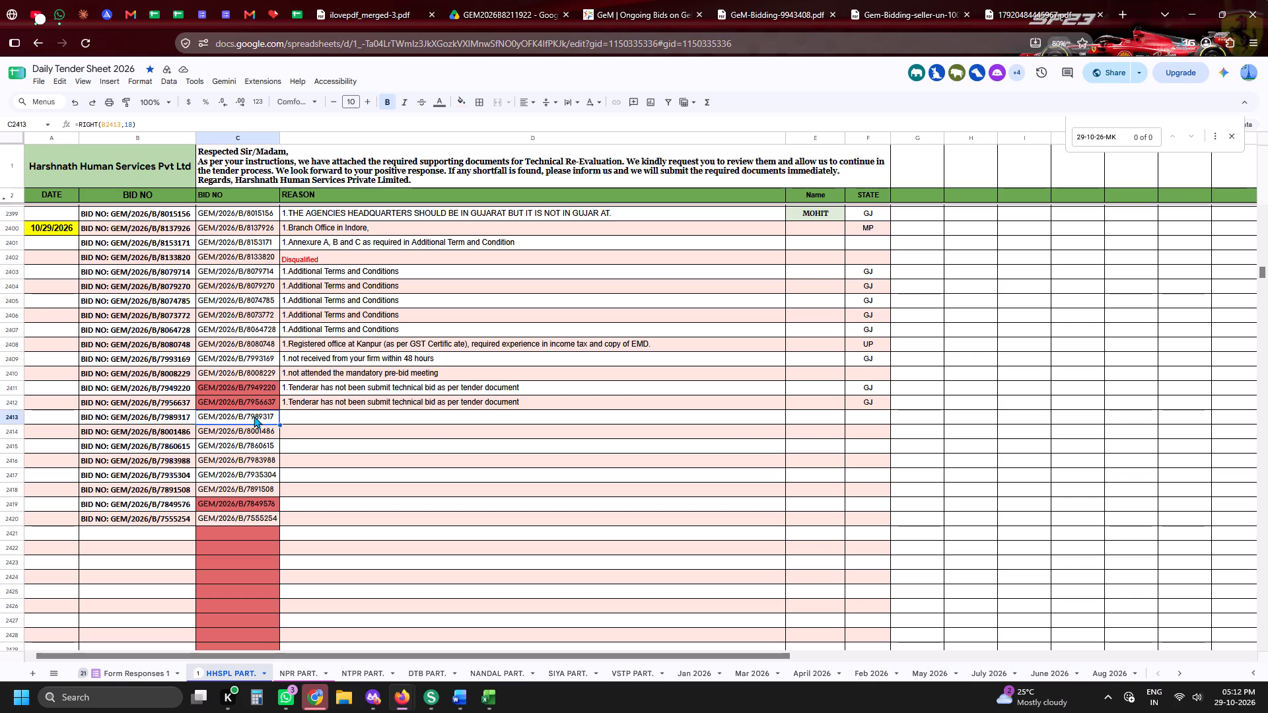
pyautogui.hotkey('ctrl', 'c')
pyautogui.hotkey('ctrl', 'c')
pyautogui.hotkey('ctrl', 'c')
pyautogui.click(655, 0)
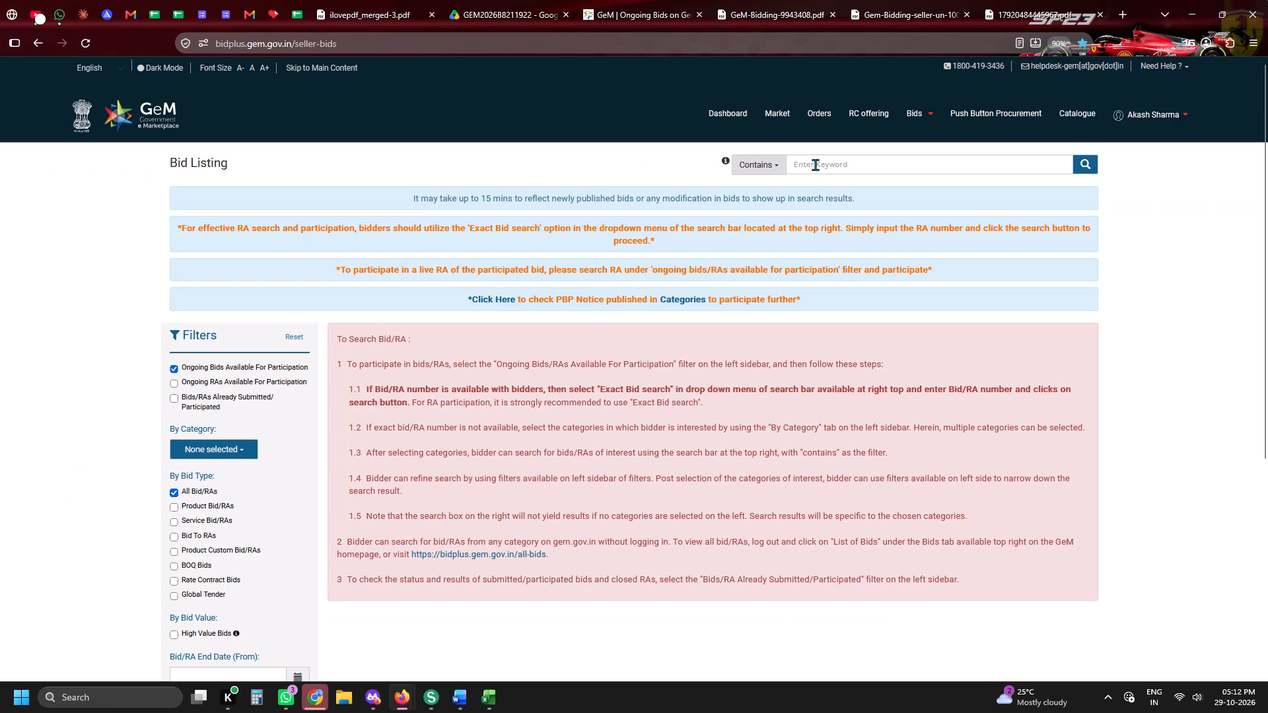
pyautogui.click(814, 164)
pyautogui.hotkey('ctrl', 'v')
pyautogui.click(778, 164)
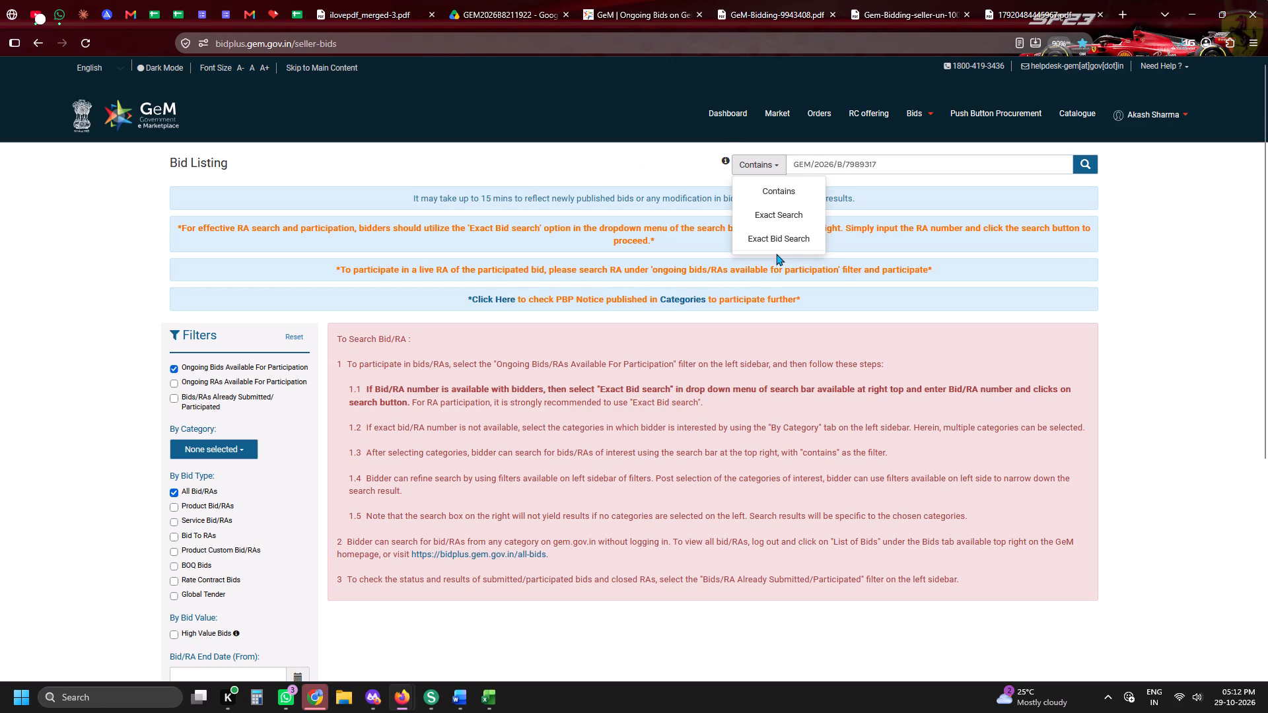
pyautogui.click(776, 242)
pyautogui.click(1088, 170)
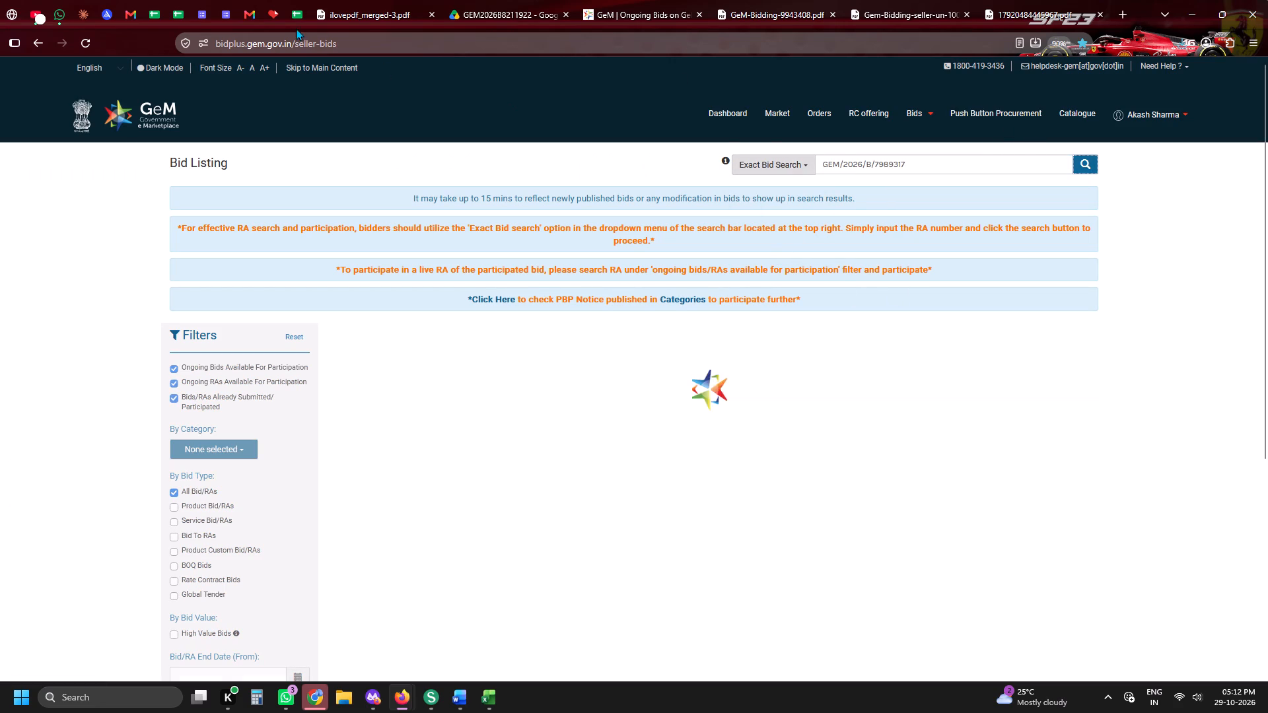
# Copy the technical status Disqualified from GeM into the REASON cell for GEM/2026/B/7989317 in the Daily Tender Sheet.
pyautogui.doubleClick(421, 423)
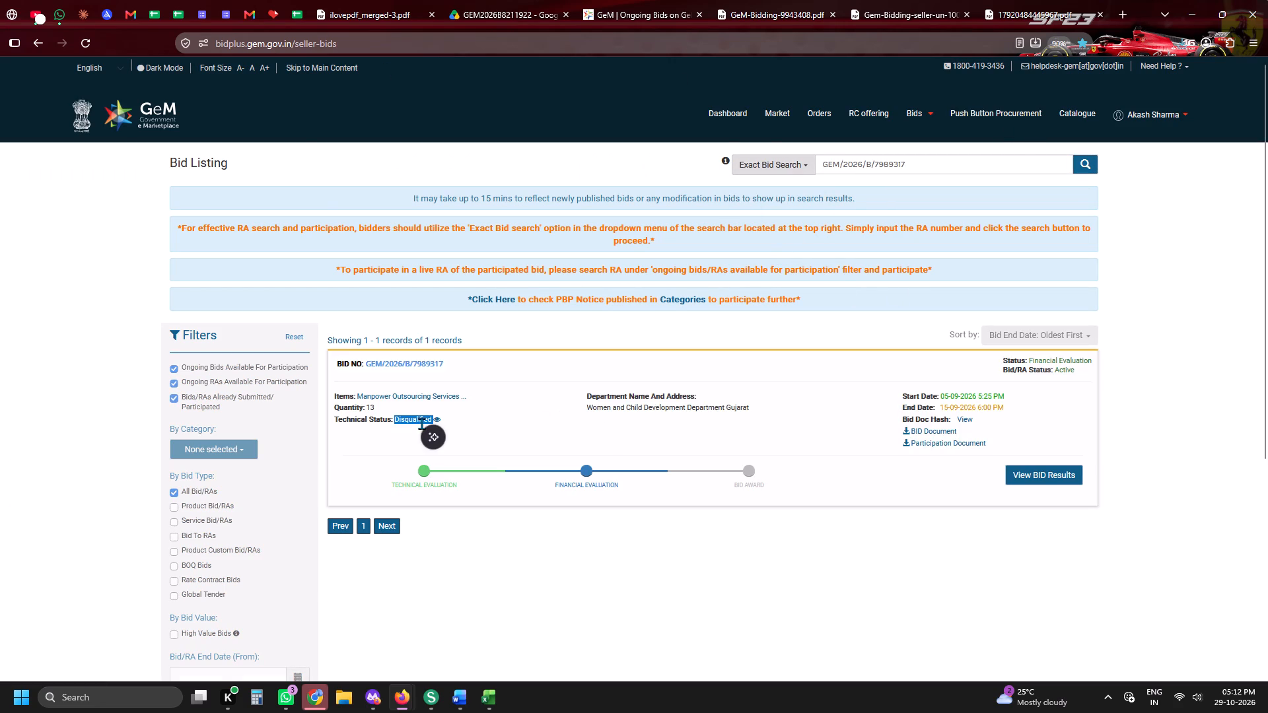
pyautogui.hotkey('ctrl', 'c')
pyautogui.hotkey('ctrl', 'c')
pyautogui.hotkey('ctrl', 'c')
pyautogui.click(295, 5)
pyautogui.click(293, 419)
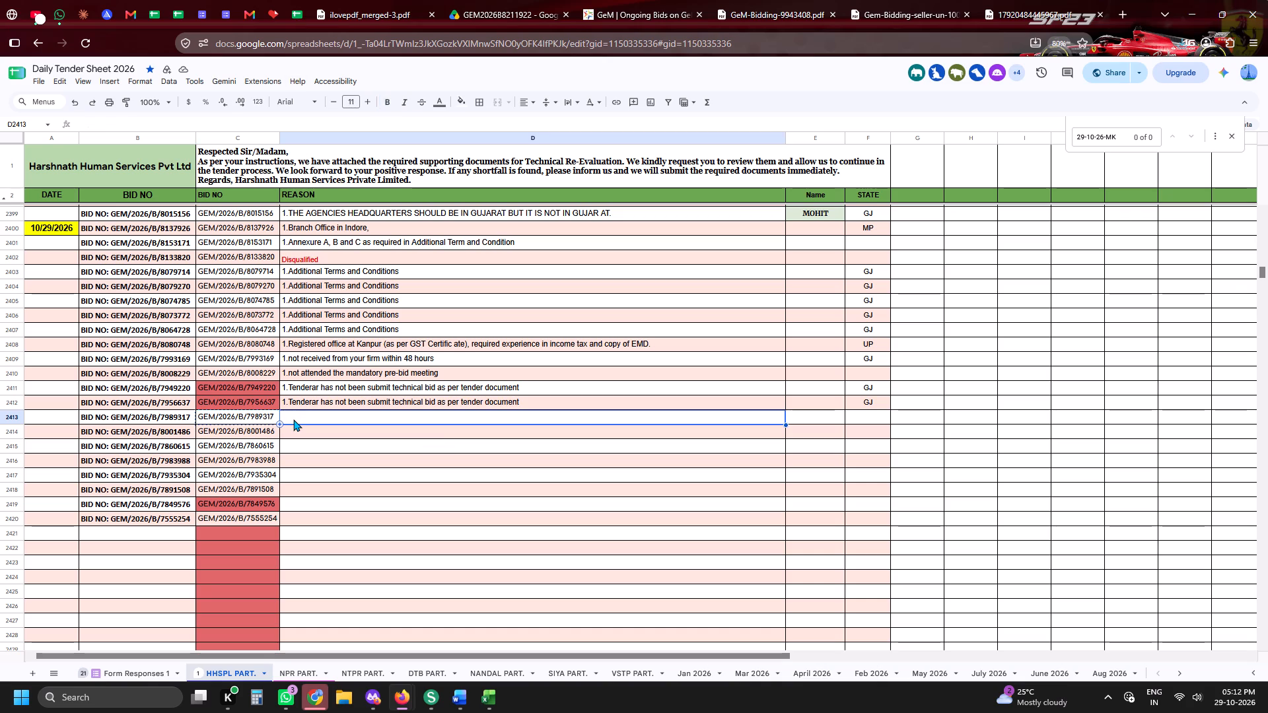
pyautogui.hotkey('ctrl', 'v')
# Copy bid number GEM/2026/B/8001486 from the Daily Tender Sheet and look it up on GeM with Exact Bid Search.
pyautogui.click(234, 432)
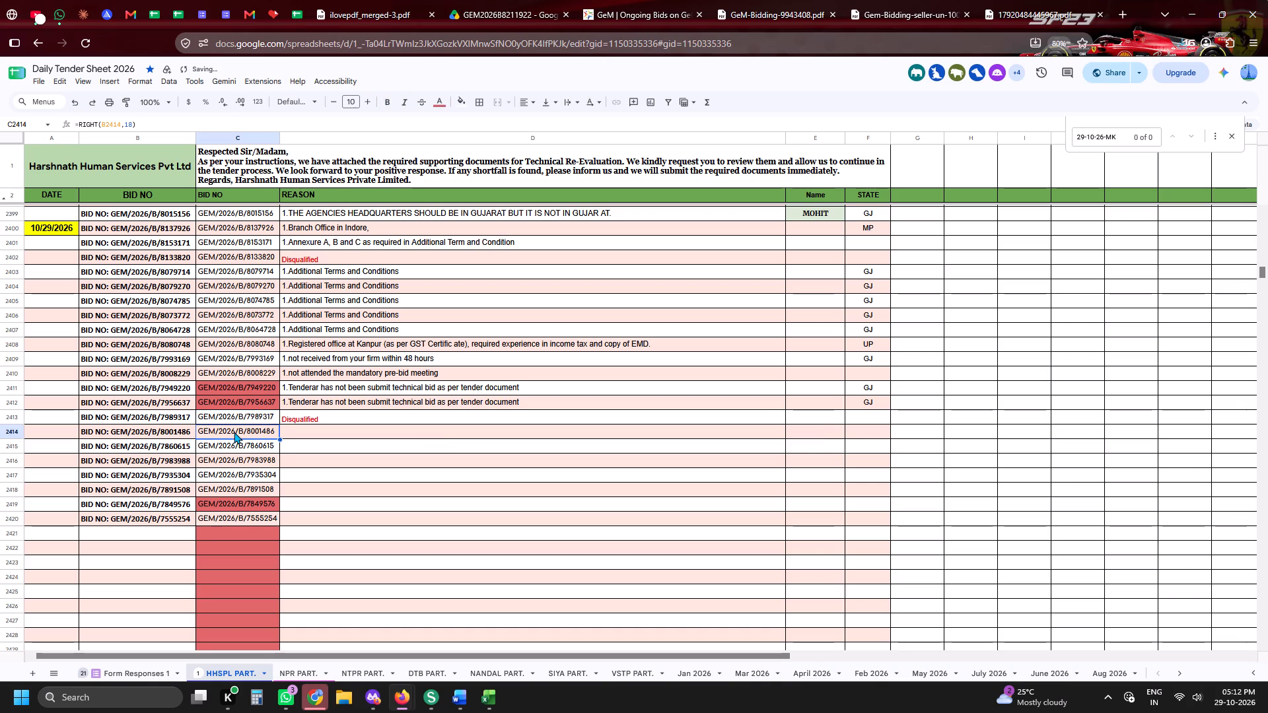
pyautogui.hotkey('ctrl', 'c')
pyautogui.hotkey('ctrl', 'c')
pyautogui.hotkey('ctrl', 'c')
pyautogui.hotkey('ctrl', 'c')
pyautogui.click(678, 0)
pyautogui.click(864, 176)
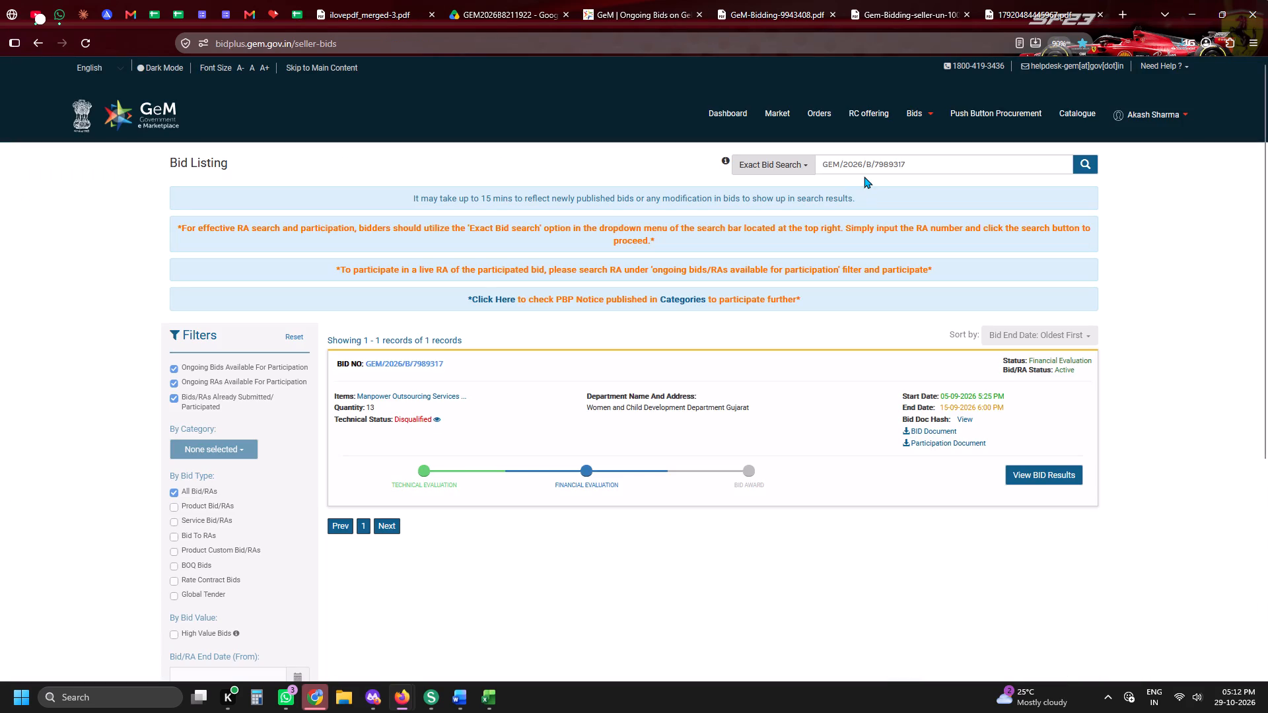
pyautogui.click(854, 160)
pyautogui.hotkey('ctrl', 'a')
pyautogui.hotkey('ctrl', 'v')
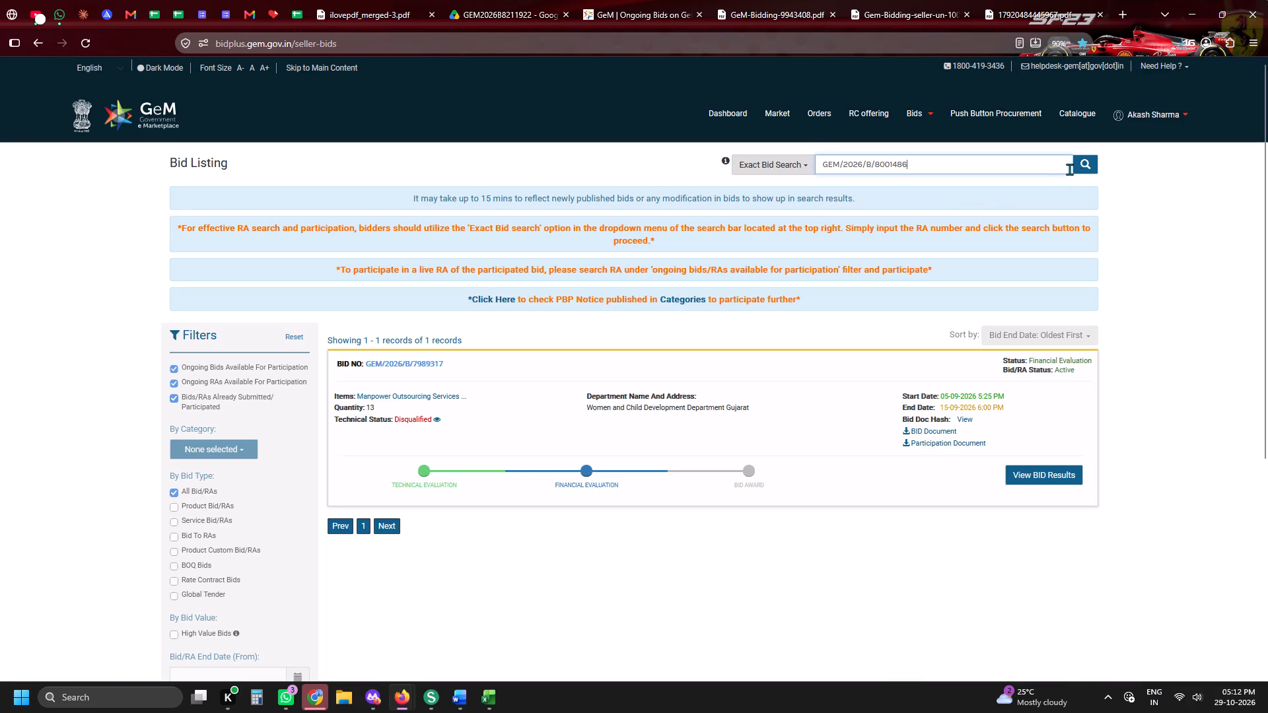
pyautogui.click(1088, 168)
# Copy the technical status Disqualified into the REASON cell for GEM/2026/B/8001486 in the Daily Tender Sheet.
pyautogui.doubleClick(404, 419)
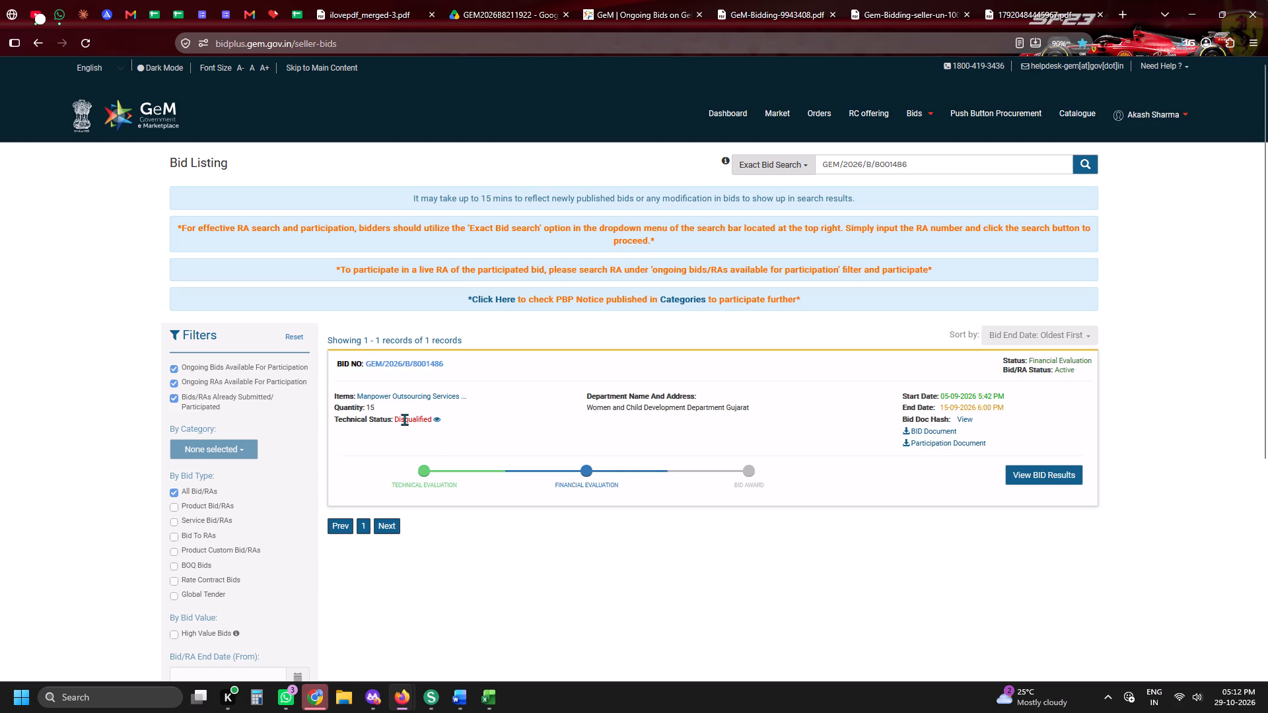
pyautogui.hotkey('ctrl', 'c')
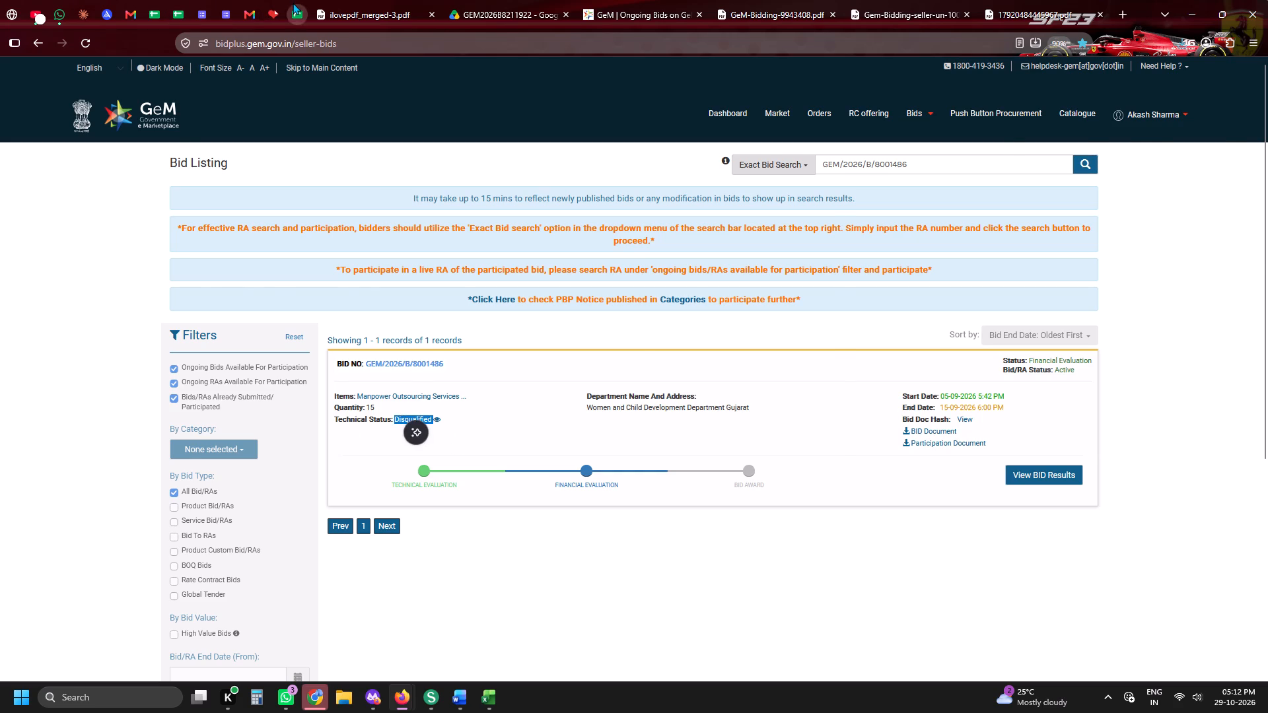
pyautogui.click(293, 3)
pyautogui.click(304, 434)
pyautogui.hotkey('ctrl', 'v')
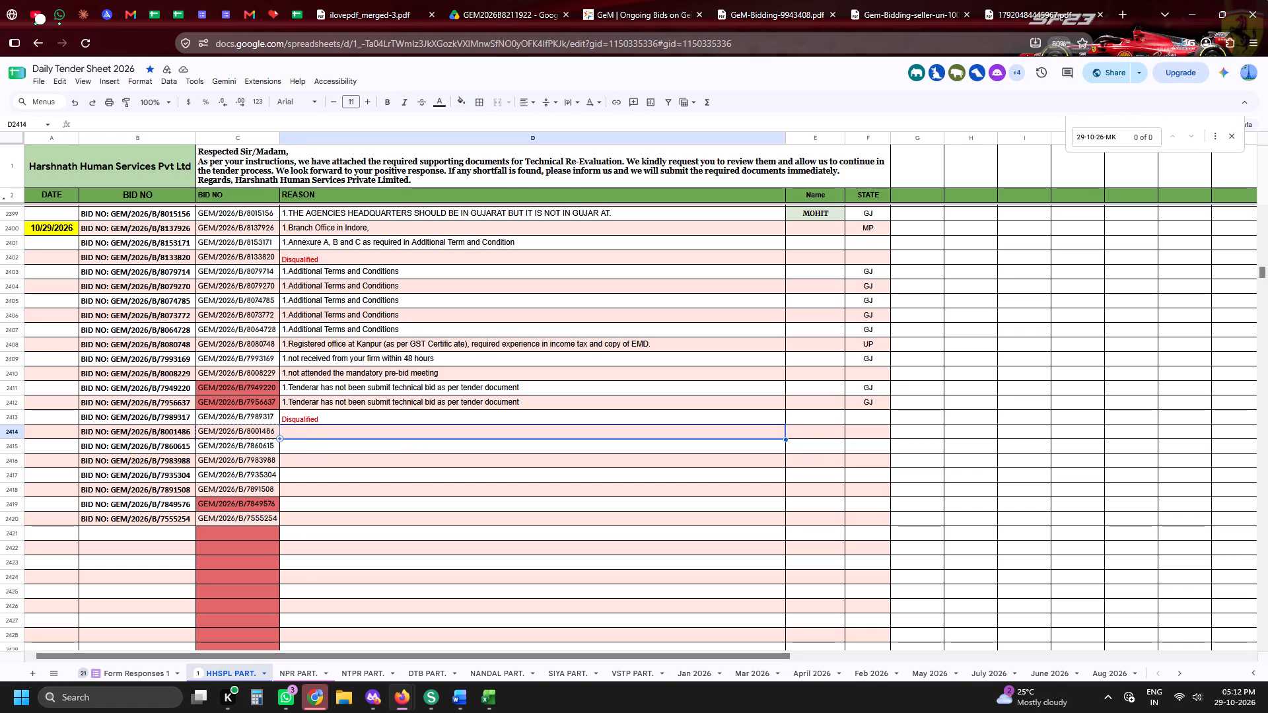
# Copy bid number GEM/2026/B/7860615 from the Daily Tender Sheet and look it up on GeM with Exact Bid Search.
pyautogui.click(276, 455)
pyautogui.click(259, 449)
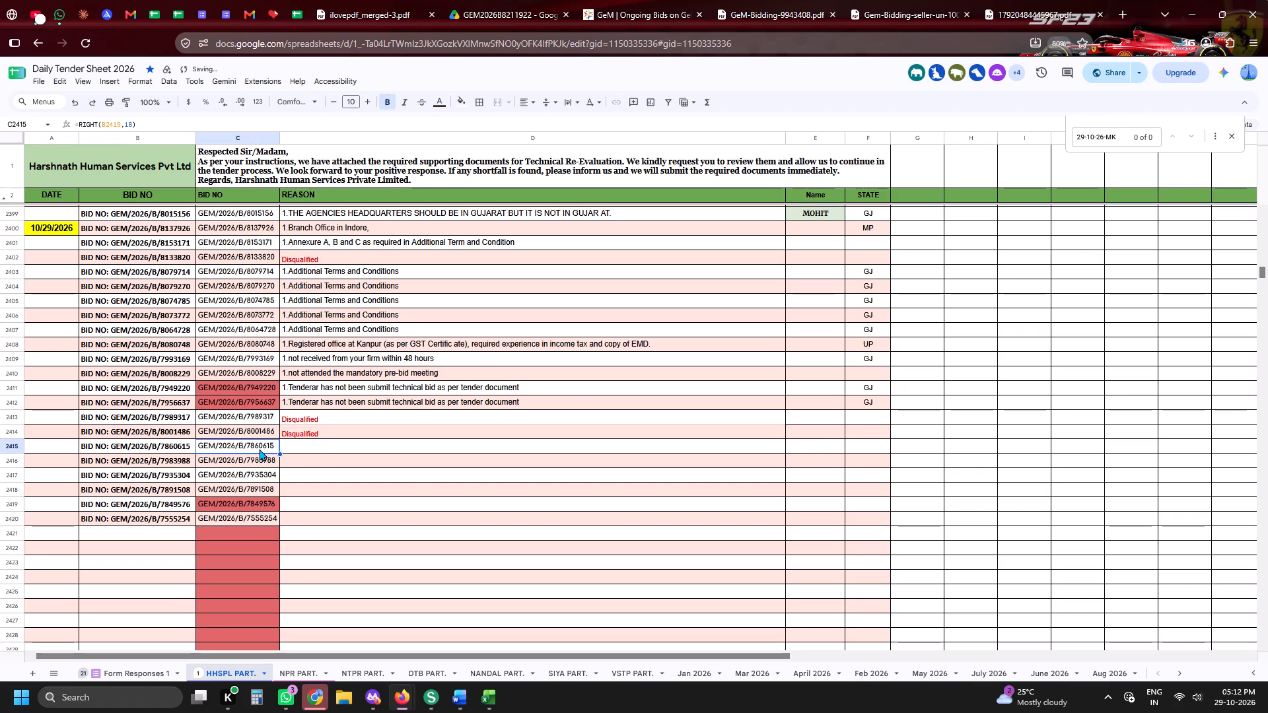
pyautogui.hotkey('ctrl', 'c')
pyautogui.hotkey('ctrl', 'c')
pyautogui.click(615, 0)
pyautogui.click(830, 160)
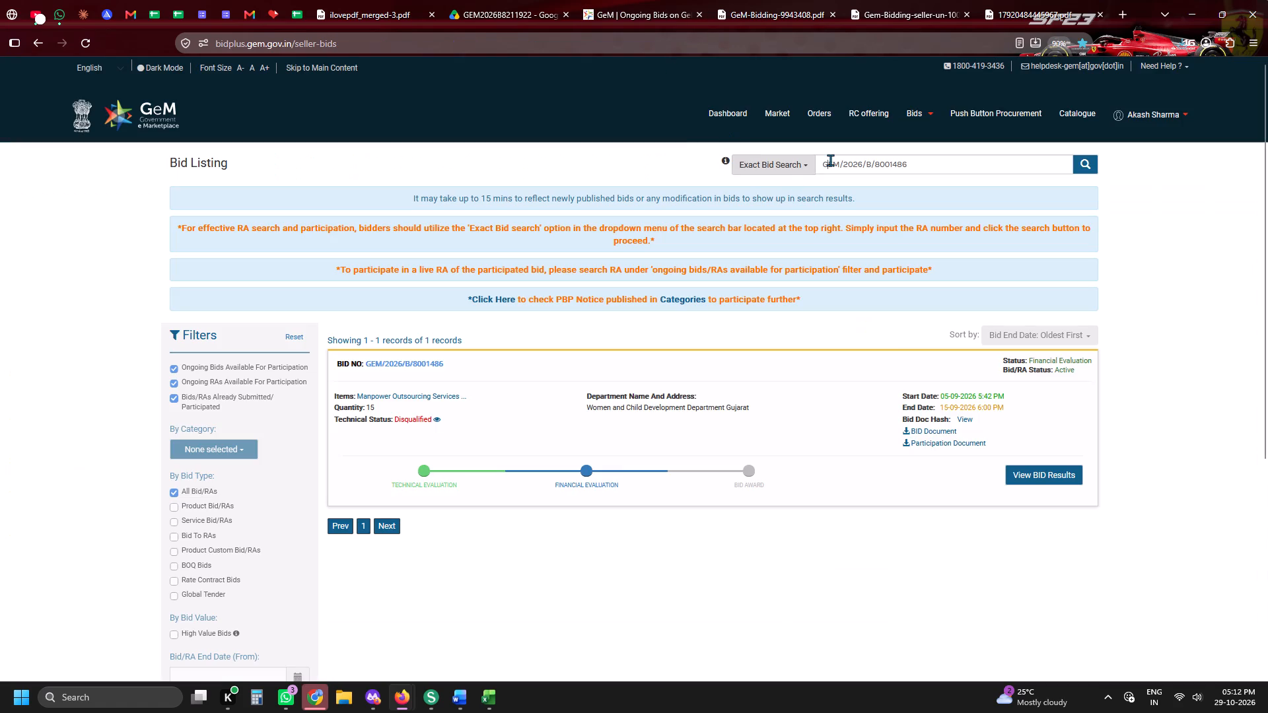
pyautogui.hotkey('ctrl', 'a')
pyautogui.hotkey('ctrl', 'v')
pyautogui.click(1088, 172)
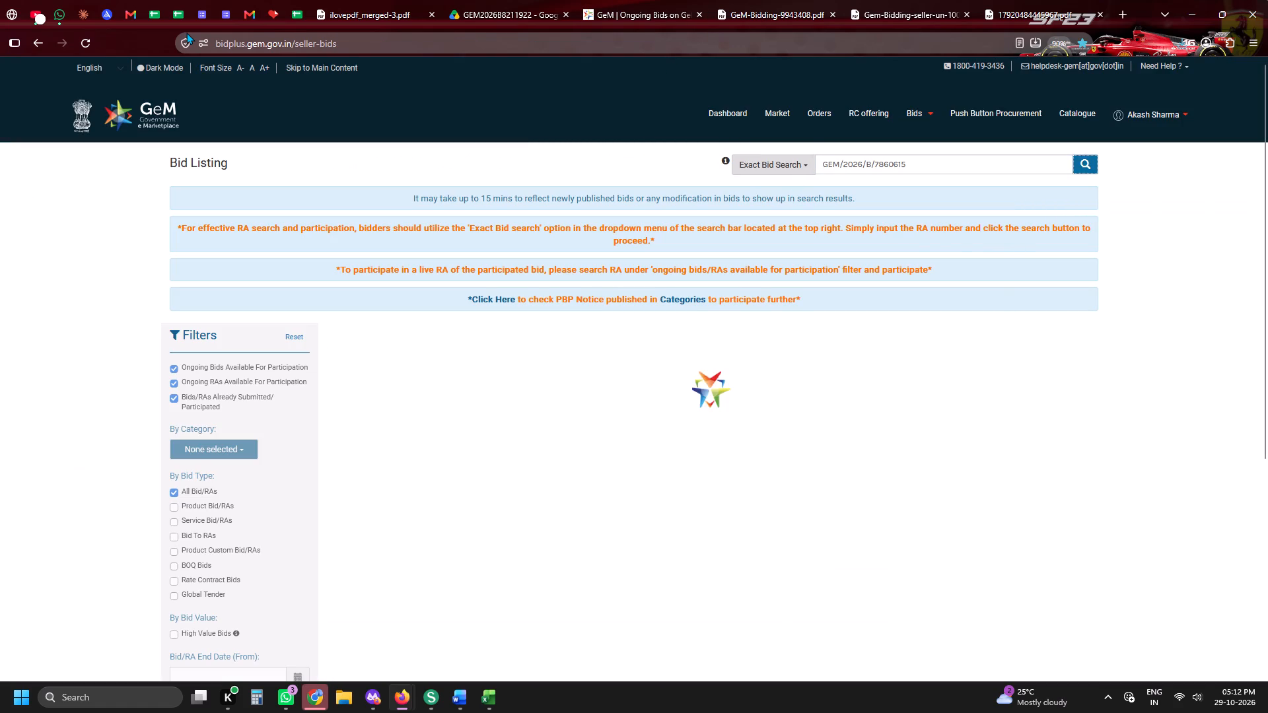
# Open the representation form for GEM/2026/B/7860615 and log "1.Not provided technical RFP documents" from its disqualification comment as the reason in the Daily Tender Sheet.
pyautogui.click(469, 430)
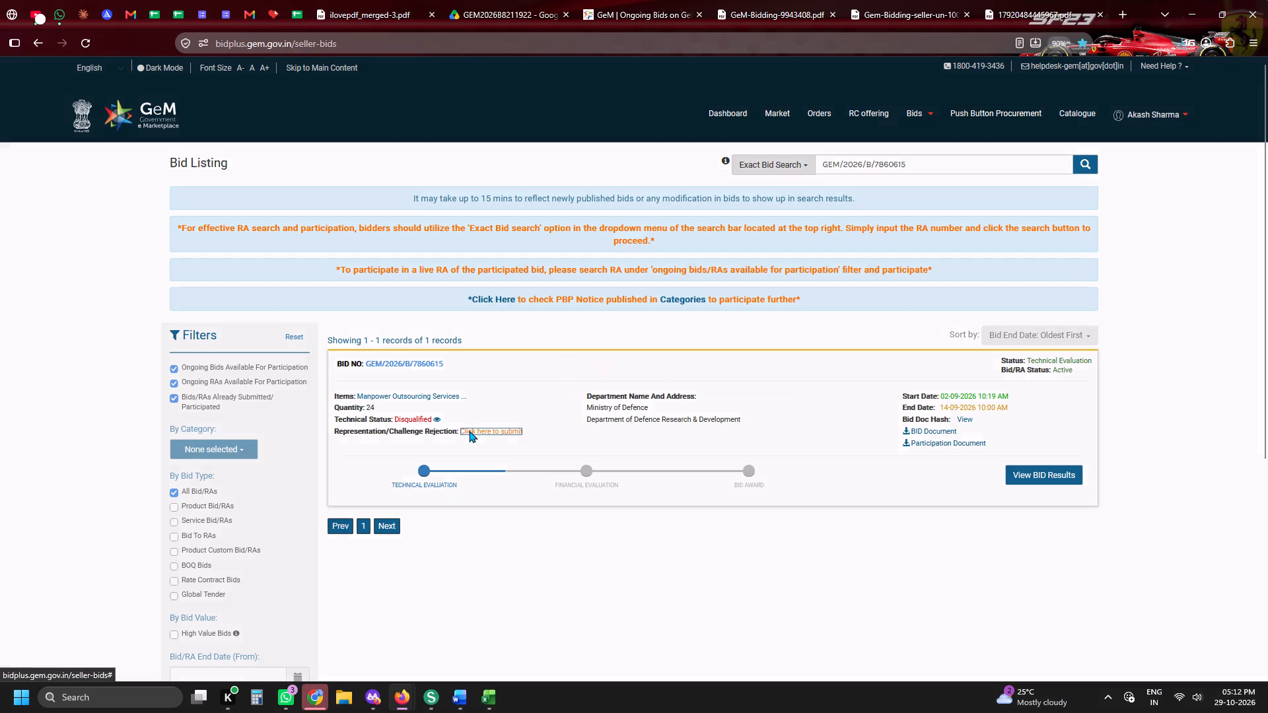
pyautogui.scroll(4, 538, 250)
pyautogui.moveTo(424, 180); pyautogui.dragTo(577, 187)
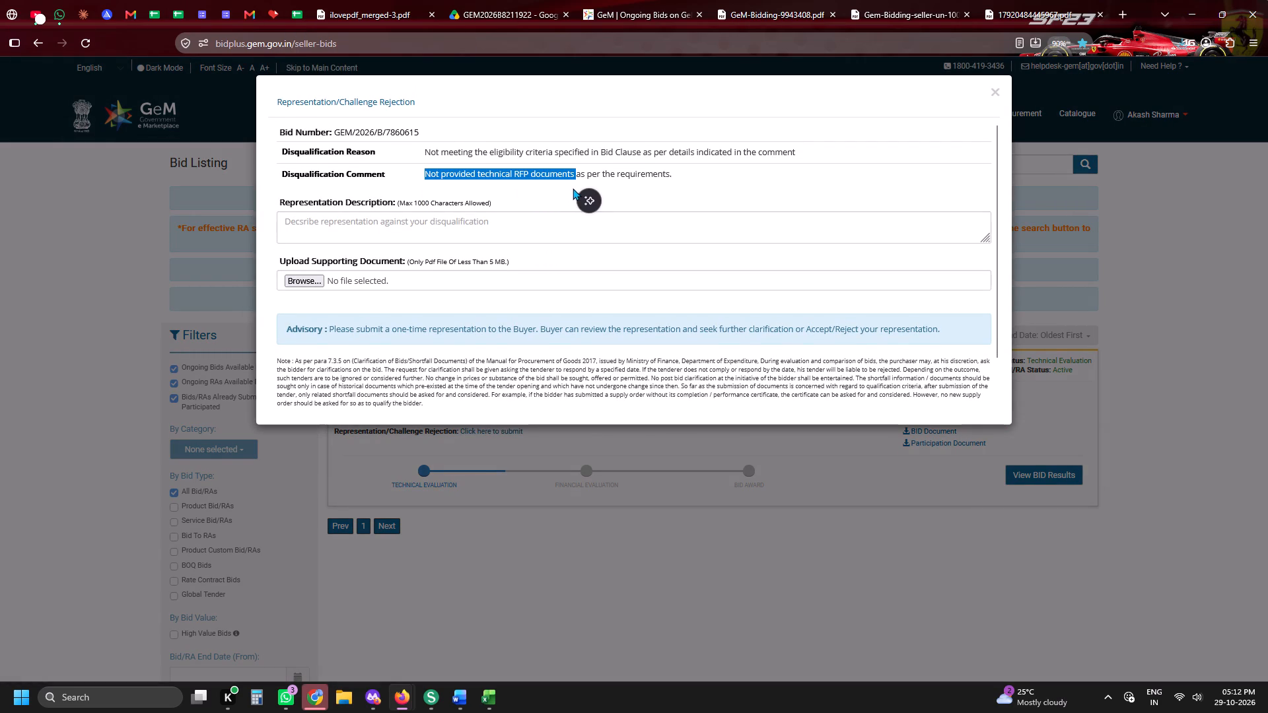
pyautogui.hotkey('ctrl', 'c')
pyautogui.hotkey('ctrl', 'c')
pyautogui.hotkey('ctrl', 'c')
pyautogui.click(271, 0)
pyautogui.click(293, 0)
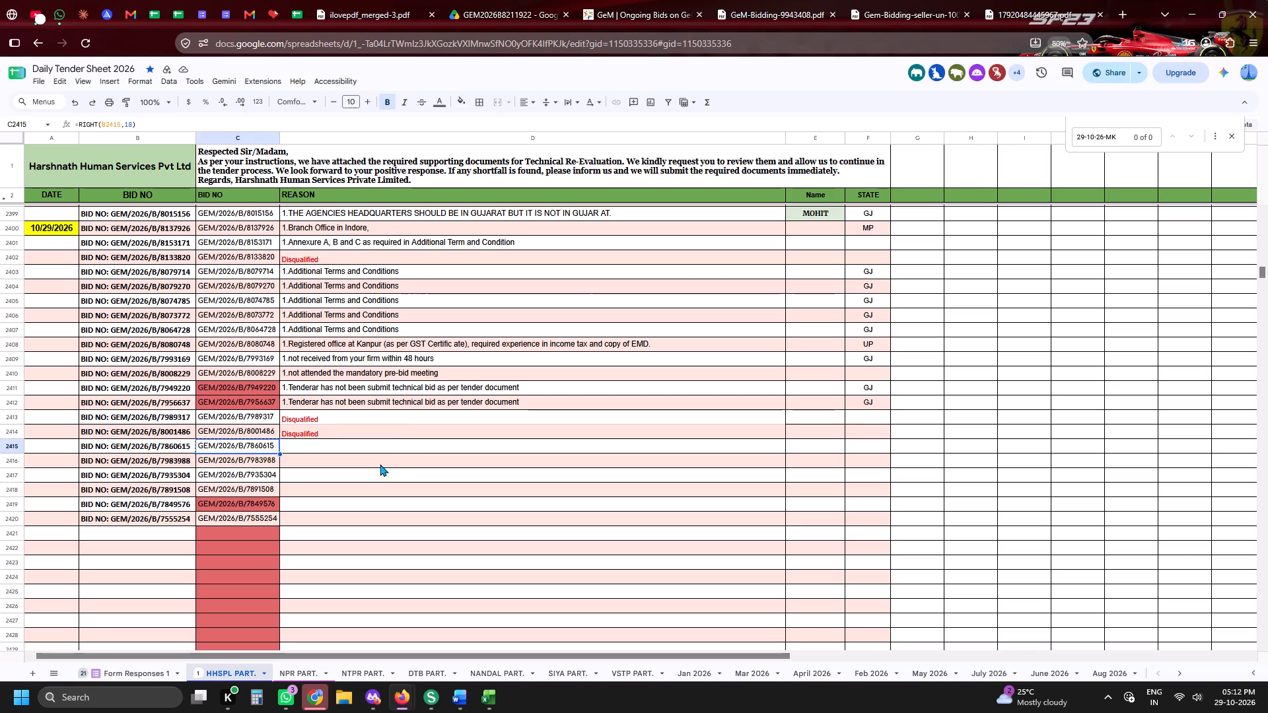
pyautogui.click(374, 456)
pyautogui.press('Up')
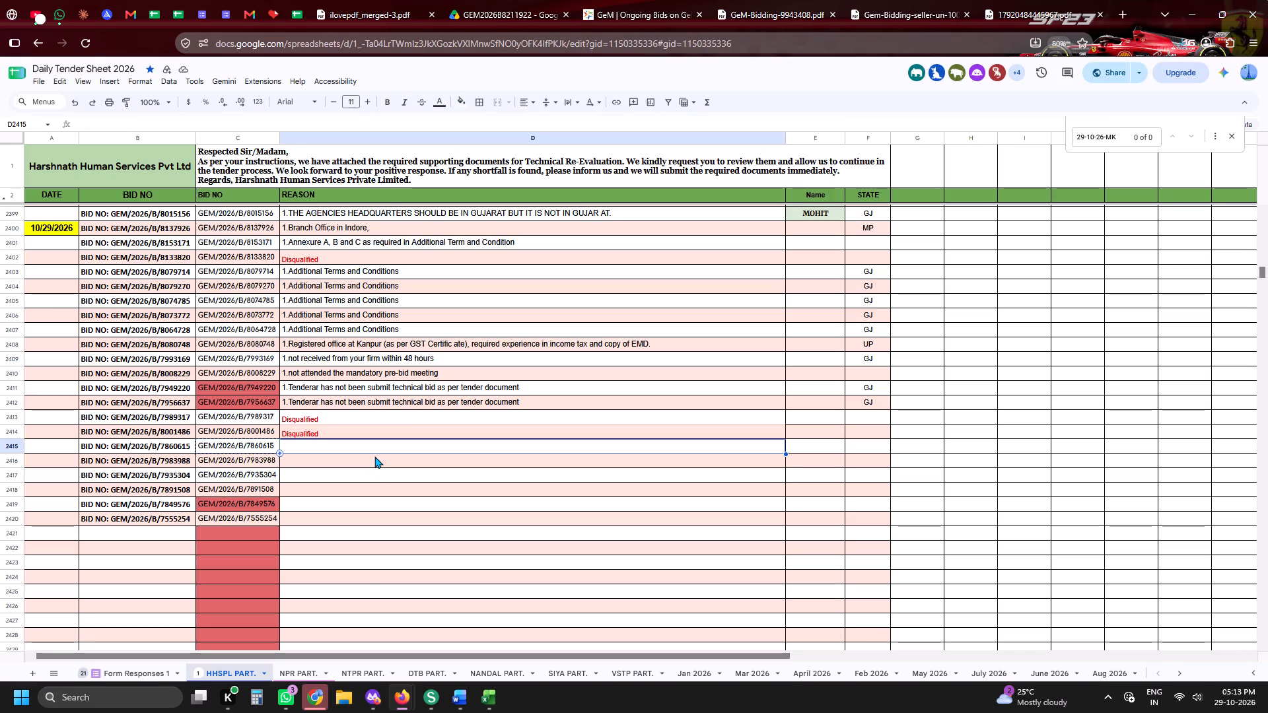
pyautogui.write('1.')
pyautogui.hotkey('ctrl', 'v')
pyautogui.press('Tab')
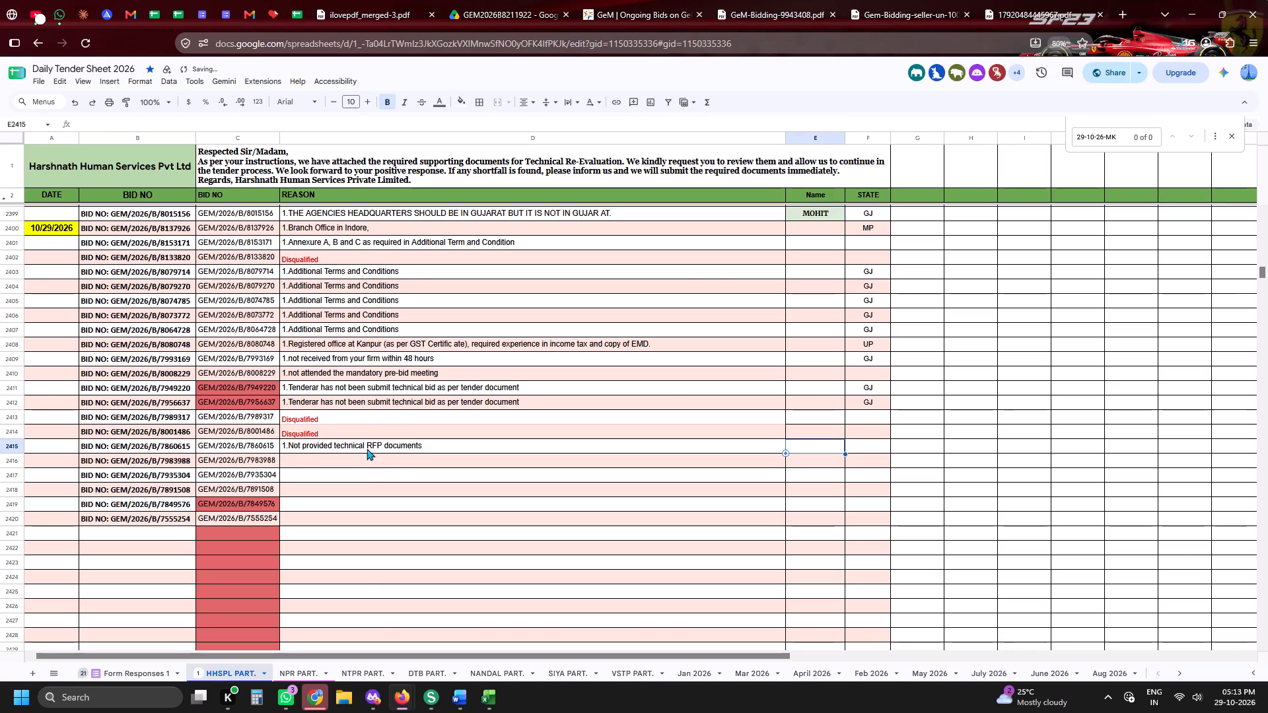
# Switch to YouTube and skip the advertisement.
pyautogui.click(42, 0)
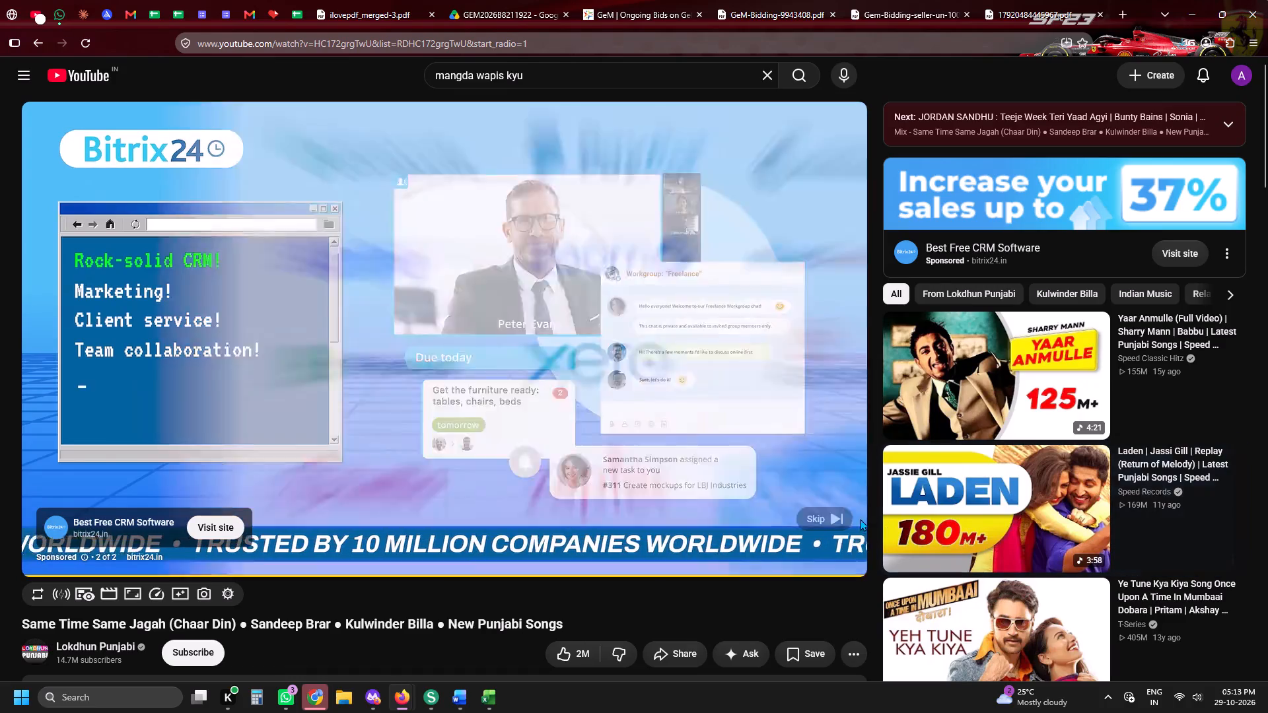
pyautogui.click(832, 517)
# Return to the GeM representation form and attach all-terms-conditions-acceptance-100-stamp-hhspl.pdf from the Undertakings folder as the supporting document.
pyautogui.click(598, 0)
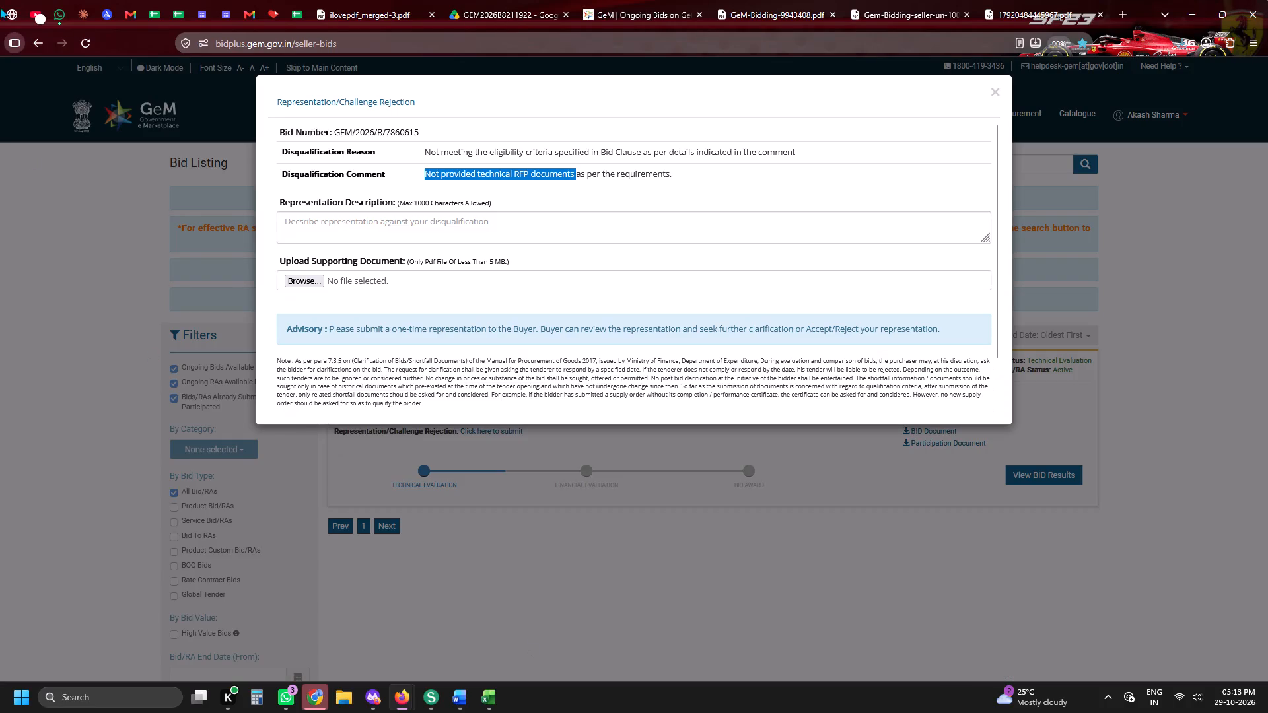
pyautogui.click(310, 279)
pyautogui.scroll(8, 1037, 401)
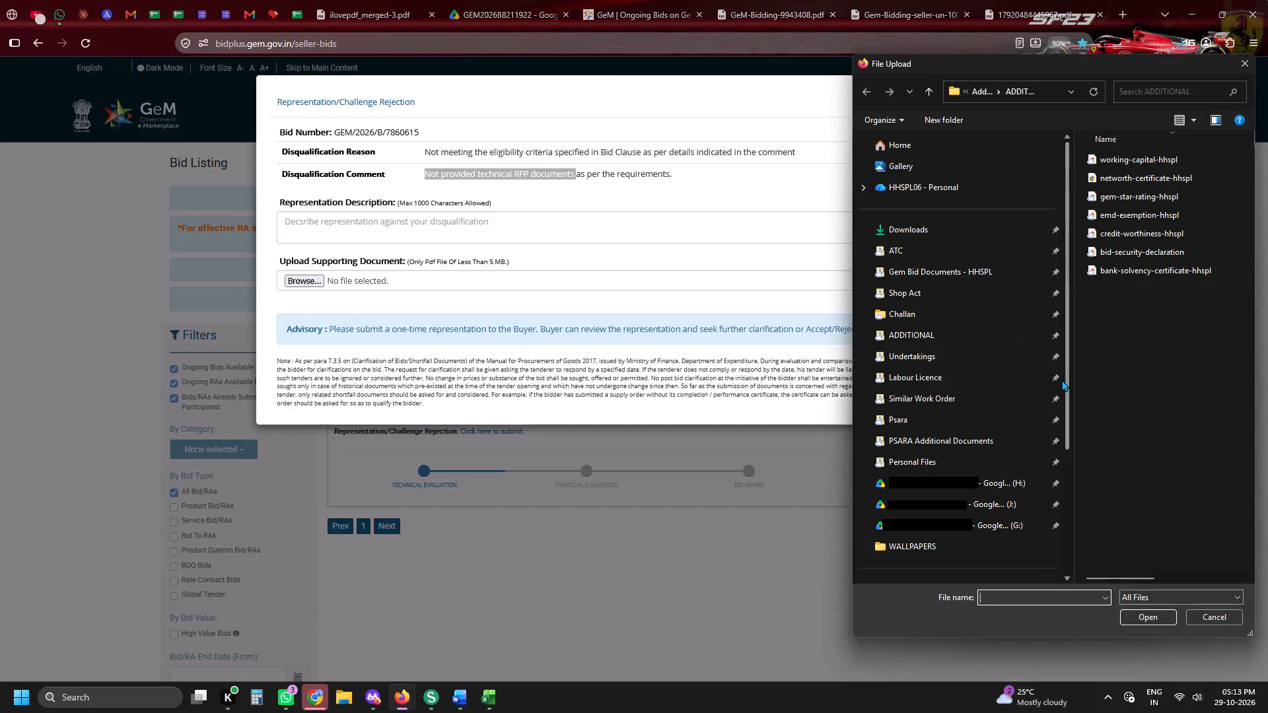
pyautogui.click(920, 364)
pyautogui.doubleClick(1131, 170)
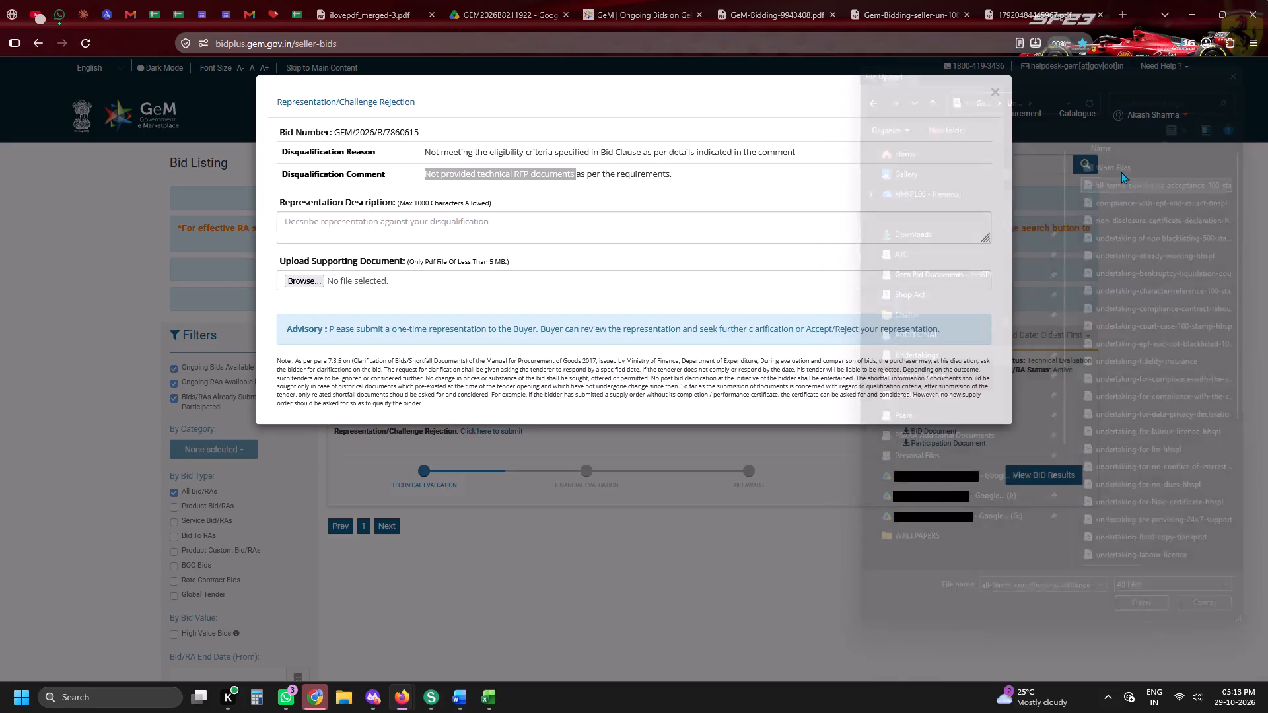
# Fill the representation description with the saved "Respected Sir/Madam" technical re-evaluation text from clipboard history.
pyautogui.click(504, 230)
pyautogui.press('super+v')
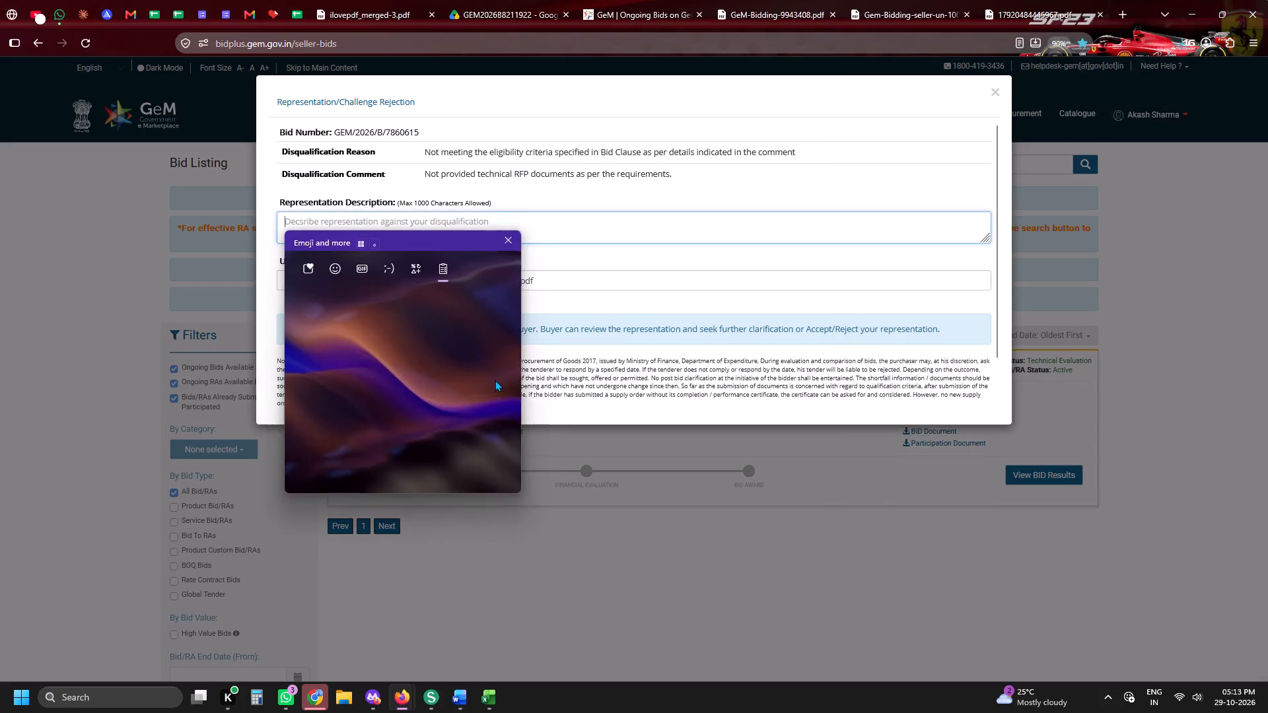
pyautogui.click(495, 317)
pyautogui.click(495, 303)
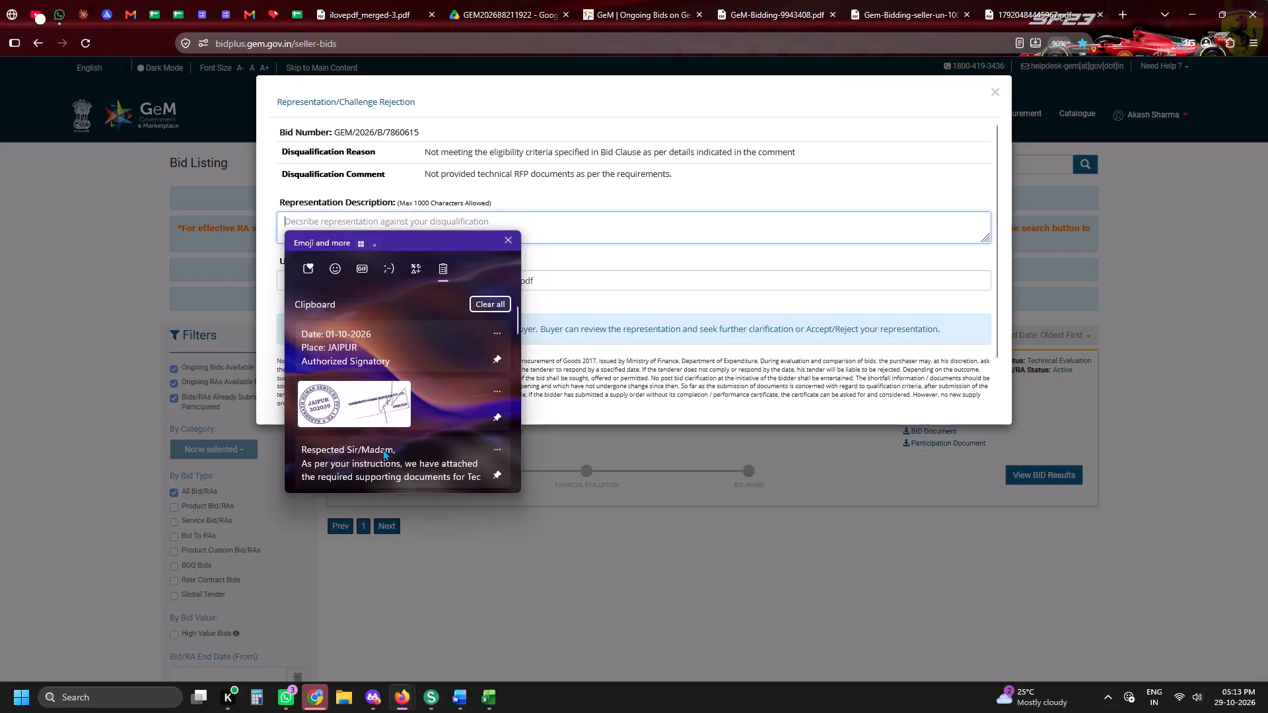
pyautogui.click(382, 449)
pyautogui.hotkey('ctrl', 'v')
# Submit the representation for GEM/2026/B/7860615 and acknowledge the dialog.
pyautogui.scroll(-5, 385, 362)
pyautogui.click(365, 395)
pyautogui.click(365, 388)
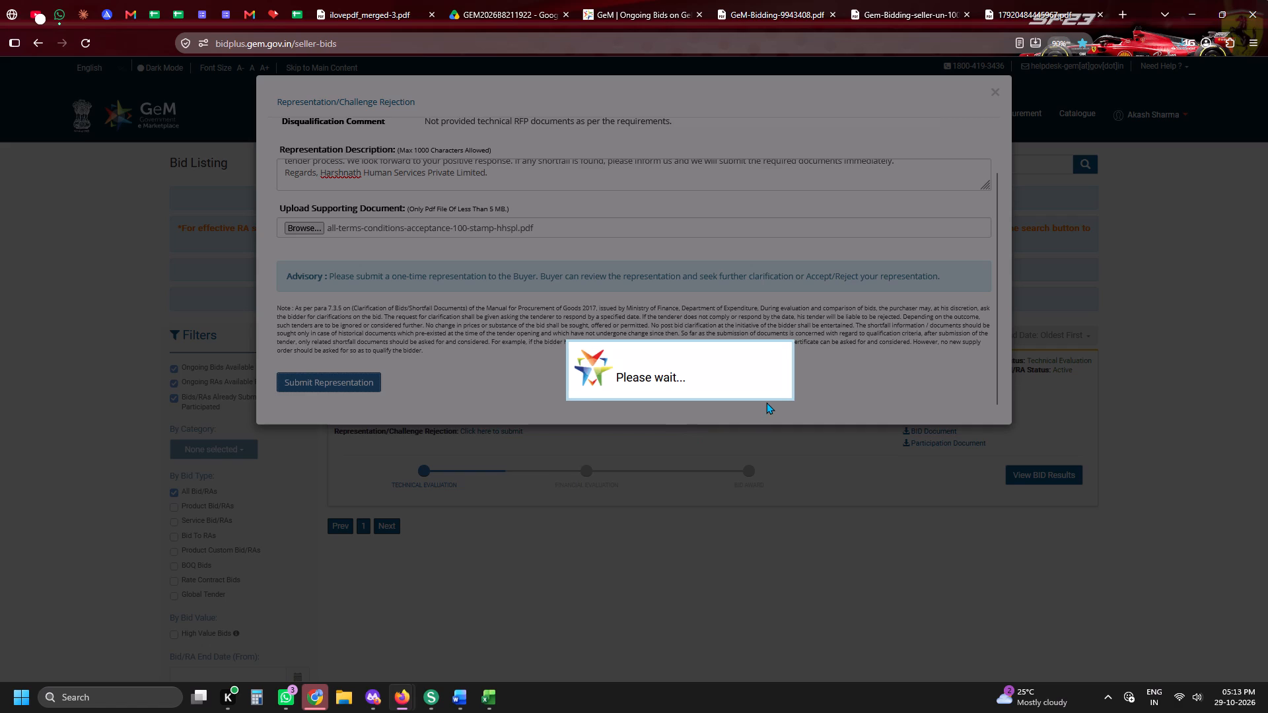
pyautogui.click(723, 397)
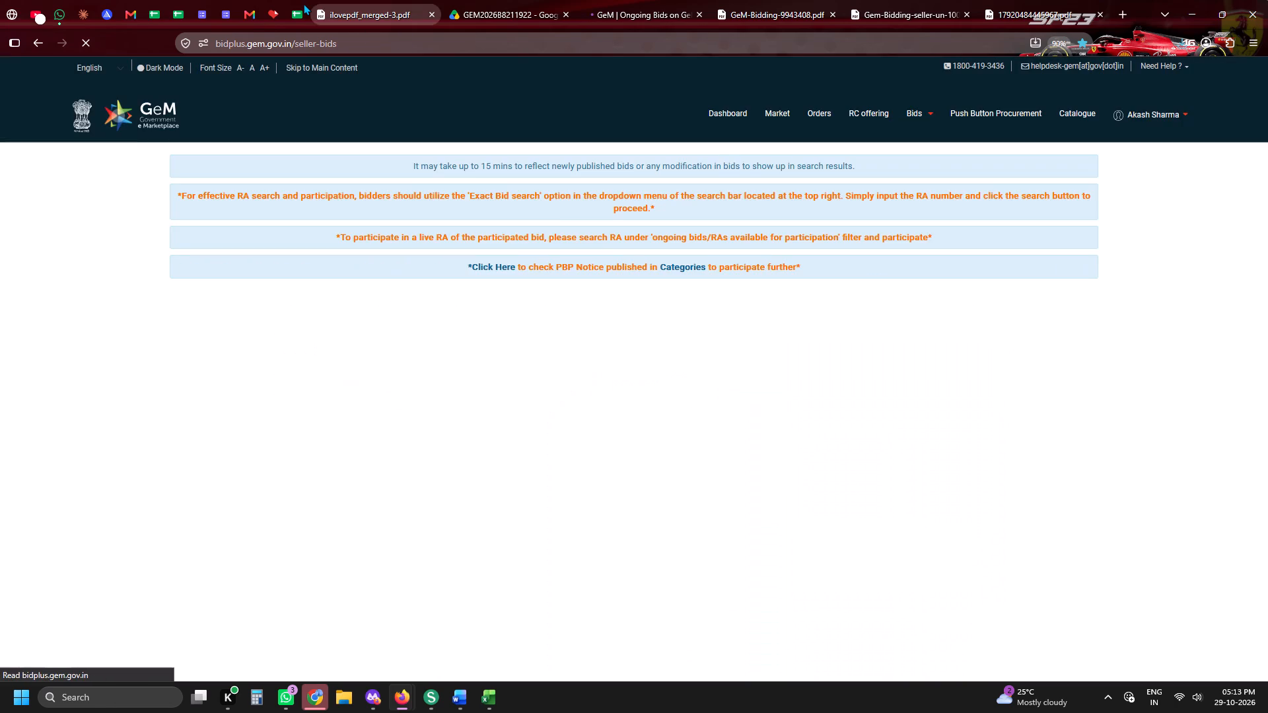
# Copy bid number GEM/2026/B/7983988 from the Daily Tender Sheet and look it up on GeM with Exact Bid Search.
pyautogui.click(303, 3)
pyautogui.click(255, 469)
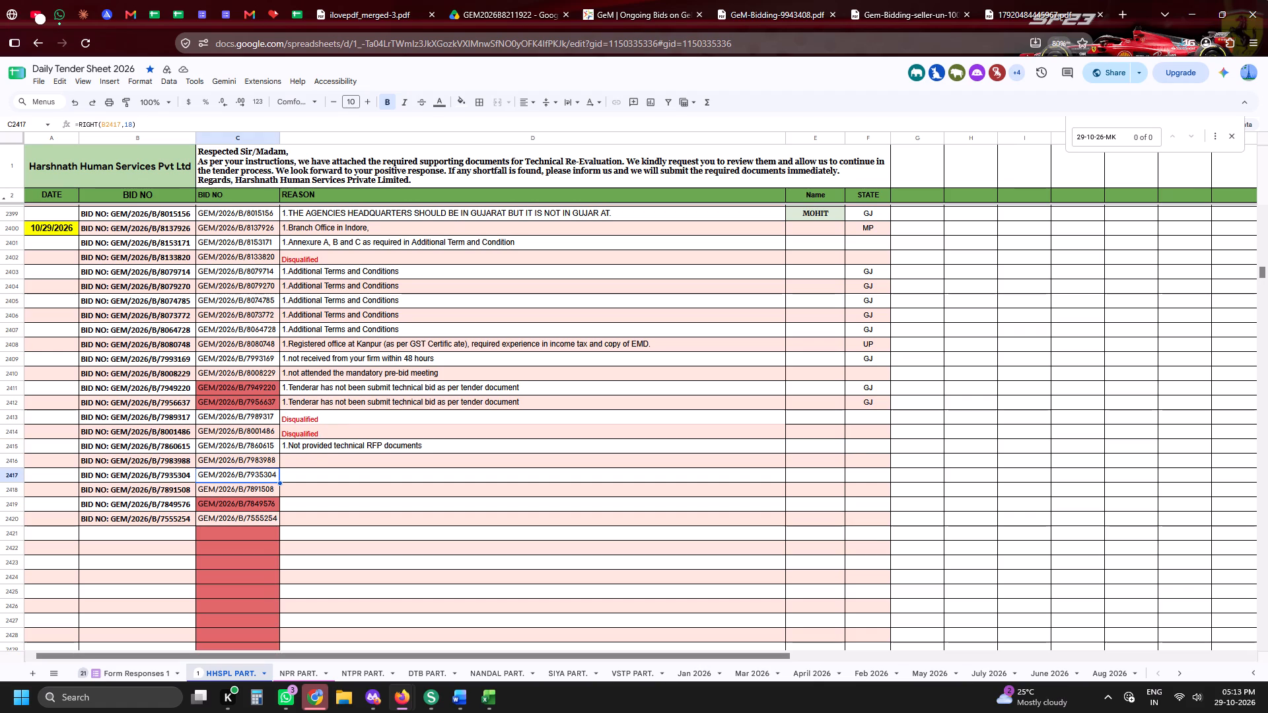
pyautogui.click(255, 467)
pyautogui.click(255, 459)
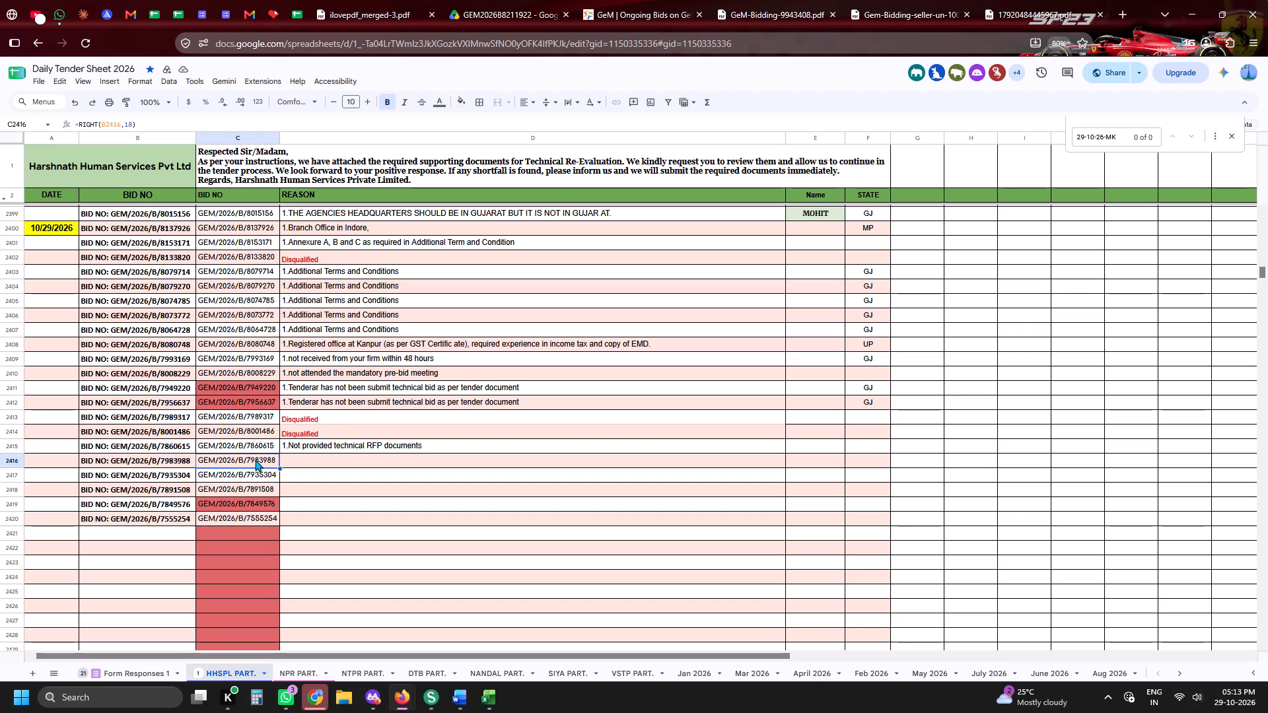
pyautogui.hotkey('ctrl', 'c')
pyautogui.hotkey('ctrl', 'c')
pyautogui.hotkey('ctrl', 'c')
pyautogui.hotkey('ctrl', 'c')
pyautogui.hotkey('ctrl', 'c')
pyautogui.hotkey('ctrl', 'c')
pyautogui.click(610, 0)
pyautogui.click(827, 164)
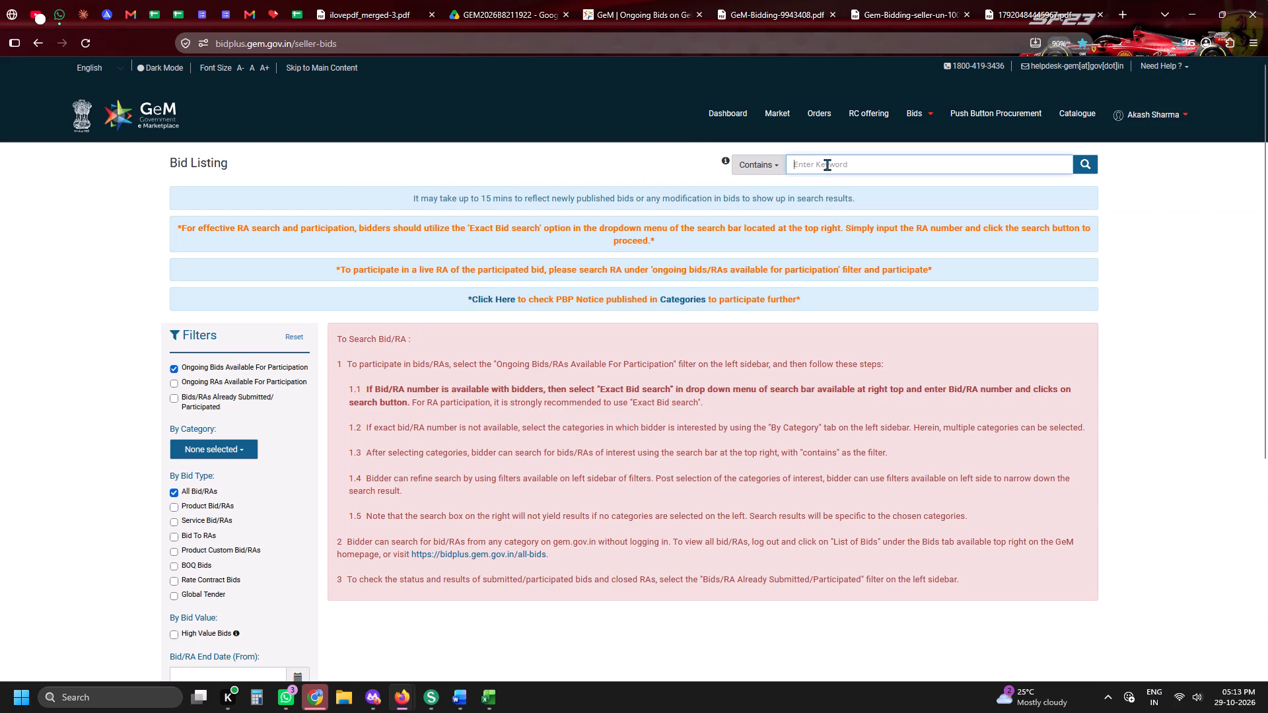
pyautogui.hotkey('ctrl', 'v')
pyautogui.click(771, 163)
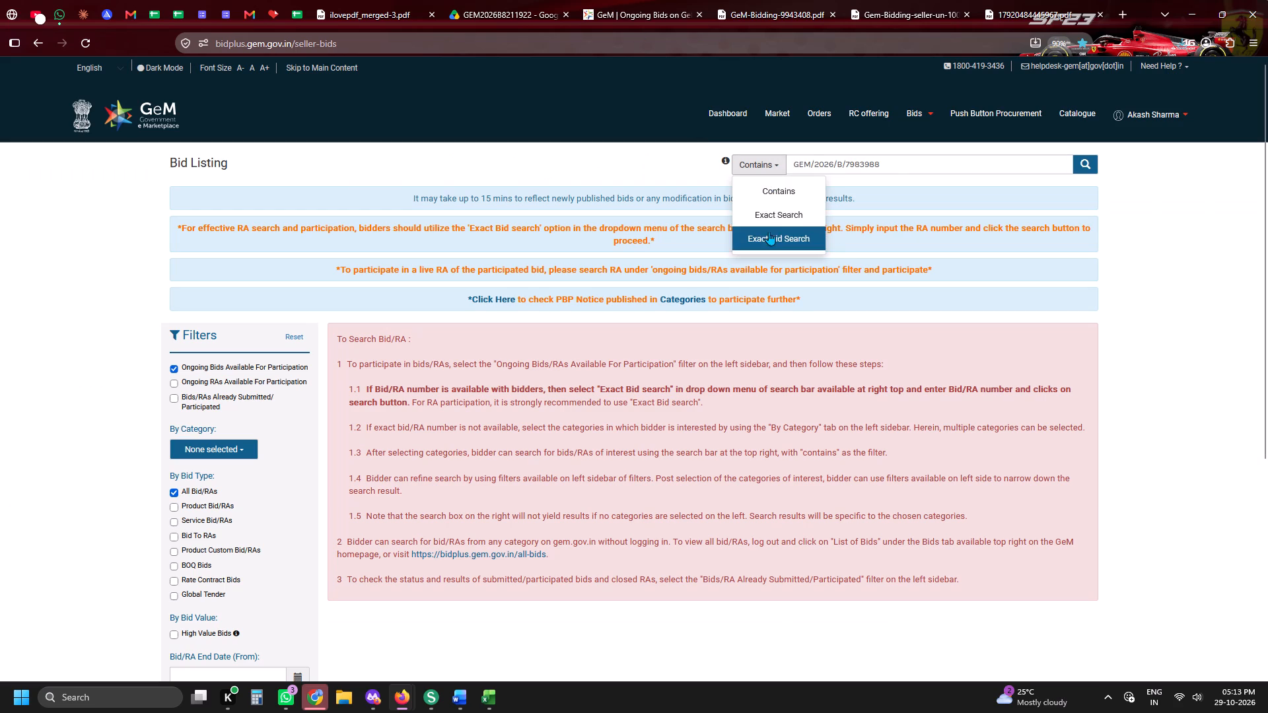
pyautogui.click(769, 236)
pyautogui.click(1088, 165)
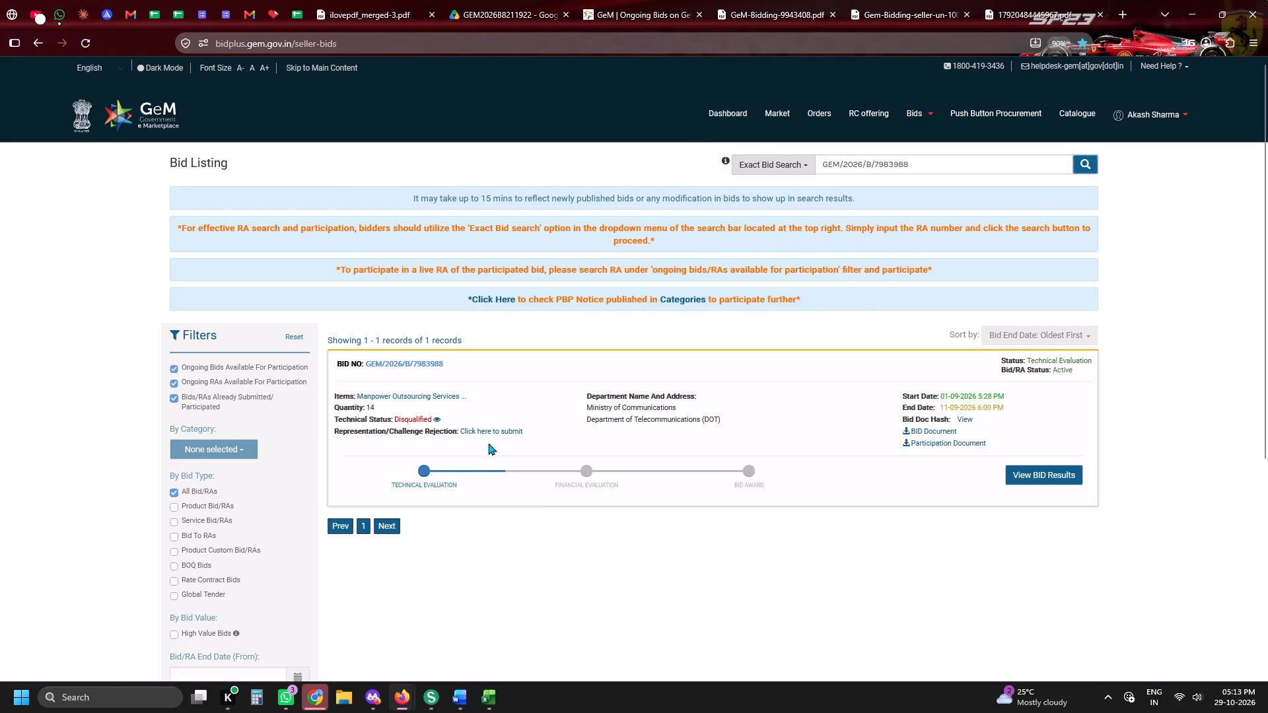
# Open the representation form for GEM/2026/B/7983988 and copy "Geographical Presence Not in Mumbai" from its disqualification comment.
pyautogui.click(488, 435)
pyautogui.scroll(2, 474, 333)
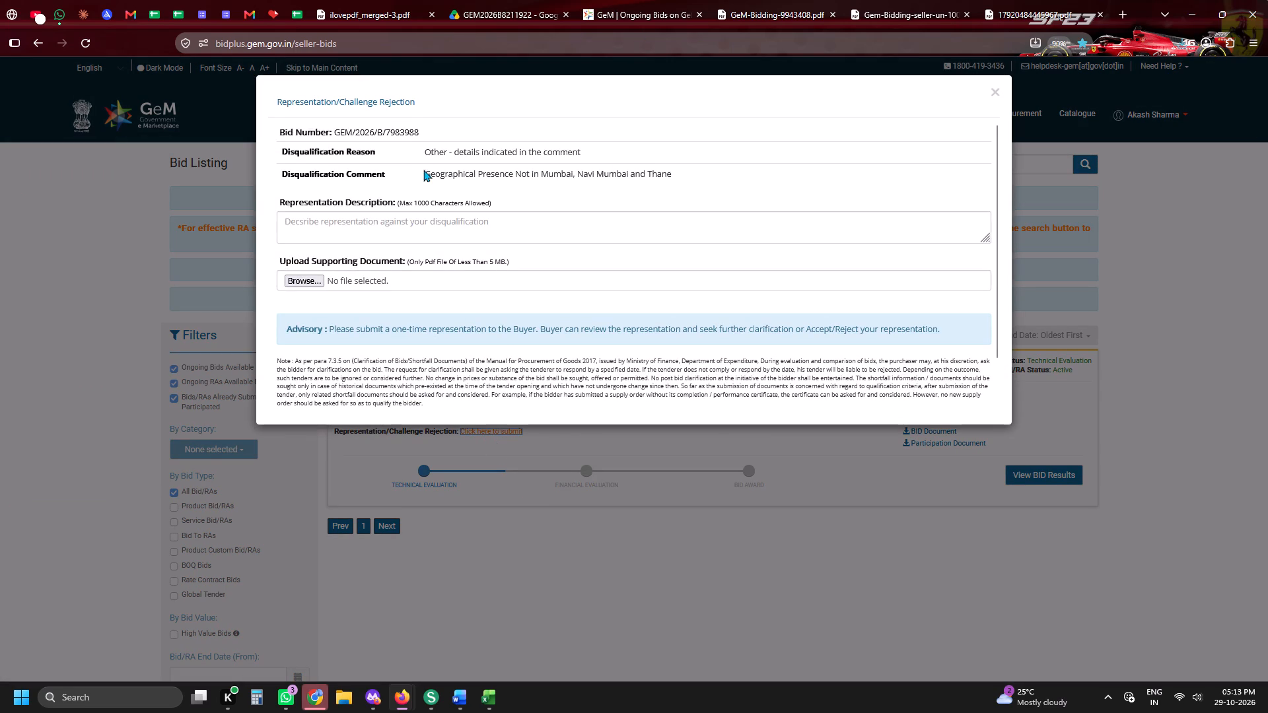
pyautogui.moveTo(423, 170); pyautogui.dragTo(573, 188)
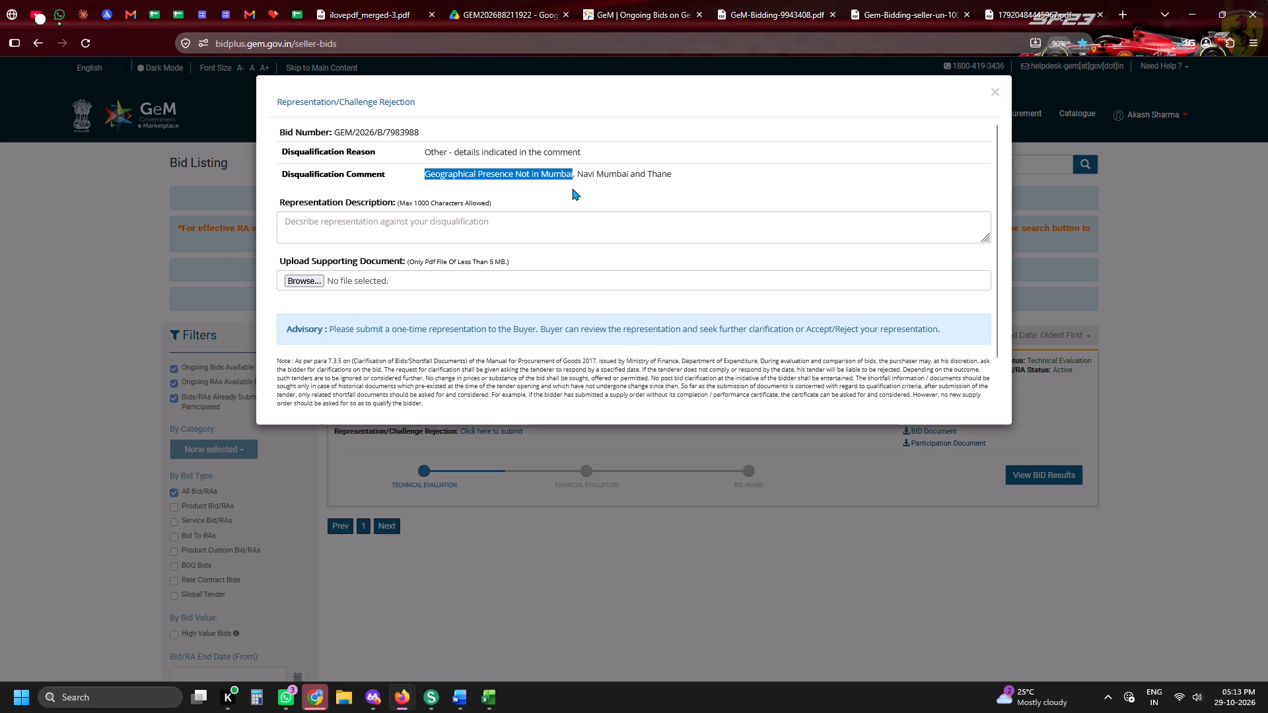
pyautogui.hotkey('ctrl', 'c')
pyautogui.hotkey('ctrl', 'c')
pyautogui.hotkey('ctrl', 'c')
pyautogui.hotkey('ctrl', 'c')
pyautogui.hotkey('ctrl', 'c')
# Log "1.Geographical Presence Not in Mumbai" as the reason for GEM/2026/B/7983988 in the Daily Tender Sheet.
pyautogui.click(311, 20)
pyautogui.click(303, 18)
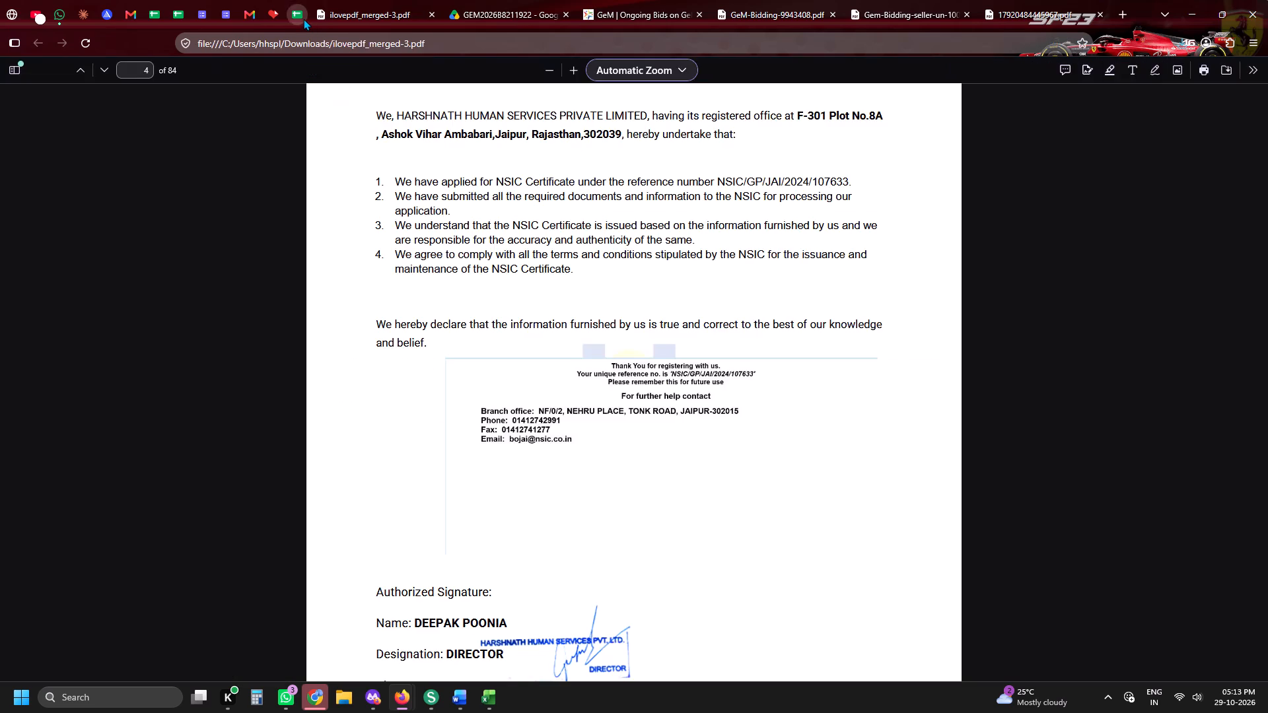
pyautogui.click(370, 454)
pyautogui.click(372, 461)
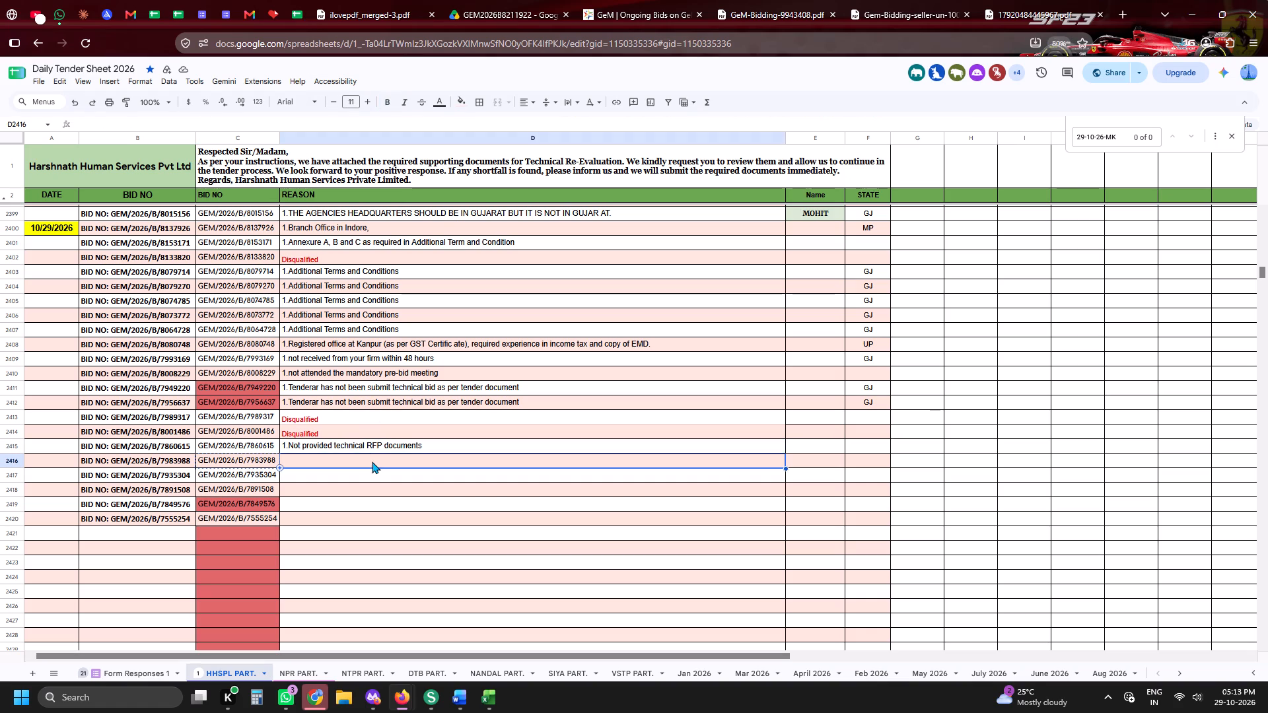
pyautogui.write('1.')
pyautogui.hotkey('ctrl', 'v')
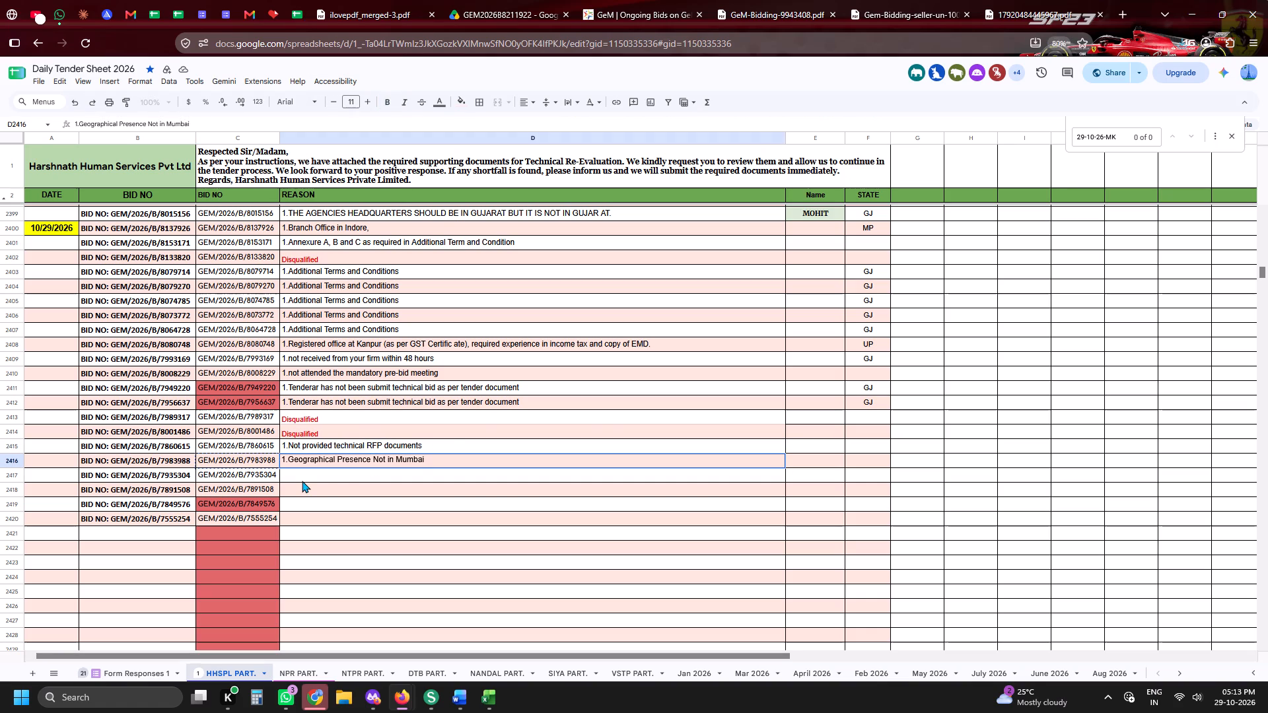
pyautogui.press('Tab')
pyautogui.press('Tab')
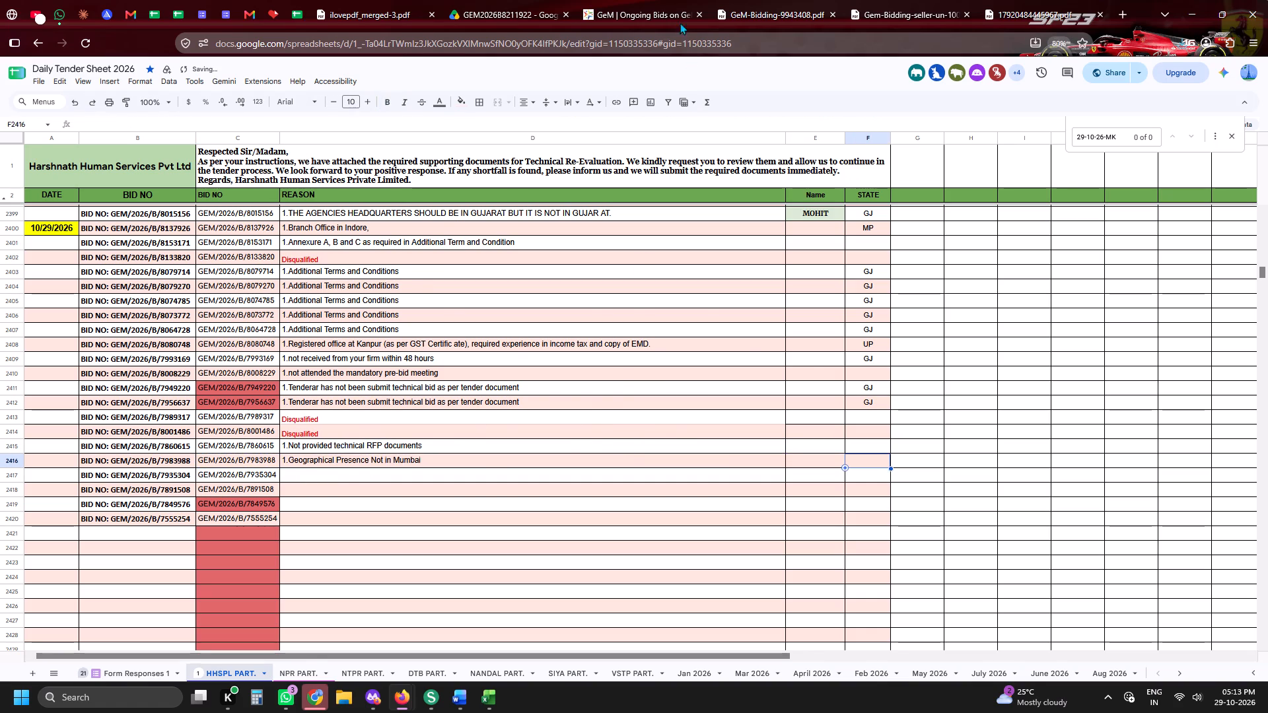
# Return to the GeM representation form and attach mh-mumbai-shopact-hhspl.pdf from the Shop Act folder as the supporting document.
pyautogui.click(651, 0)
pyautogui.click(324, 275)
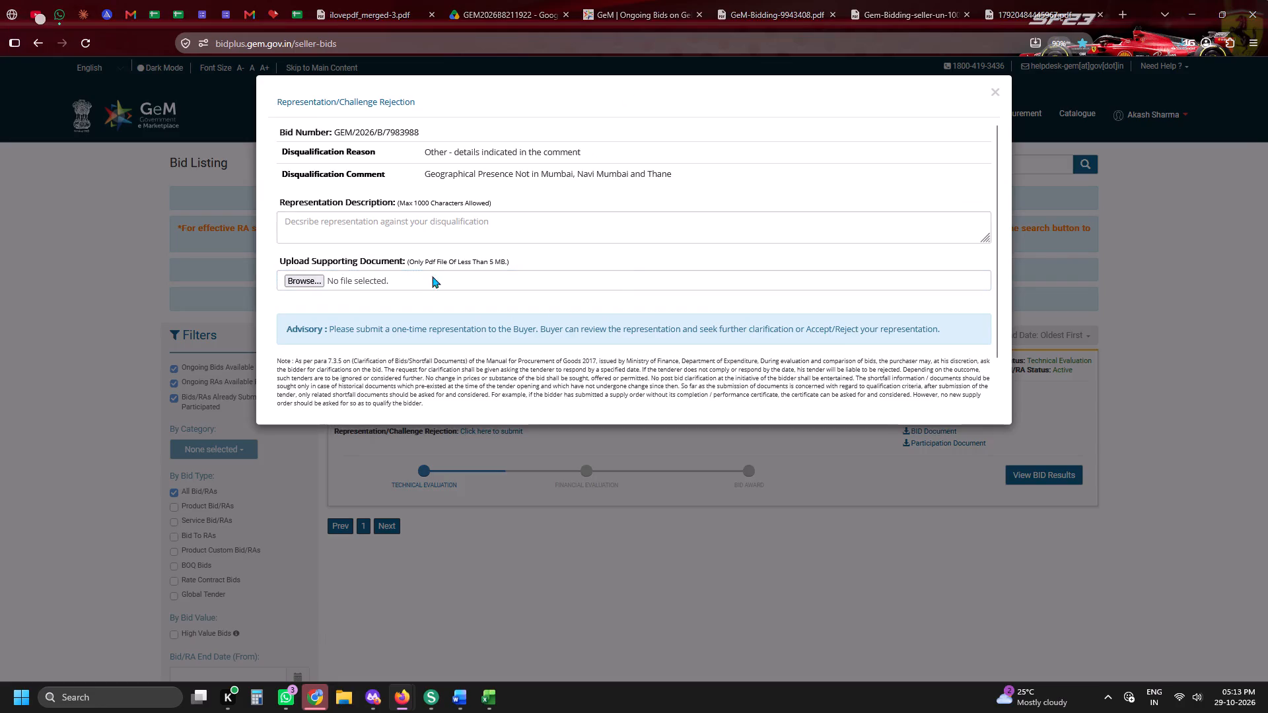
pyautogui.scroll(4, 878, 305)
pyautogui.click(889, 296)
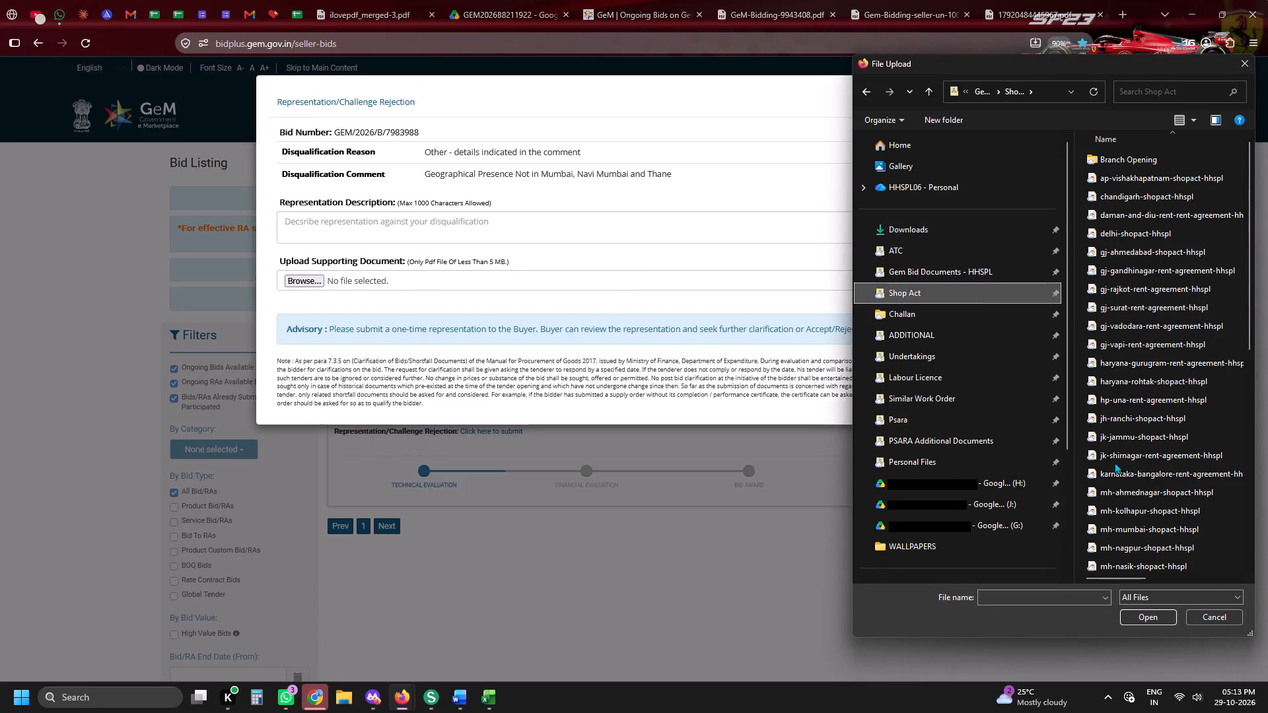
pyautogui.doubleClick(1119, 524)
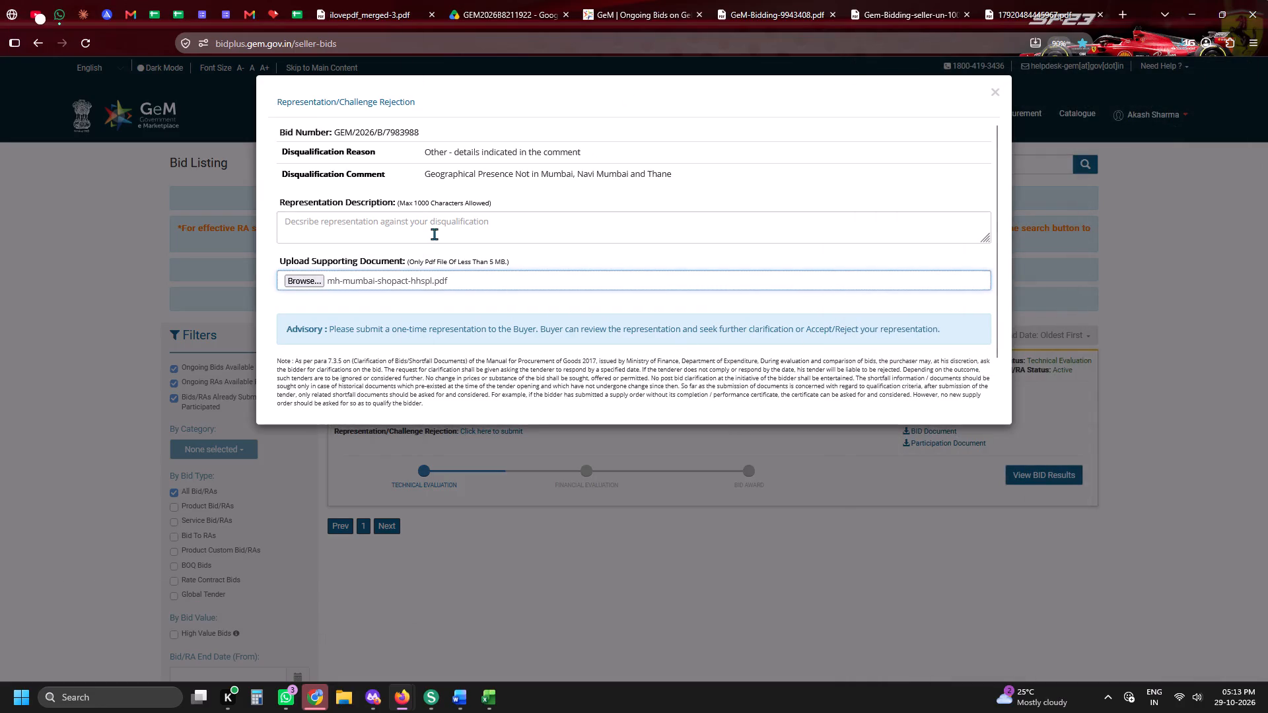
# Clear the unpinned clipboard history and fill the representation description with the saved "Respected Sir/Madam" technical re-evaluation text.
pyautogui.click(434, 234)
pyautogui.press('super+v')
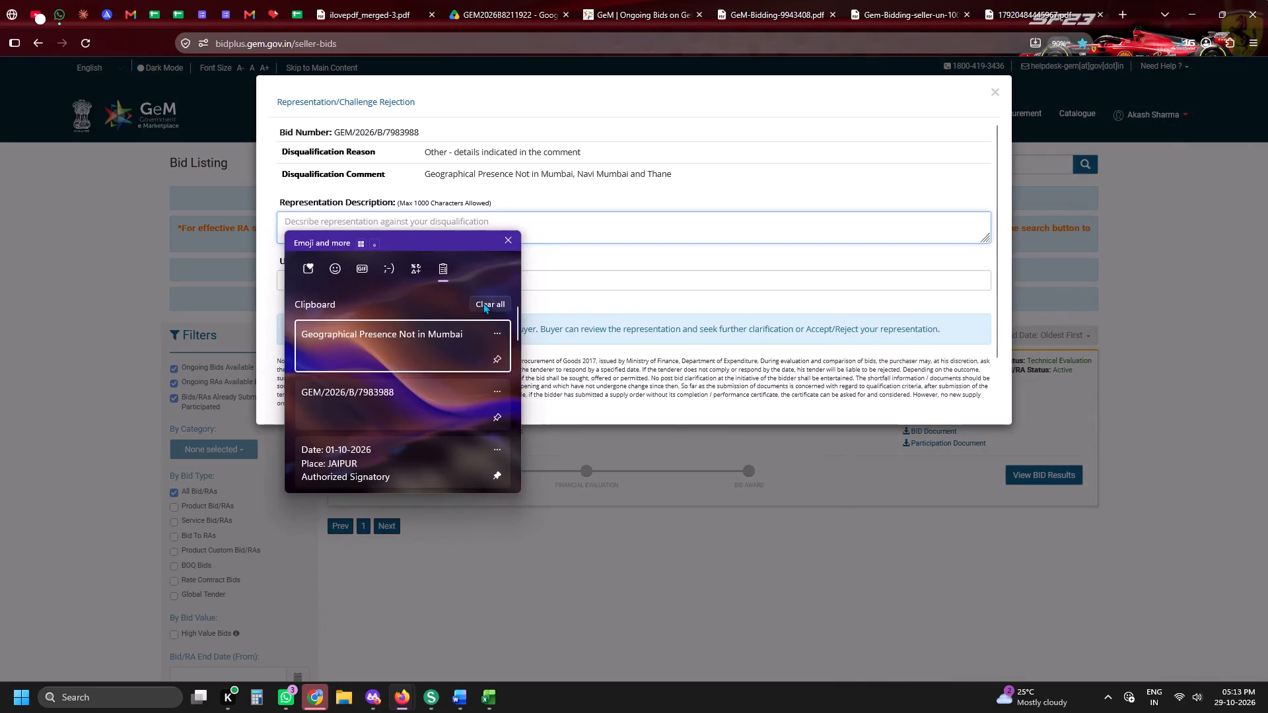
pyautogui.click(483, 302)
pyautogui.click(415, 499)
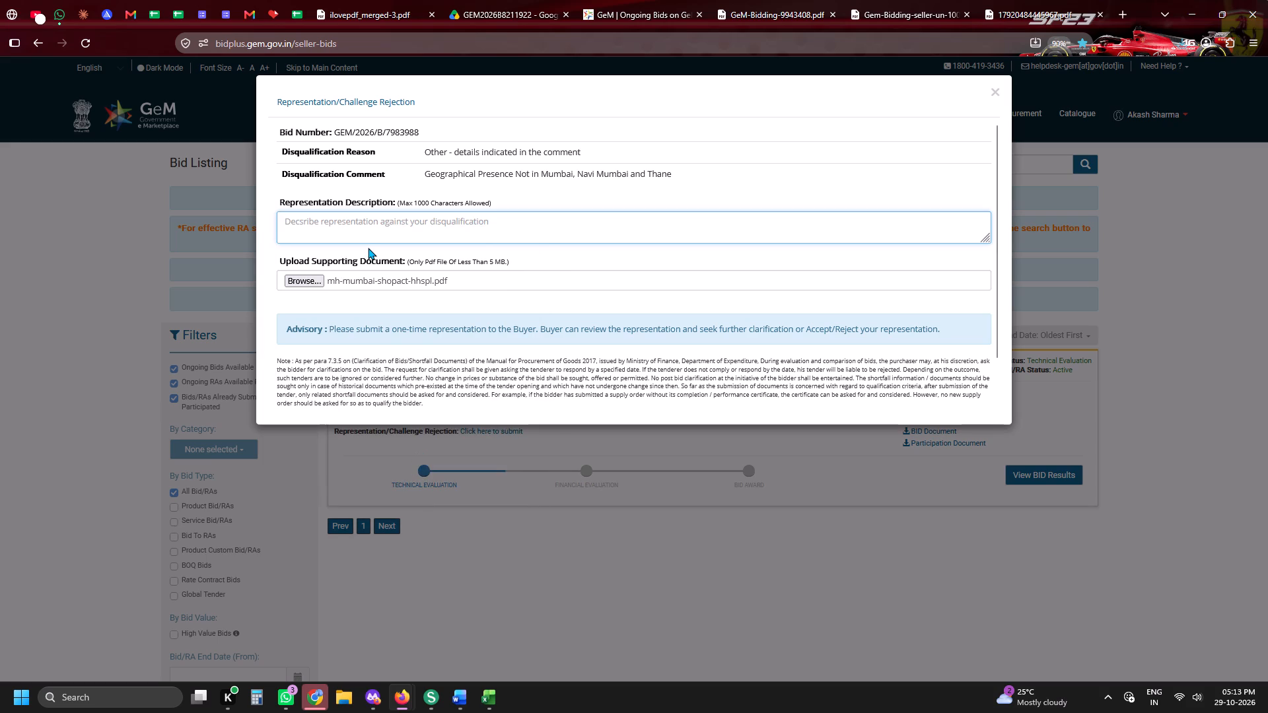
pyautogui.press('super+v')
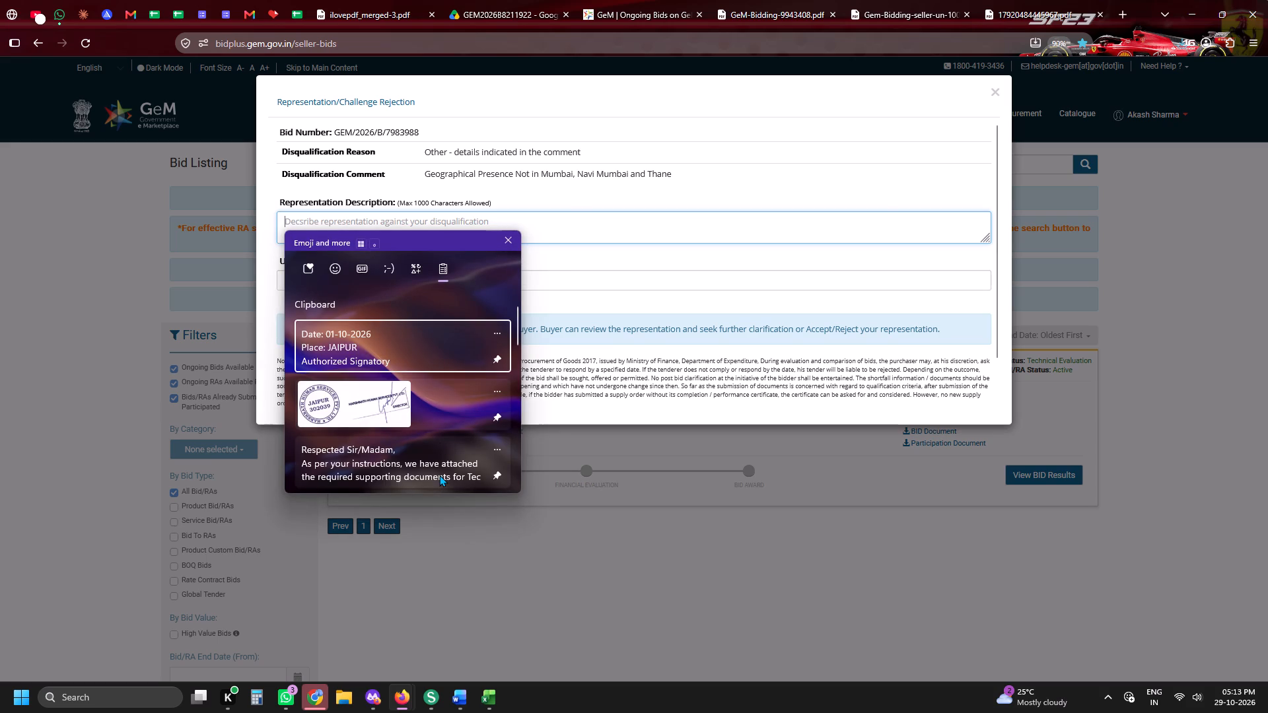
pyautogui.click(439, 475)
pyautogui.hotkey('ctrl', 'v')
# Submit the representation for GEM/2026/B/7983988 and acknowledge the dialog.
pyautogui.scroll(-5, 392, 355)
pyautogui.click(361, 378)
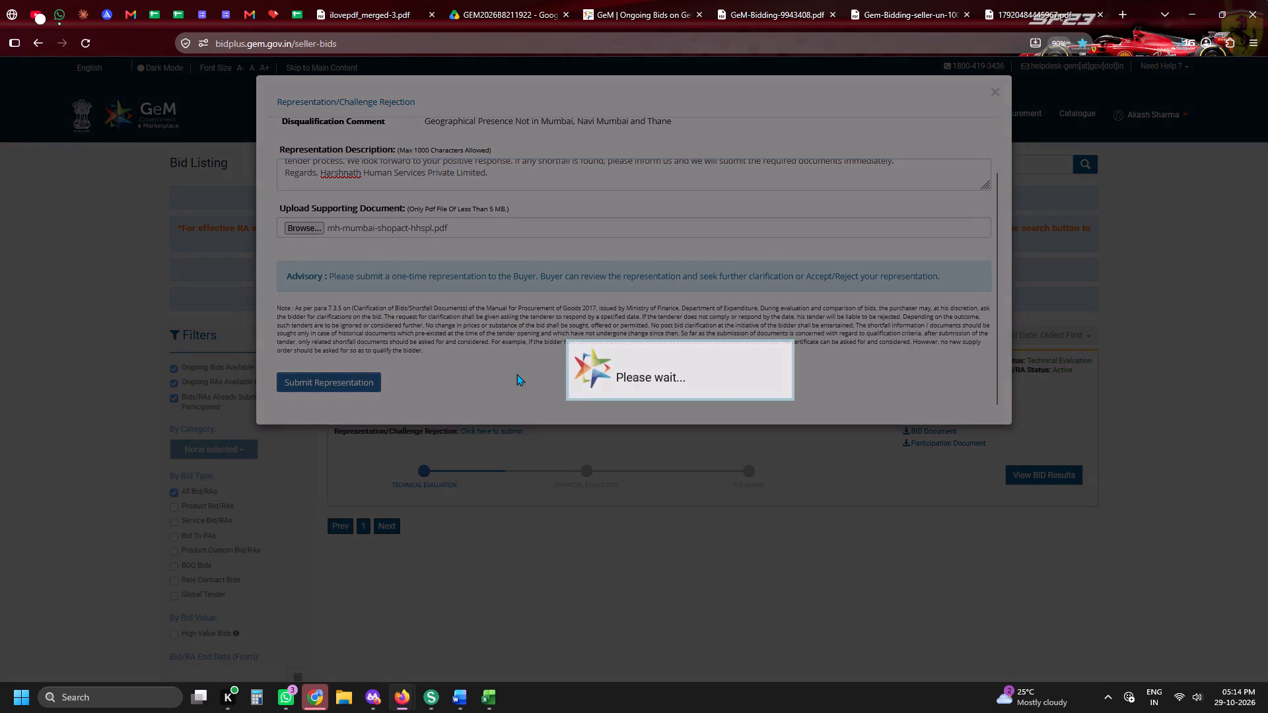
pyautogui.click(720, 386)
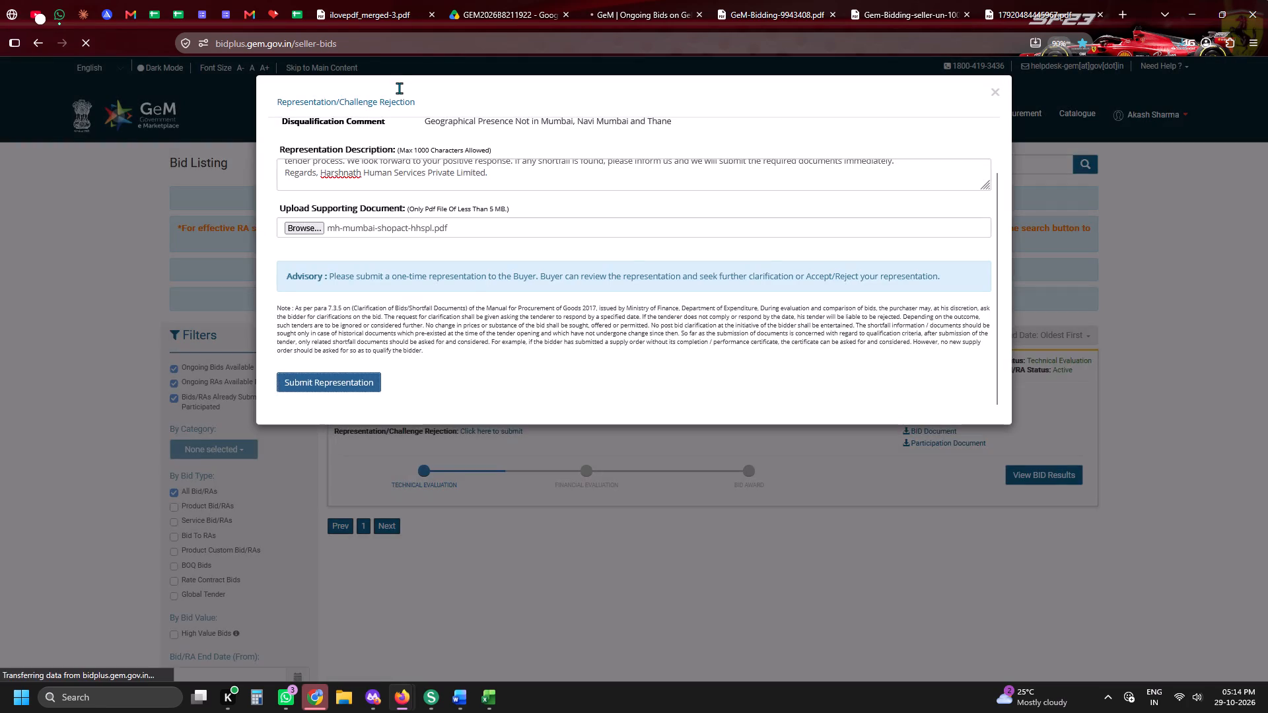
# Copy bid number GEM/2026/B/7935304 from the Daily Tender Sheet and look it up on GeM with Exact Bid Search.
pyautogui.click(299, 2)
pyautogui.click(270, 480)
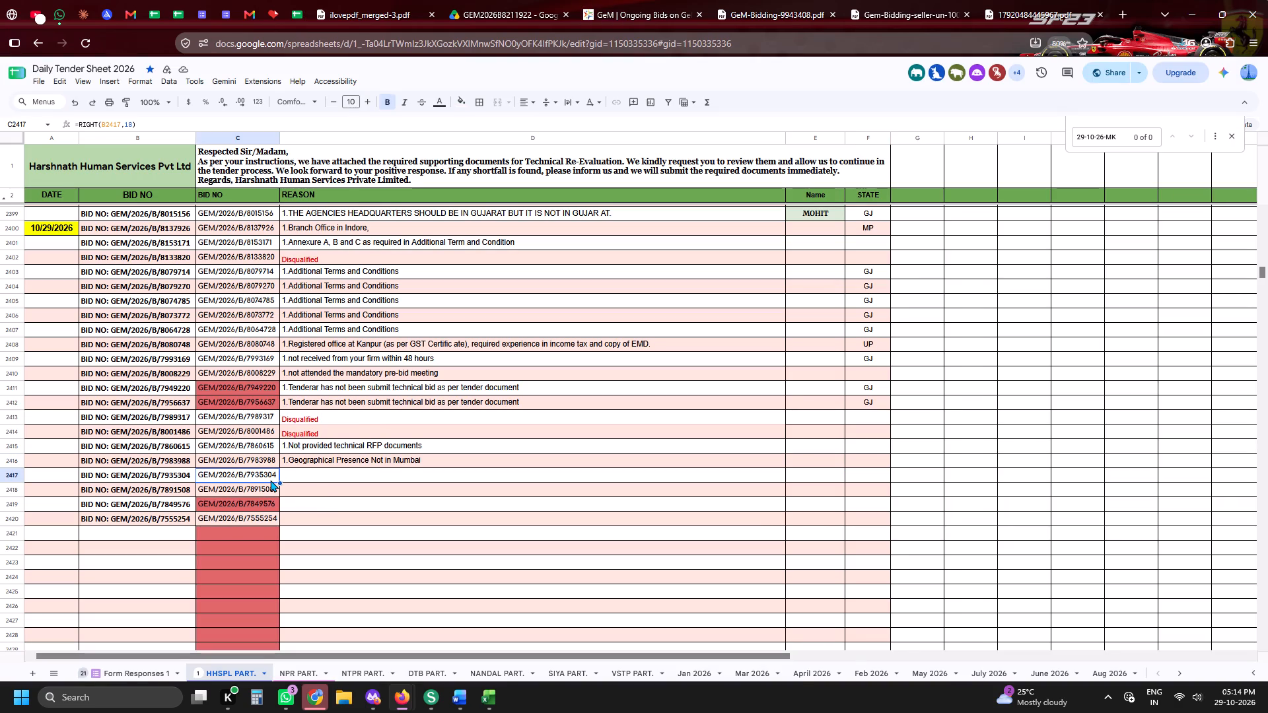
pyautogui.hotkey('ctrl', 'c')
pyautogui.hotkey('ctrl', 'c')
pyautogui.hotkey('ctrl', 'c')
pyautogui.click(582, 0)
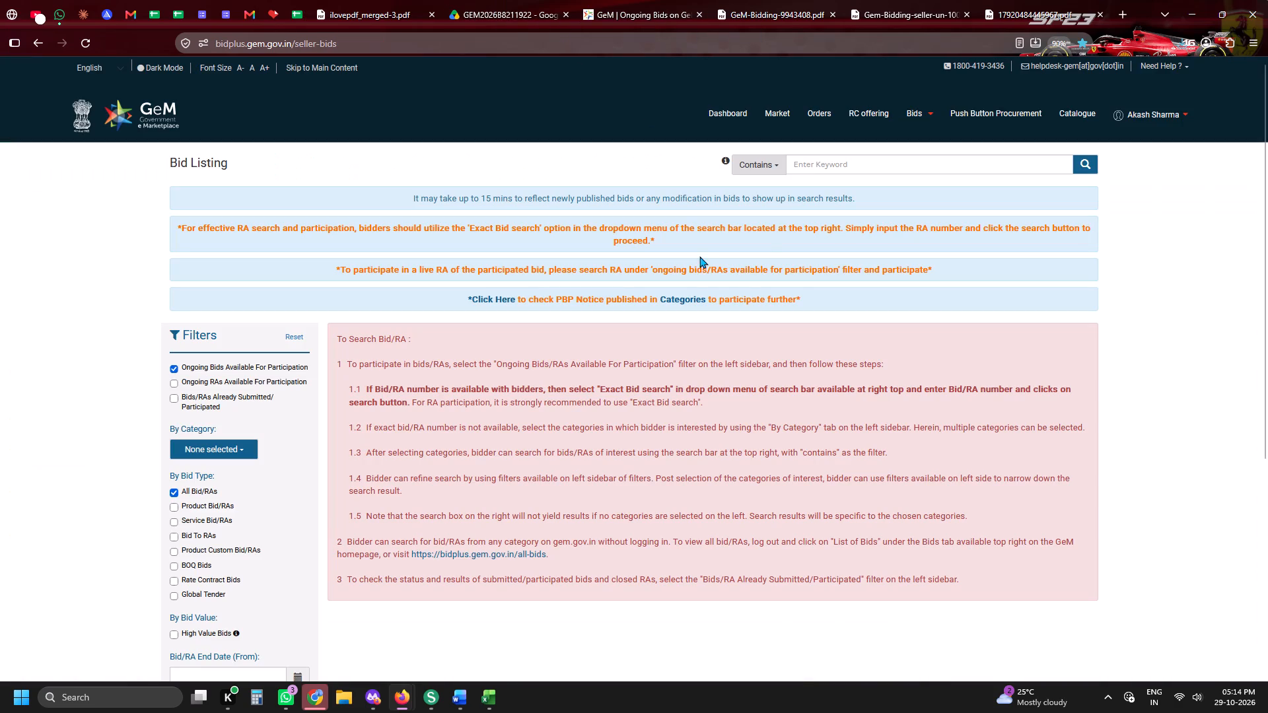
pyautogui.click(823, 176)
pyautogui.click(824, 169)
pyautogui.hotkey('ctrl', 'v')
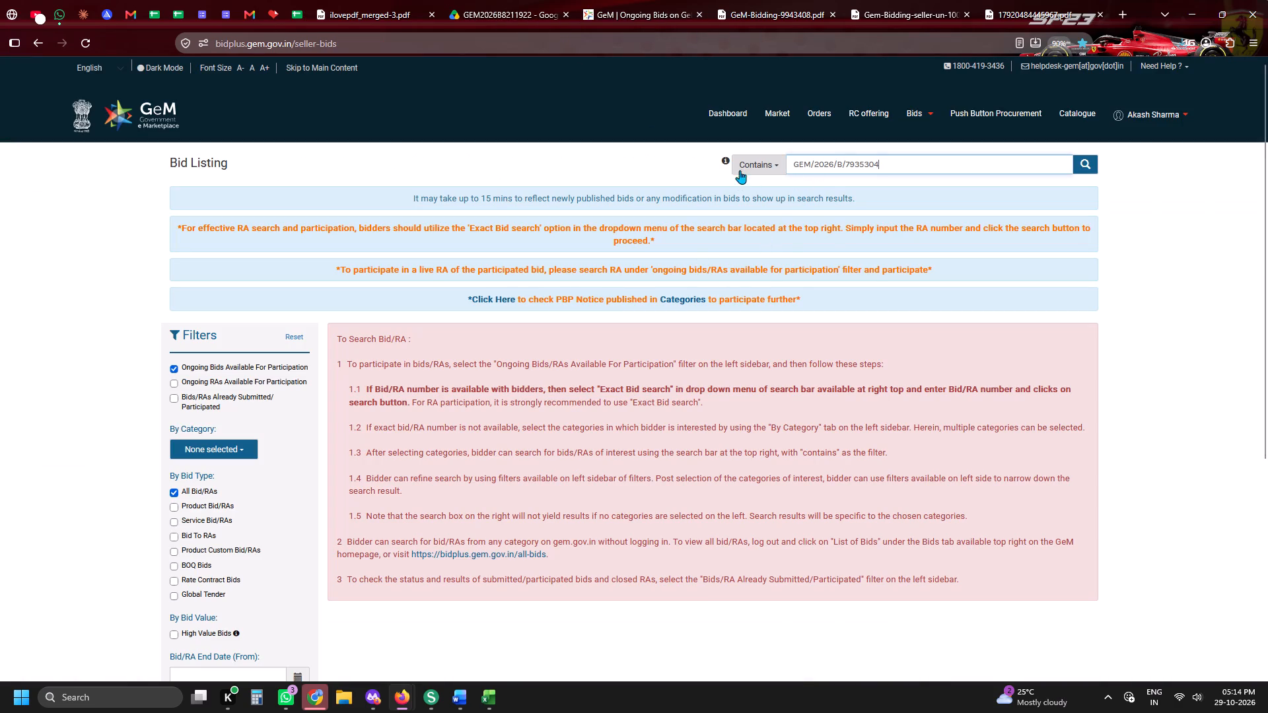
pyautogui.click(752, 166)
pyautogui.click(752, 235)
pyautogui.click(1077, 168)
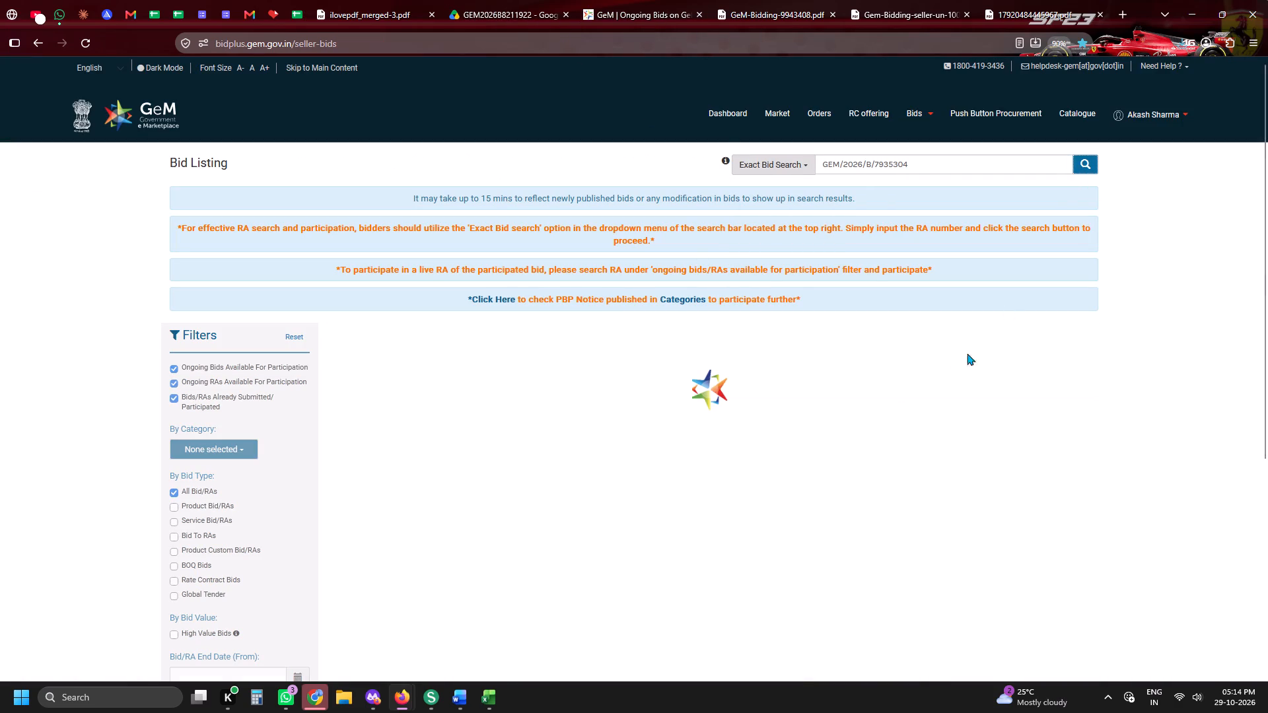
# Open the representation form for GEM/2026/B/7935304, expand the disqualification comment, and copy its phrase about the shop and establishment certificate at Odisha.
pyautogui.click(505, 434)
pyautogui.scroll(3, 517, 240)
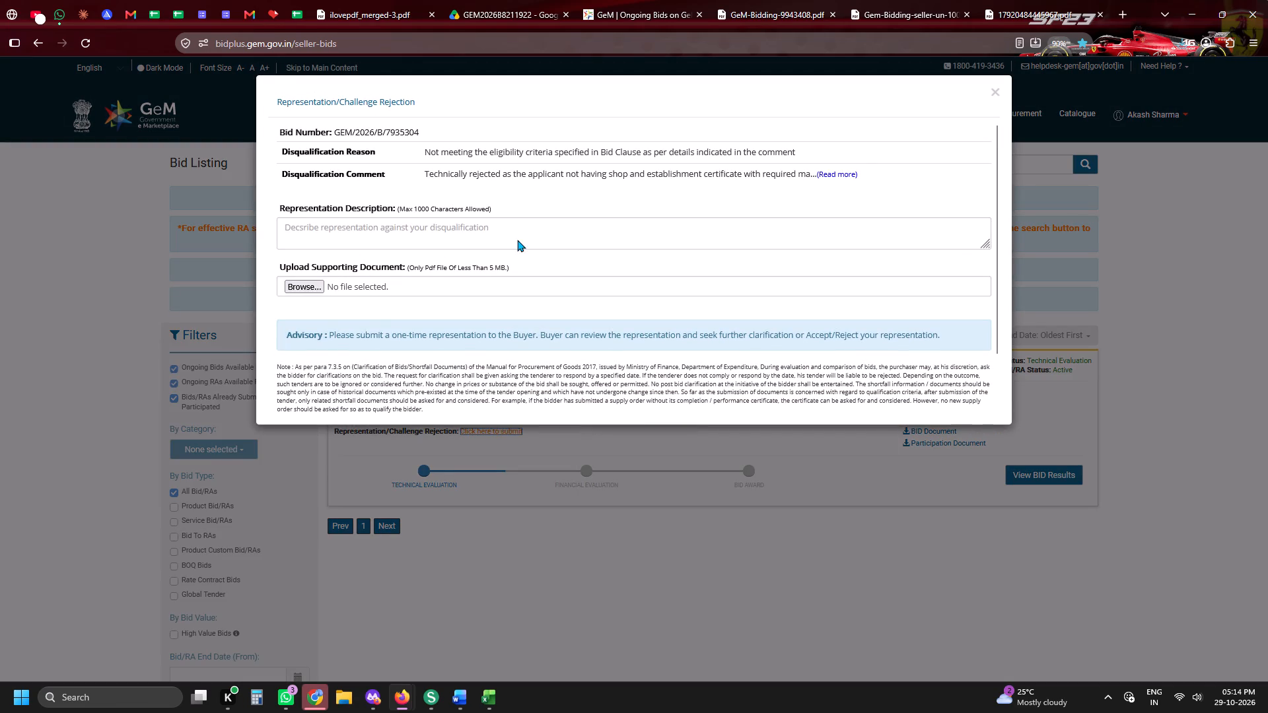
pyautogui.click(840, 185)
pyautogui.click(835, 178)
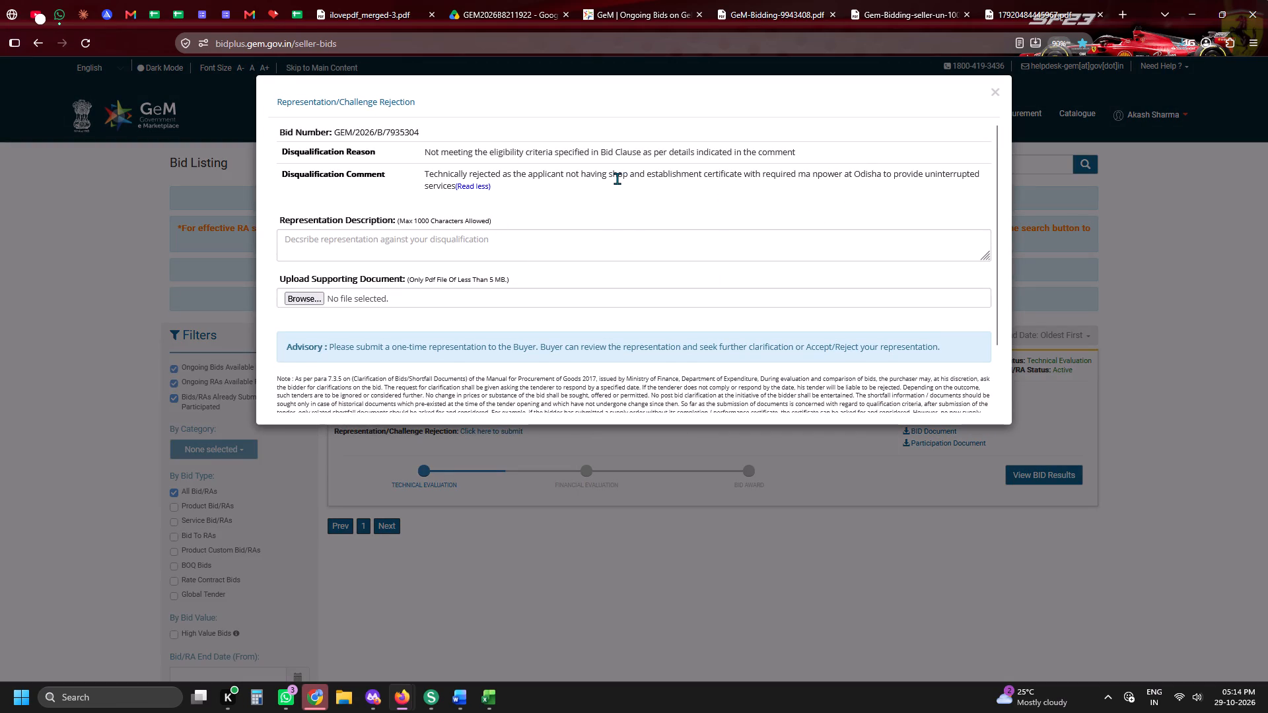
pyautogui.moveTo(608, 173); pyautogui.dragTo(882, 174)
pyautogui.hotkey('ctrl', 'c')
pyautogui.hotkey('ctrl', 'c')
pyautogui.hotkey('ctrl', 'c')
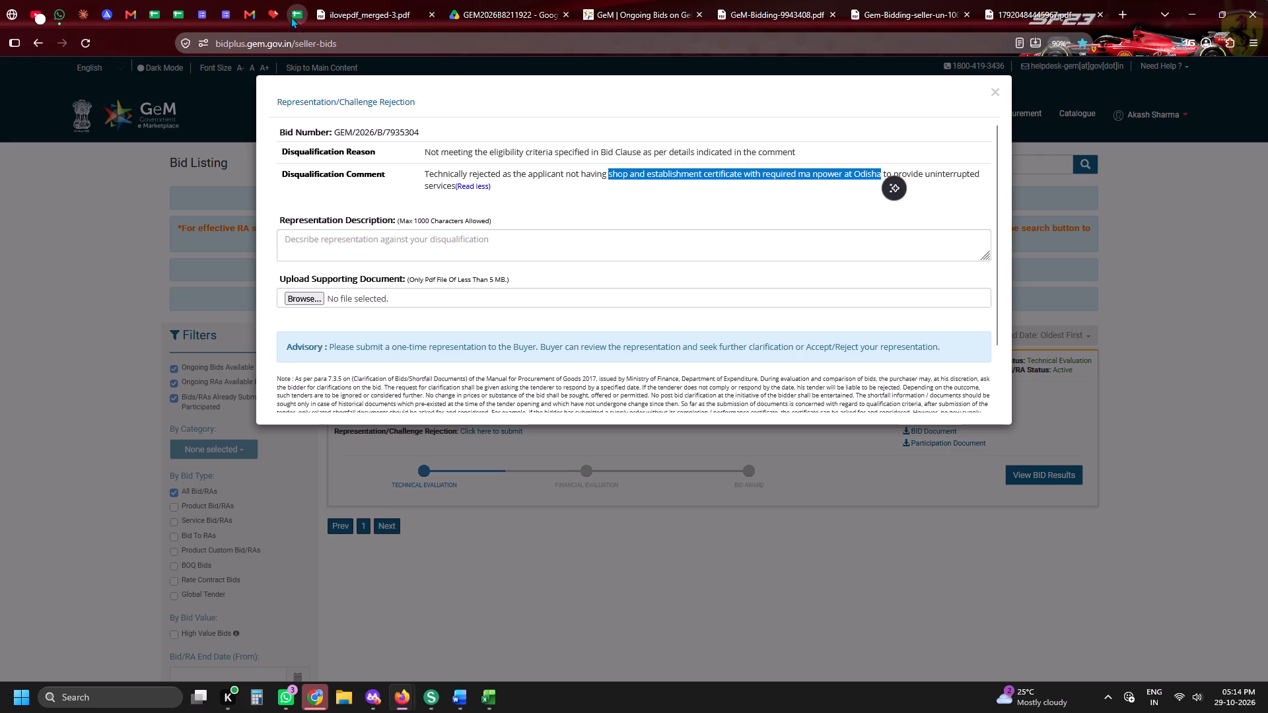
# Log "1.shop and establishment certificate with required ma npower at Odisha" and state OD for GEM/2026/B/7935304 in the Daily Tender Sheet.
pyautogui.click(291, 5)
pyautogui.click(312, 479)
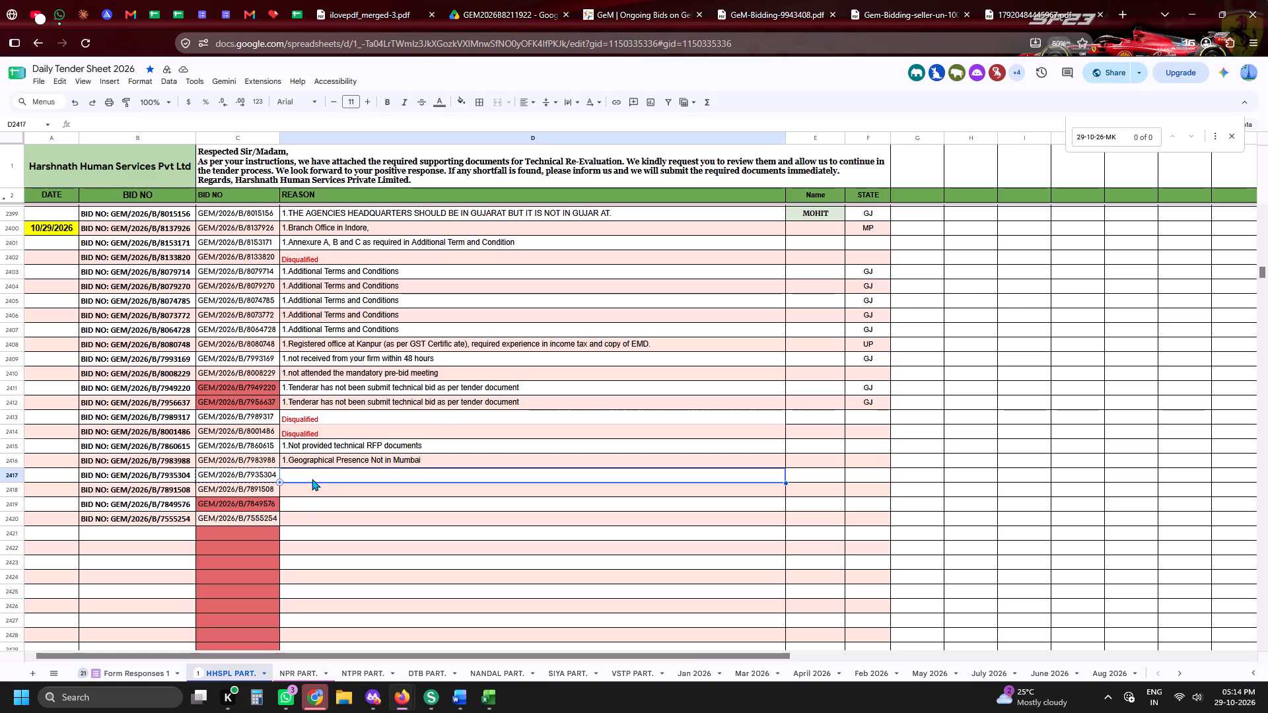
pyautogui.write('1.')
pyautogui.hotkey('ctrl', 'v')
pyautogui.press('Tab')
pyautogui.press('Tab')
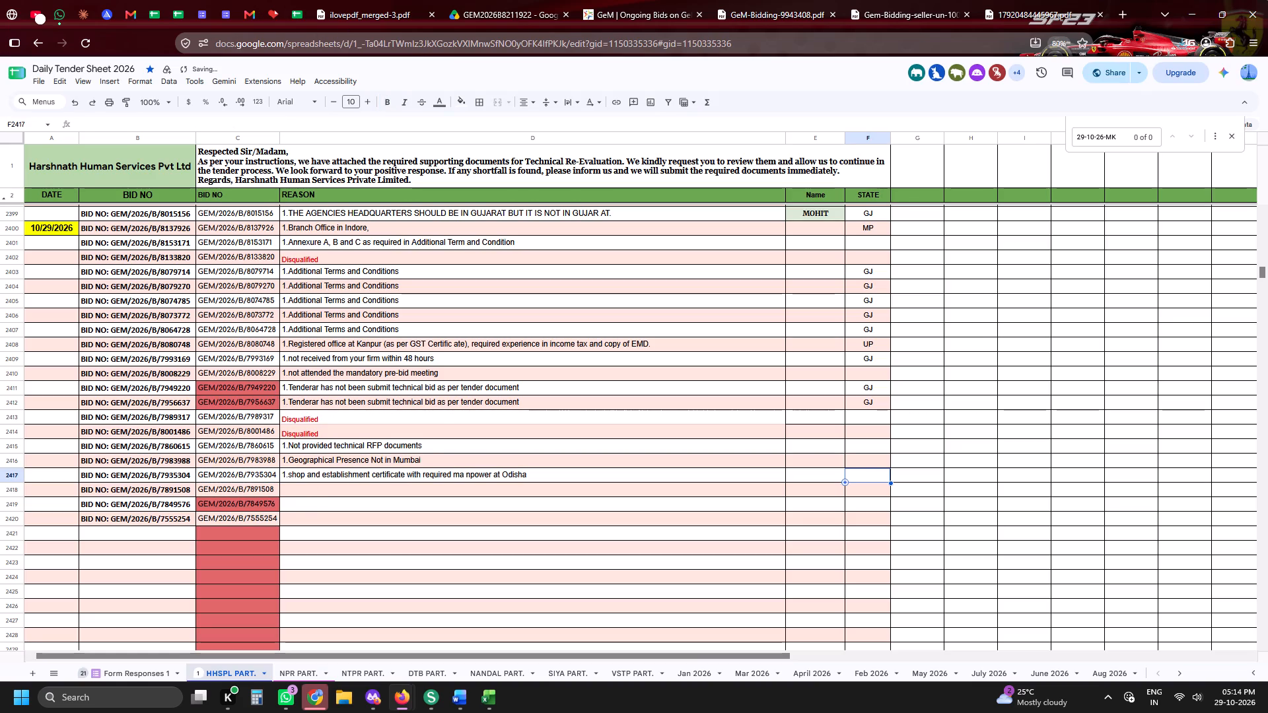
pyautogui.write('OD')
pyautogui.click(519, 547)
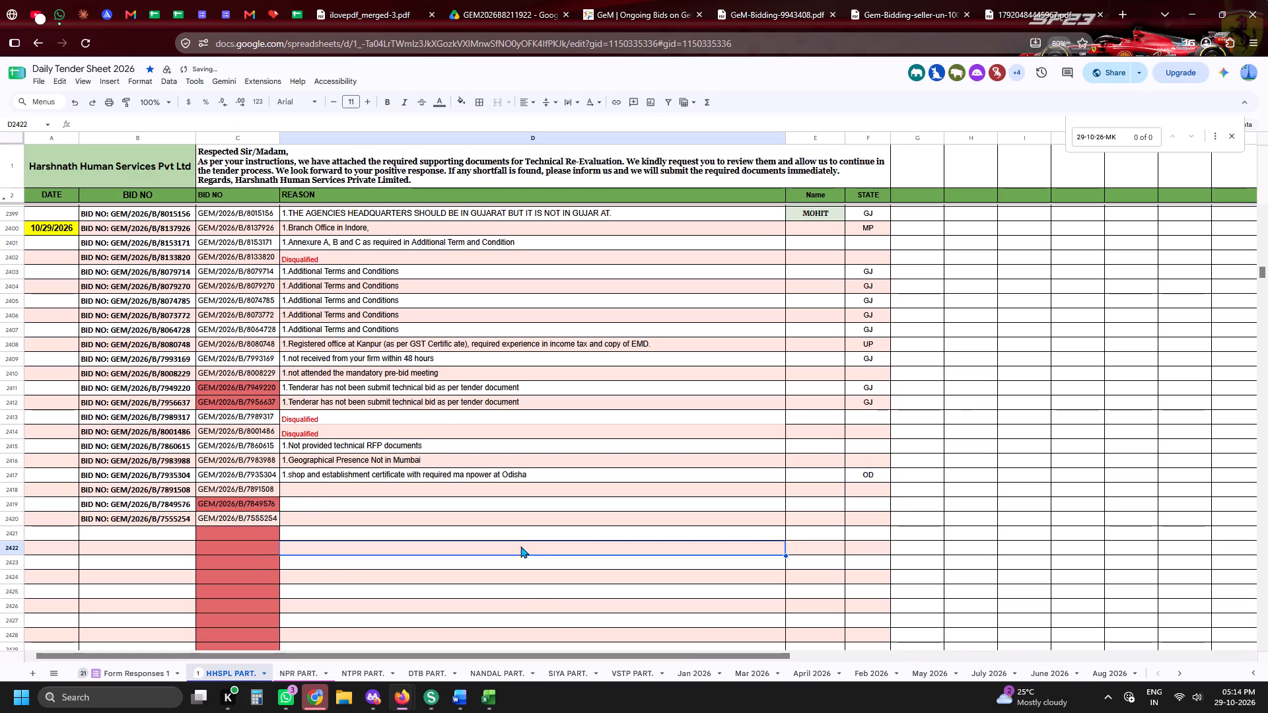
# Return to the GeM representation form and attach odisha-bhubaneswar-shopact-hhspl.pdf from the Shop Act folder as the supporting document.
pyautogui.click(587, 0)
pyautogui.click(307, 306)
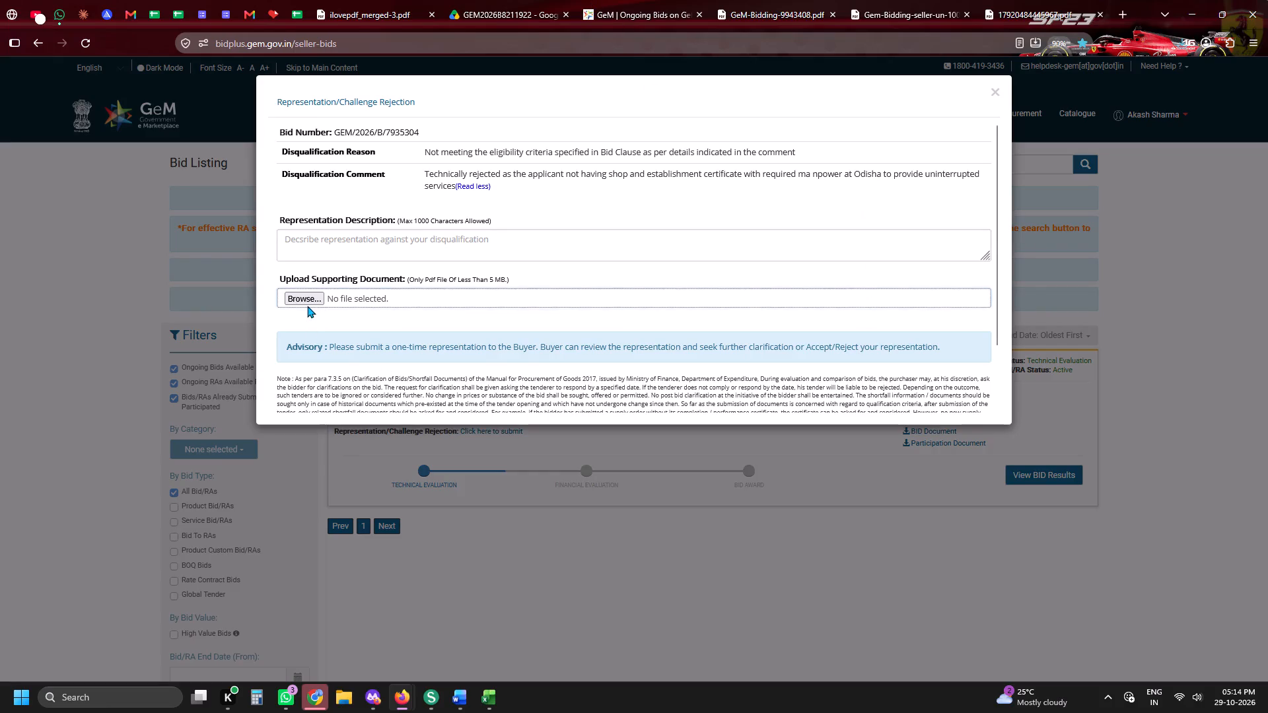
pyautogui.scroll(5, 940, 362)
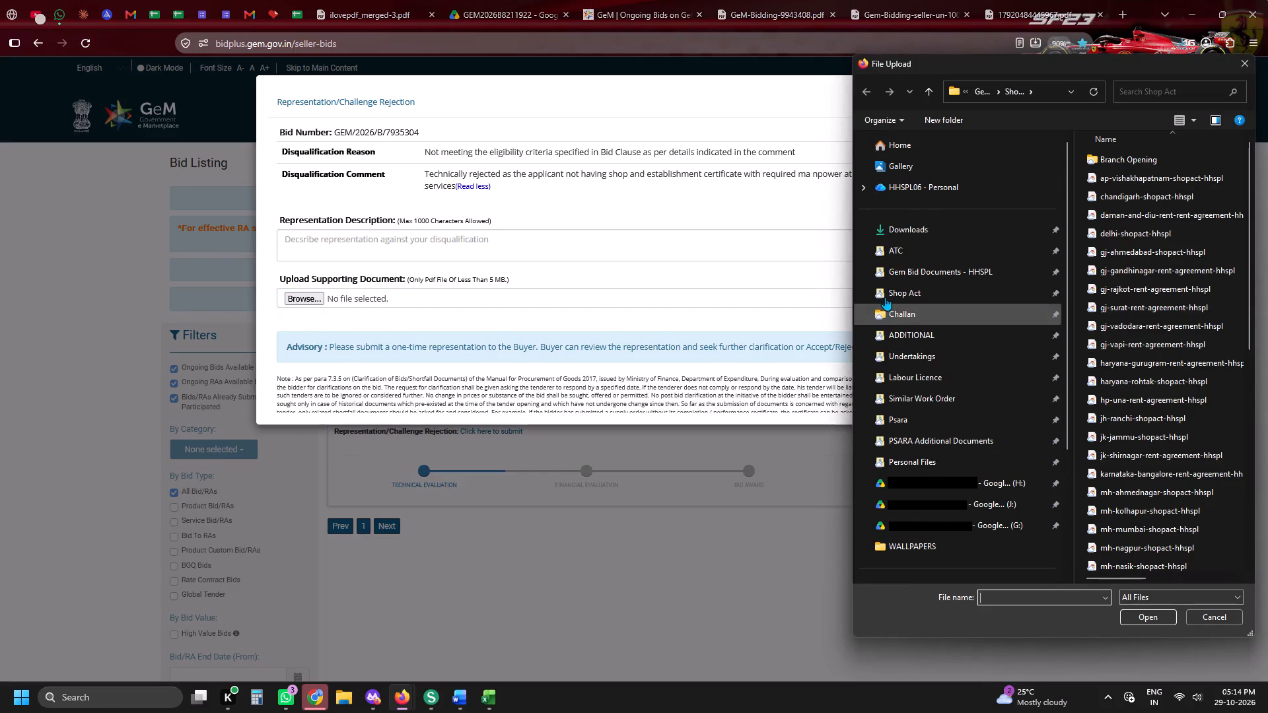
pyautogui.click(885, 297)
pyautogui.scroll(-5, 1174, 366)
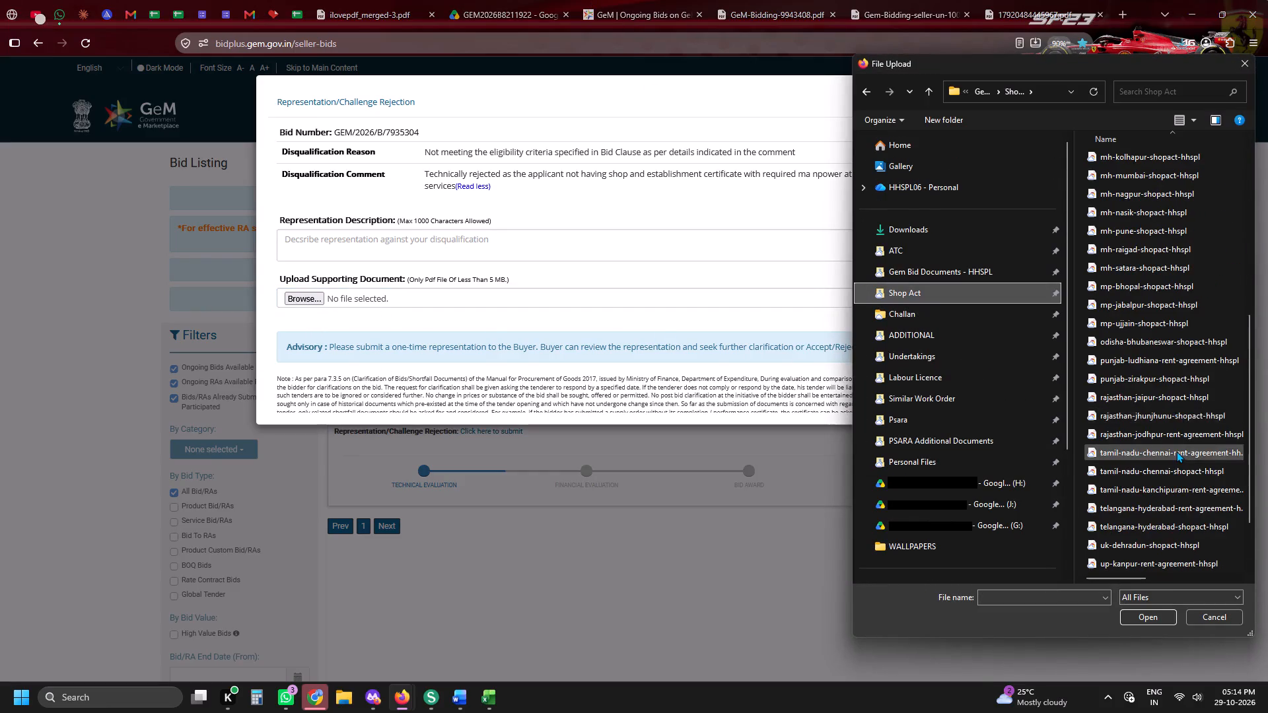
pyautogui.scroll(-3, 1176, 451)
pyautogui.scroll(1, 1108, 415)
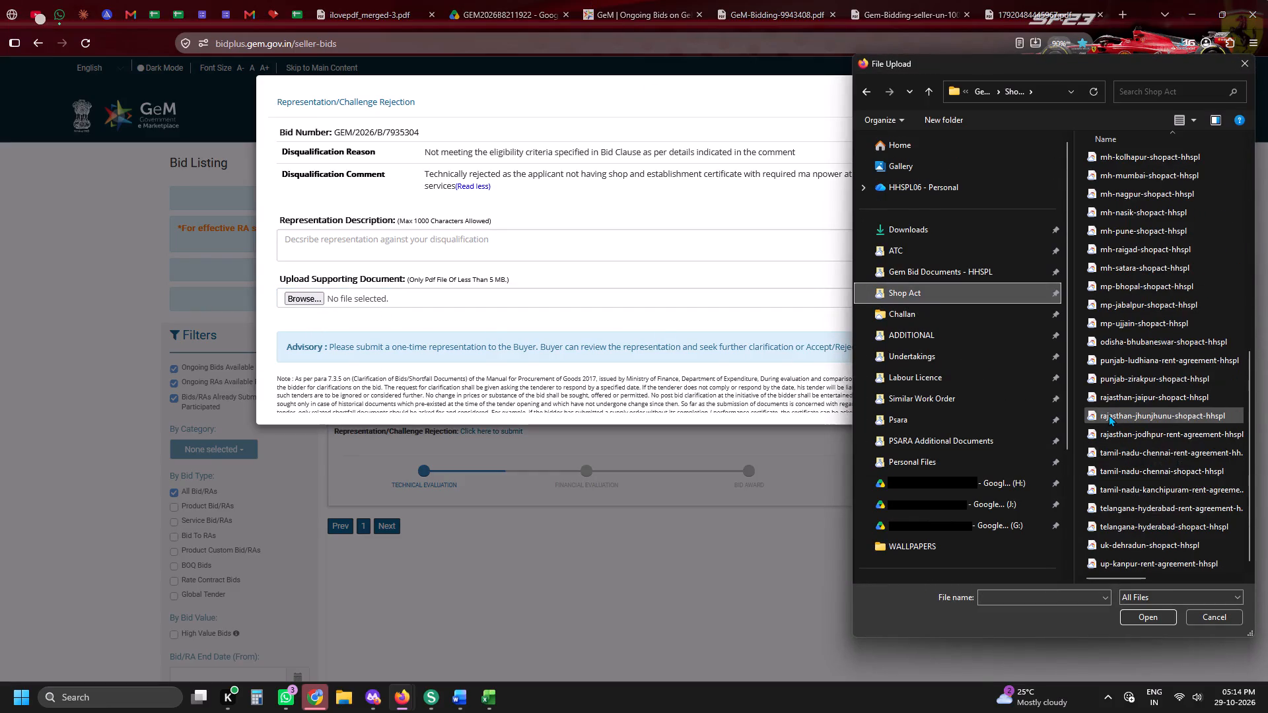
pyautogui.scroll(5, 1108, 415)
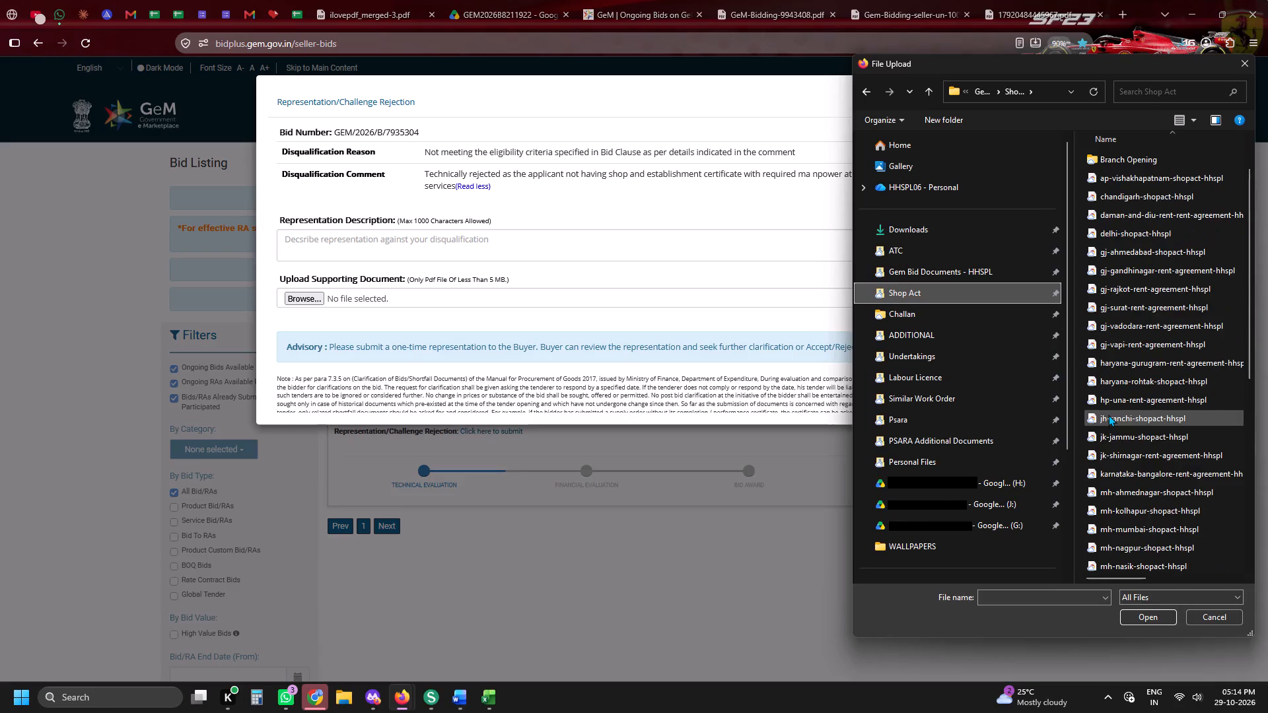
pyautogui.scroll(-2, 1123, 219)
pyautogui.scroll(-4, 1104, 123)
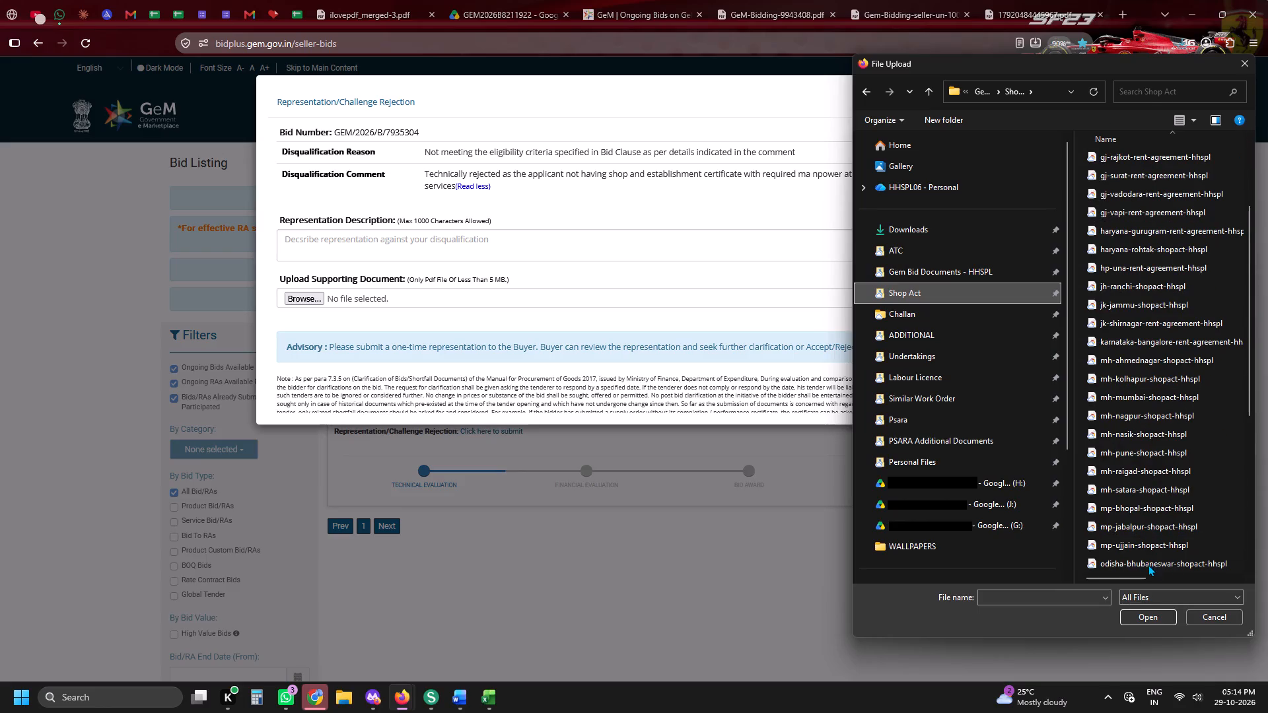
pyautogui.click(1148, 564)
pyautogui.moveTo(1147, 564); pyautogui.dragTo(1140, 566)
# Clear the unpinned clipboard history and fill the representation description with the saved "Respected Sir/Madam" technical re-evaluation text.
pyautogui.click(411, 240)
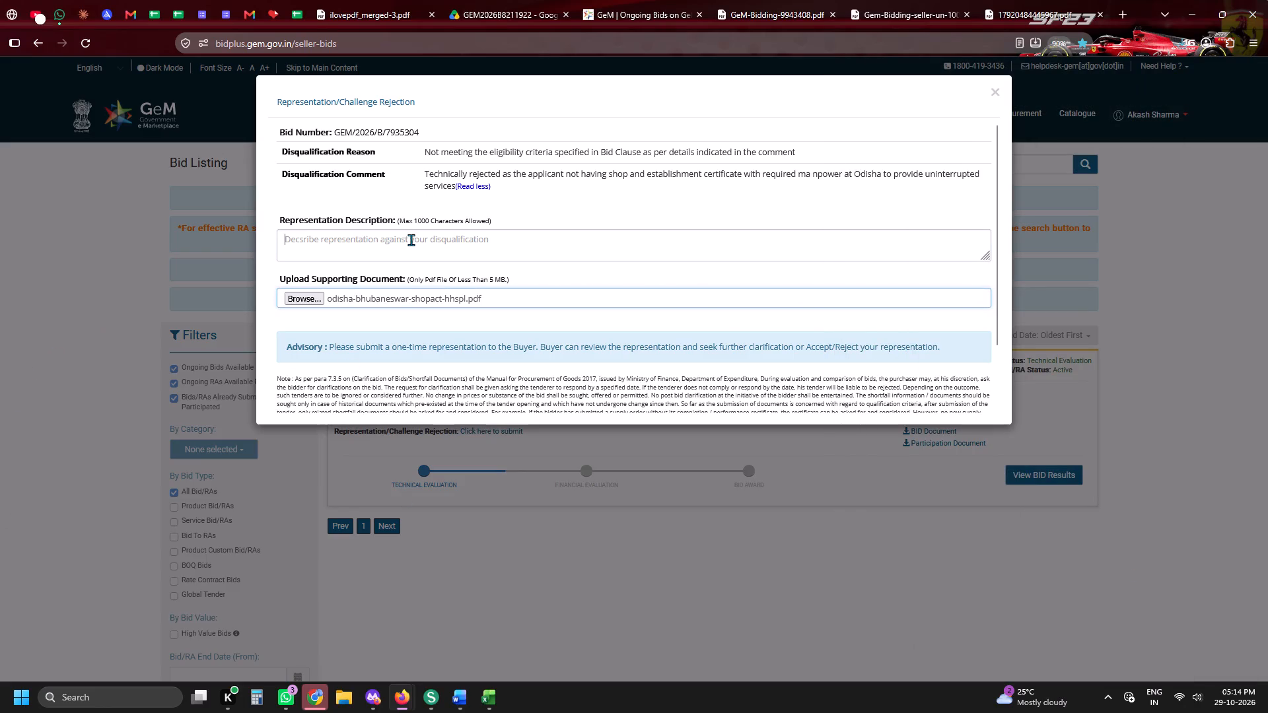
pyautogui.press('super+v')
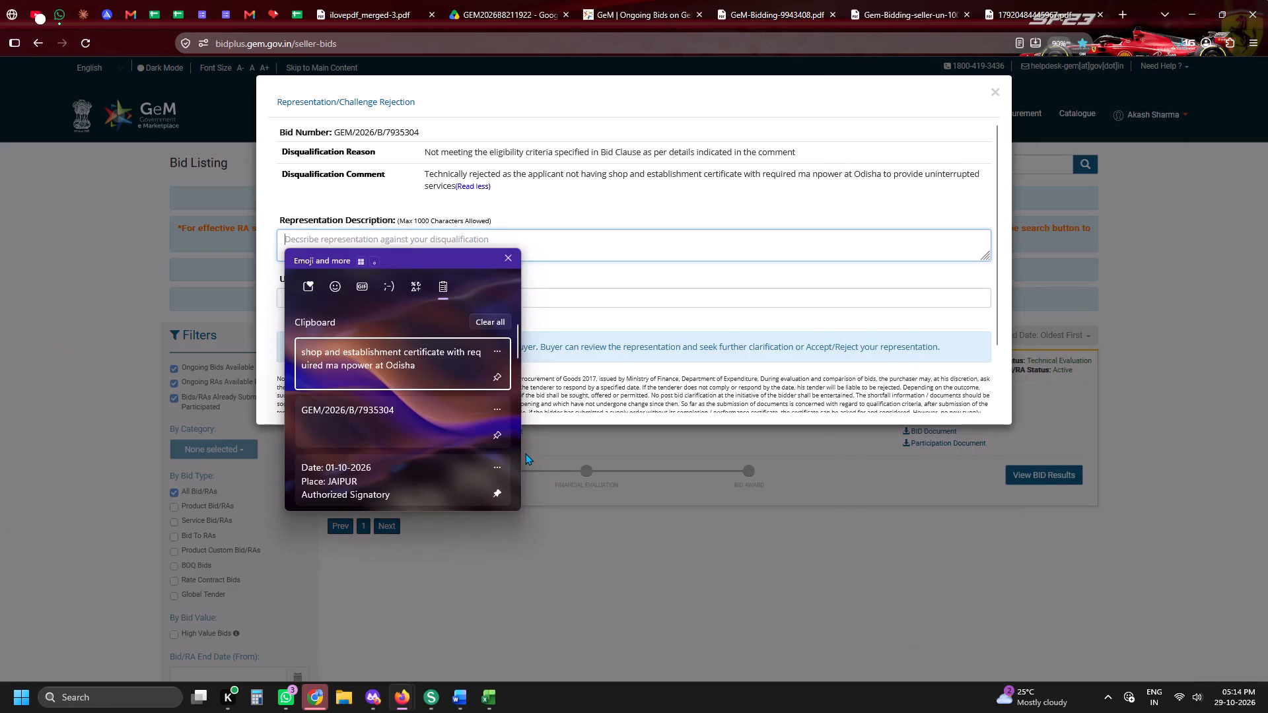
pyautogui.click(485, 318)
pyautogui.scroll(-4, 458, 386)
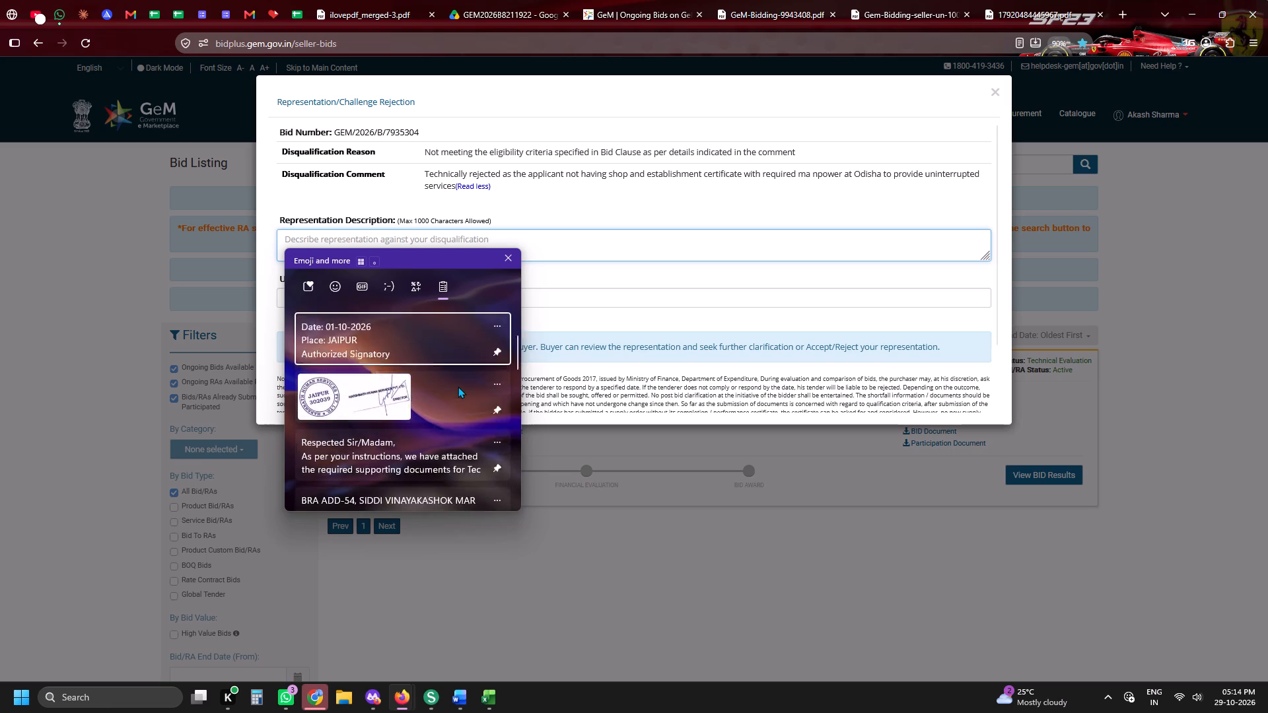
pyautogui.scroll(3, 431, 372)
pyautogui.click(375, 494)
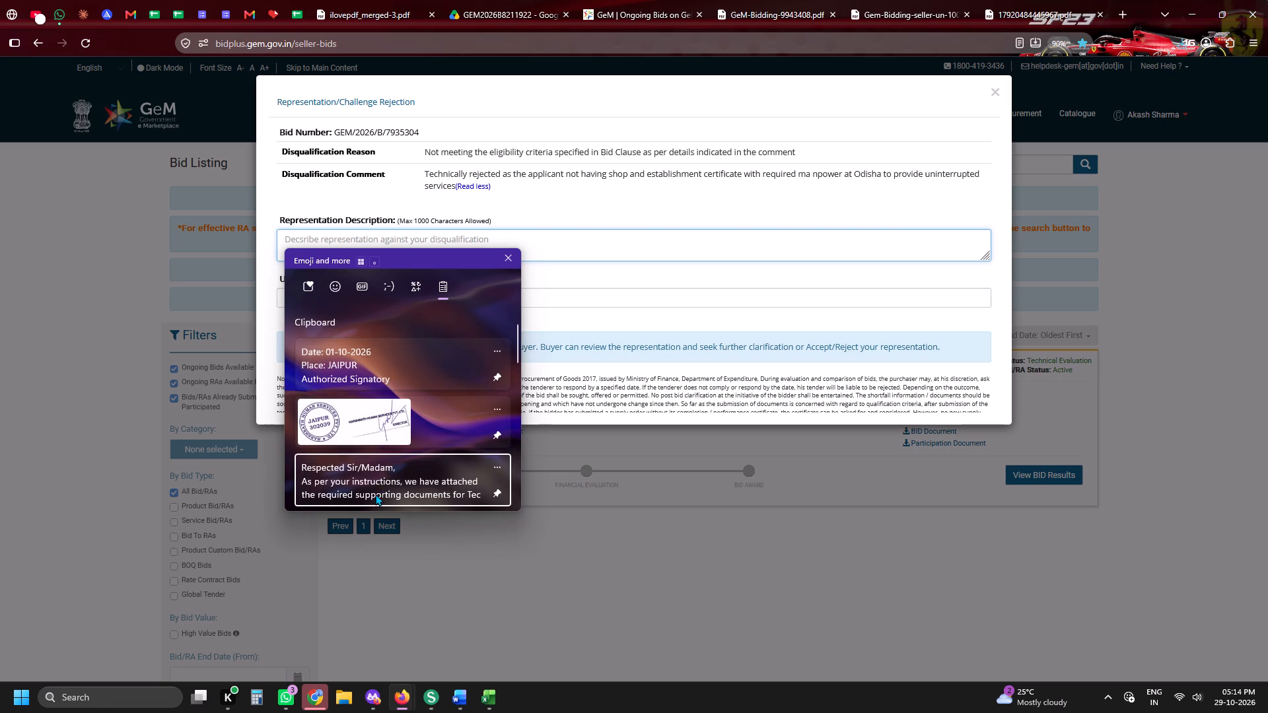
pyautogui.hotkey('ctrl', 'v')
# Submit the representation for GEM/2026/B/7935304.
pyautogui.scroll(-5, 382, 301)
pyautogui.click(322, 397)
pyautogui.click(322, 388)
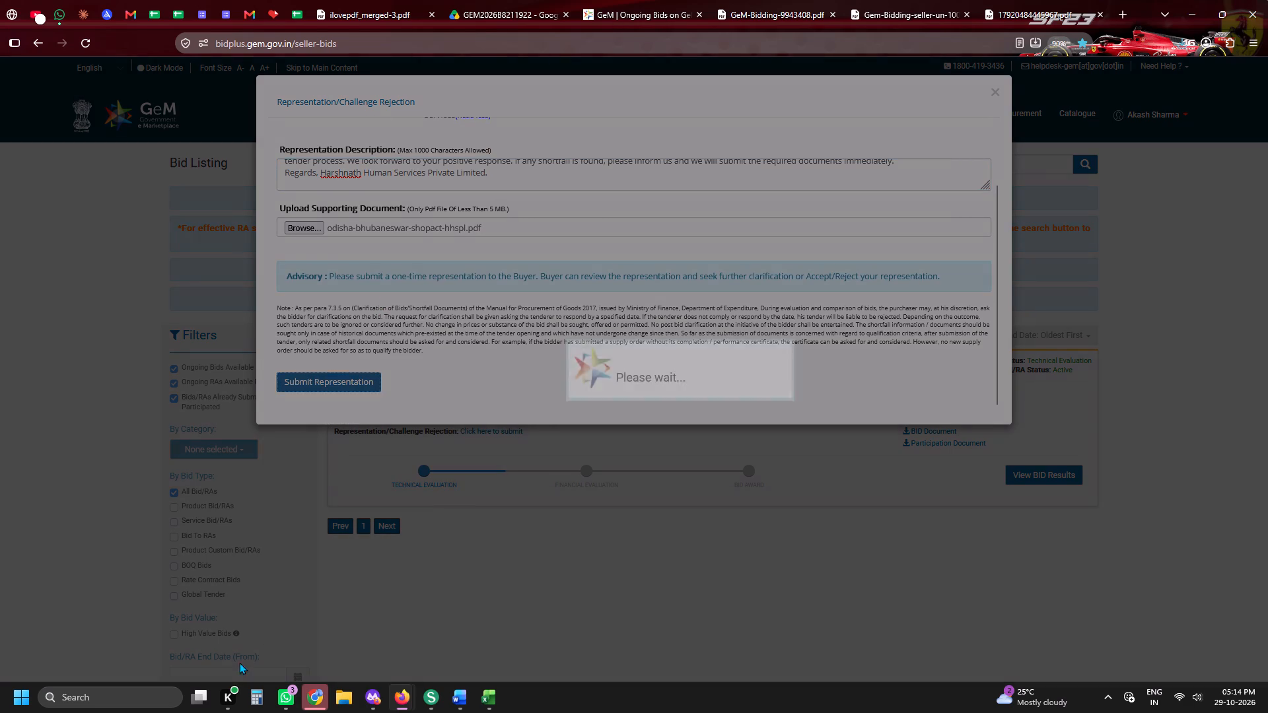
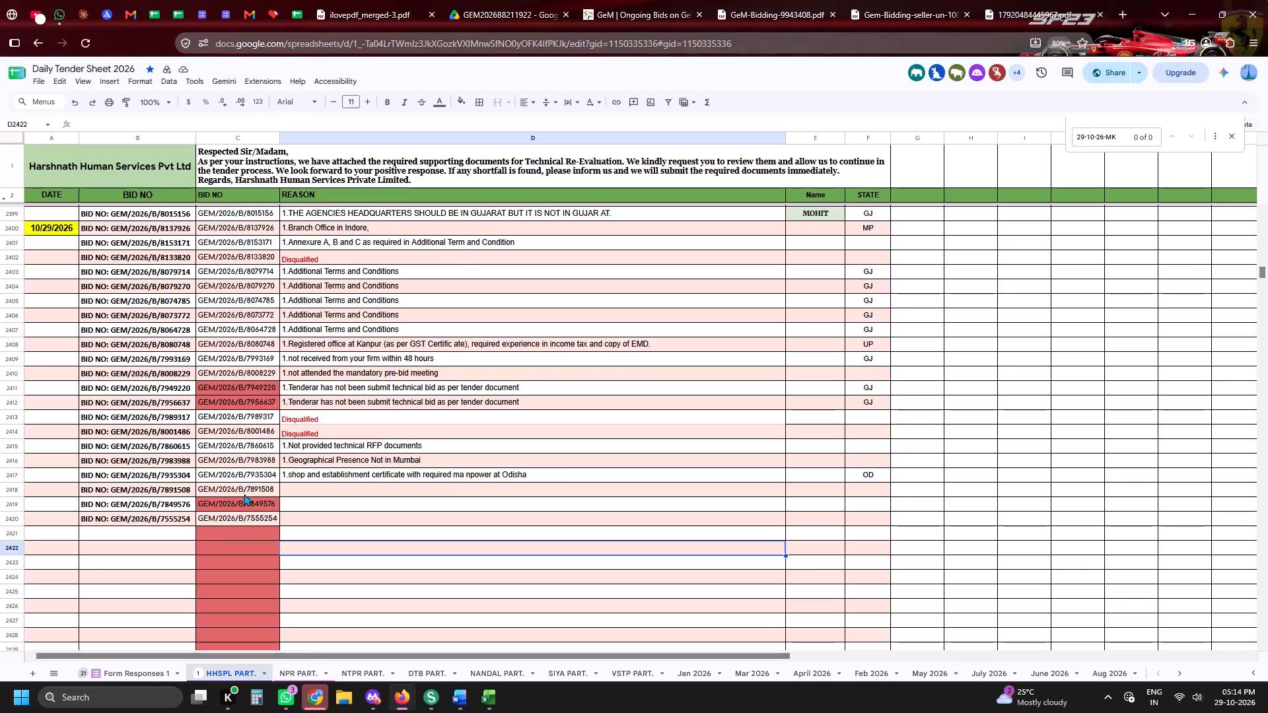
# Find bid GEM/2026/B/7891508, copied from the Daily Tender Sheet, in the GeM bid listing using Exact Bid Search.
pyautogui.hotkey('ctrl', 'c')
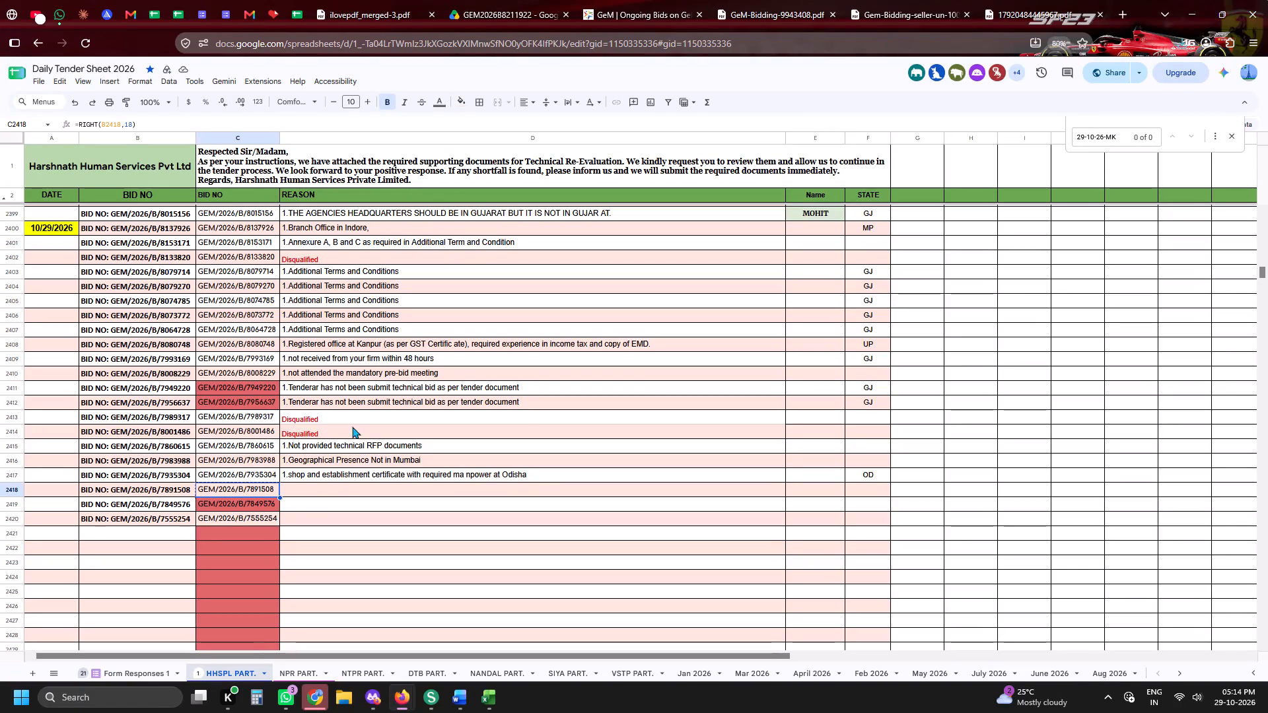
pyautogui.hotkey('ctrl', 'c')
pyautogui.hotkey('ctrl', 'c')
pyautogui.click(652, 0)
pyautogui.doubleClick(837, 174)
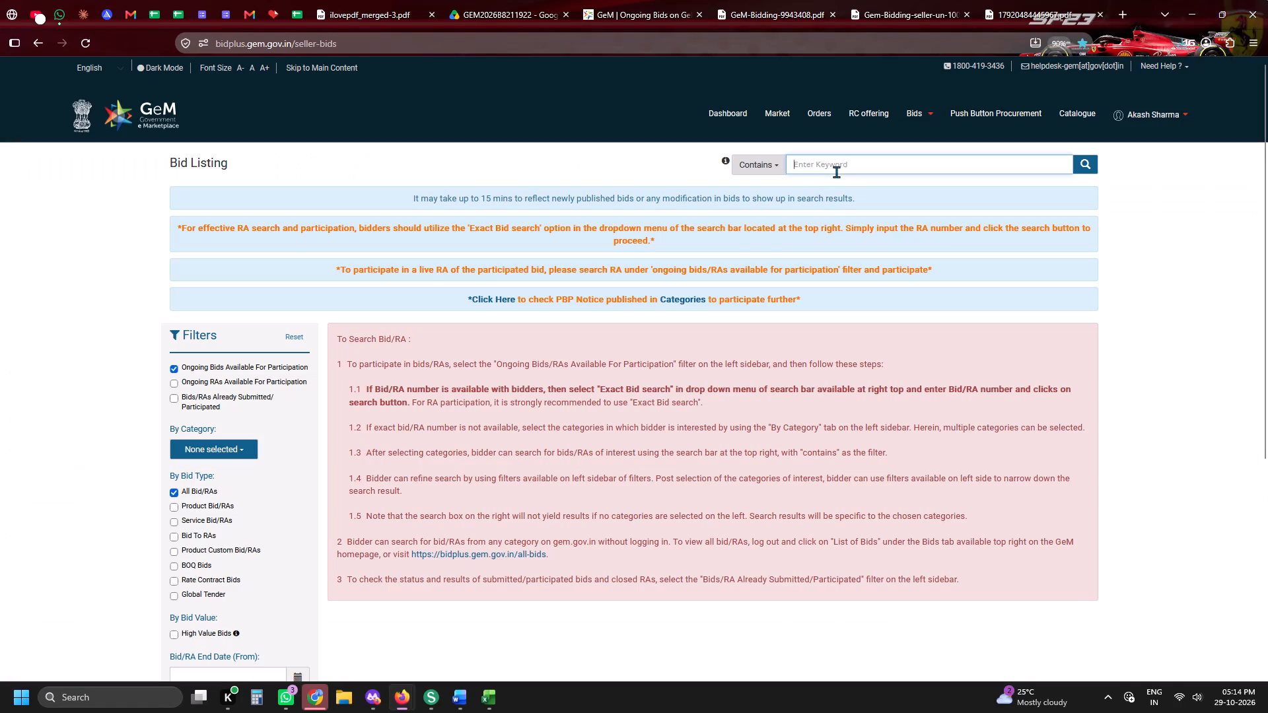
pyautogui.hotkey('ctrl', 'v')
pyautogui.click(754, 165)
pyautogui.click(754, 222)
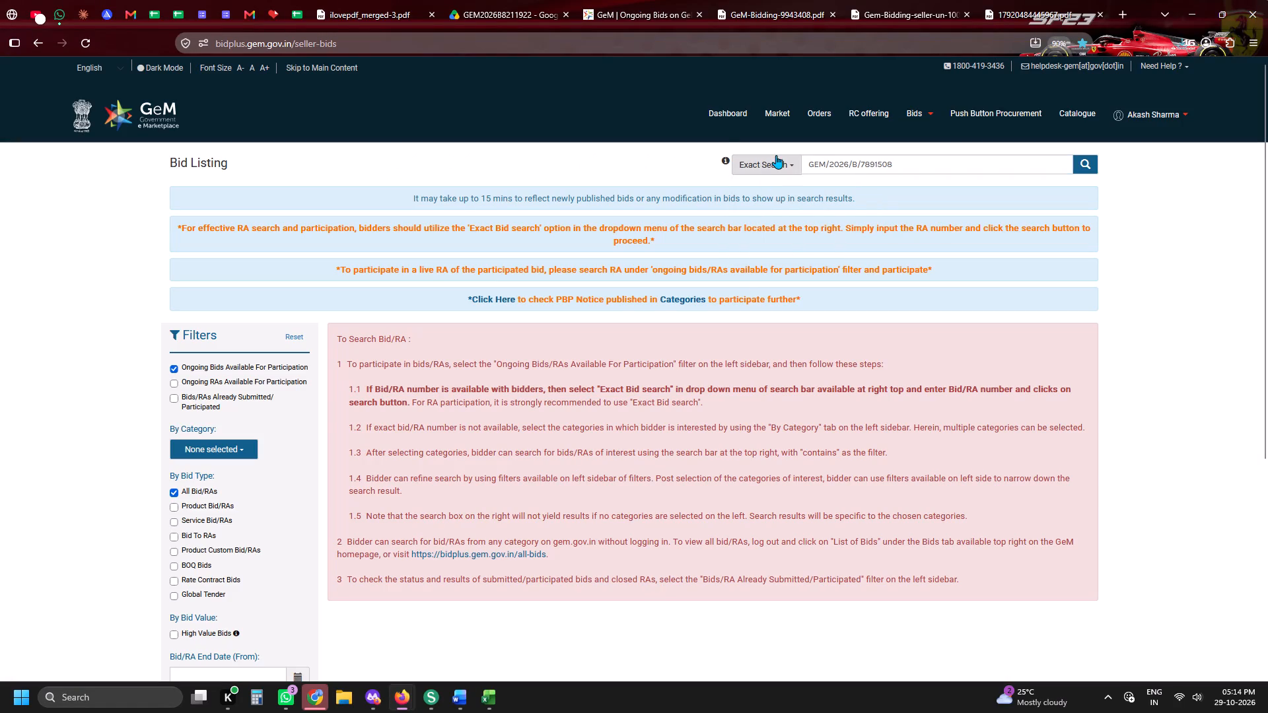
pyautogui.click(776, 155)
pyautogui.click(772, 244)
pyautogui.click(1084, 164)
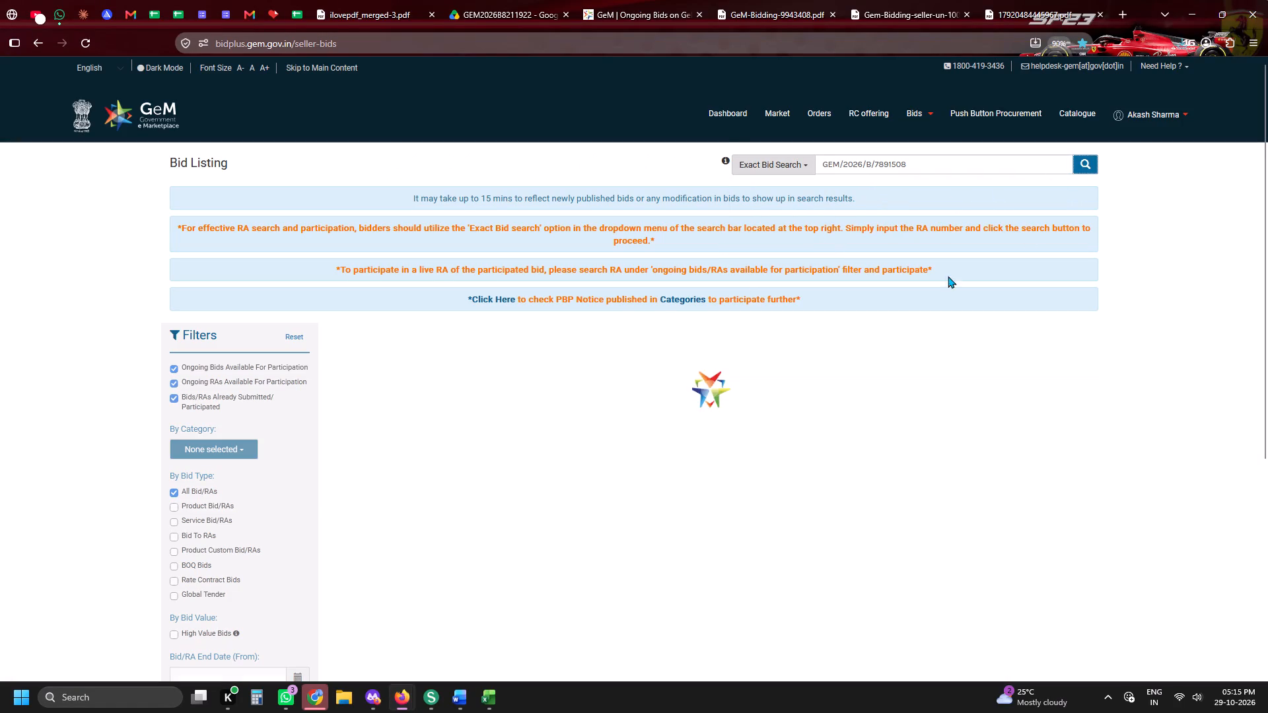
# Copy the bid's technical status "Disqualified" into the Reason column for GEM/2026/B/7891508 in the Daily Tender Sheet.
pyautogui.doubleClick(404, 414)
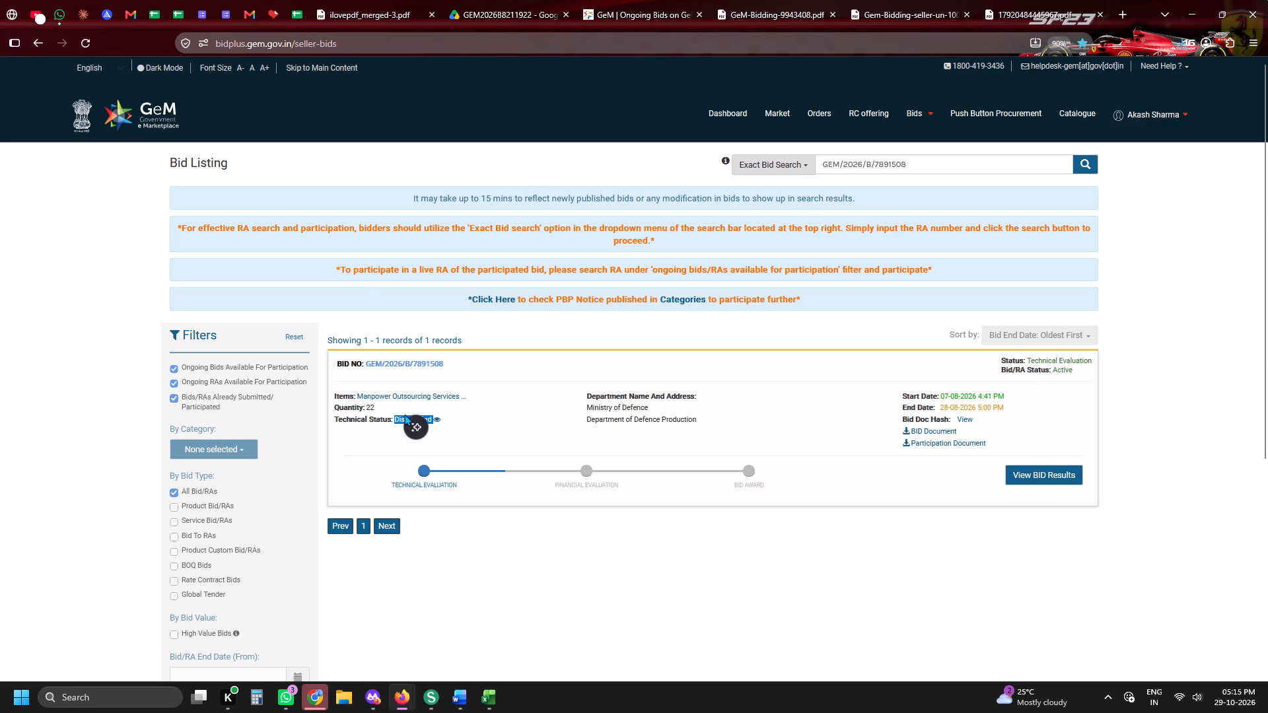
pyautogui.hotkey('ctrl', 'c')
pyautogui.hotkey('ctrl', 'c')
pyautogui.hotkey('ctrl', 'c')
pyautogui.keyDown('ctrl'); pyautogui.click(308, 10); pyautogui.keyUp('ctrl')
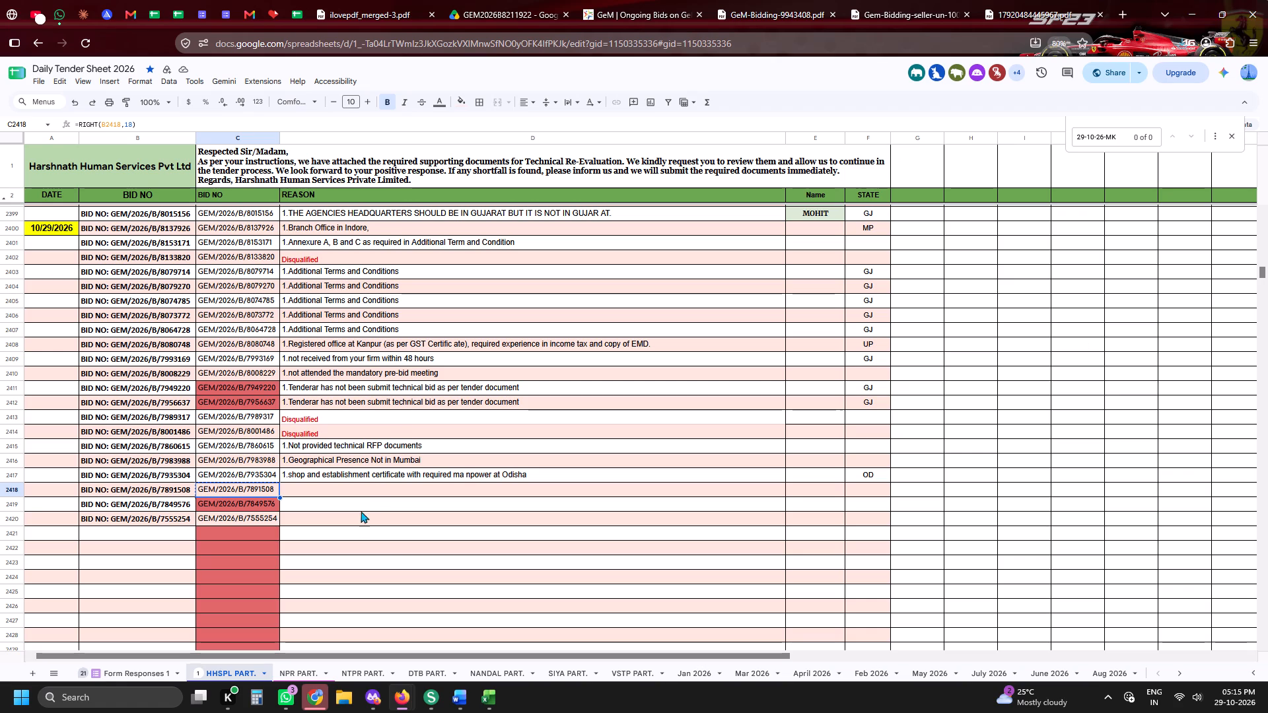
pyautogui.keyDown('ctrl'); pyautogui.click(356, 492); pyautogui.keyUp('ctrl')
pyautogui.hotkey('ctrl', 'v')
# Find the sheet's bid GEM/2026/B/7849576 in the GeM bid listing with an exact bid search.
pyautogui.click(259, 514)
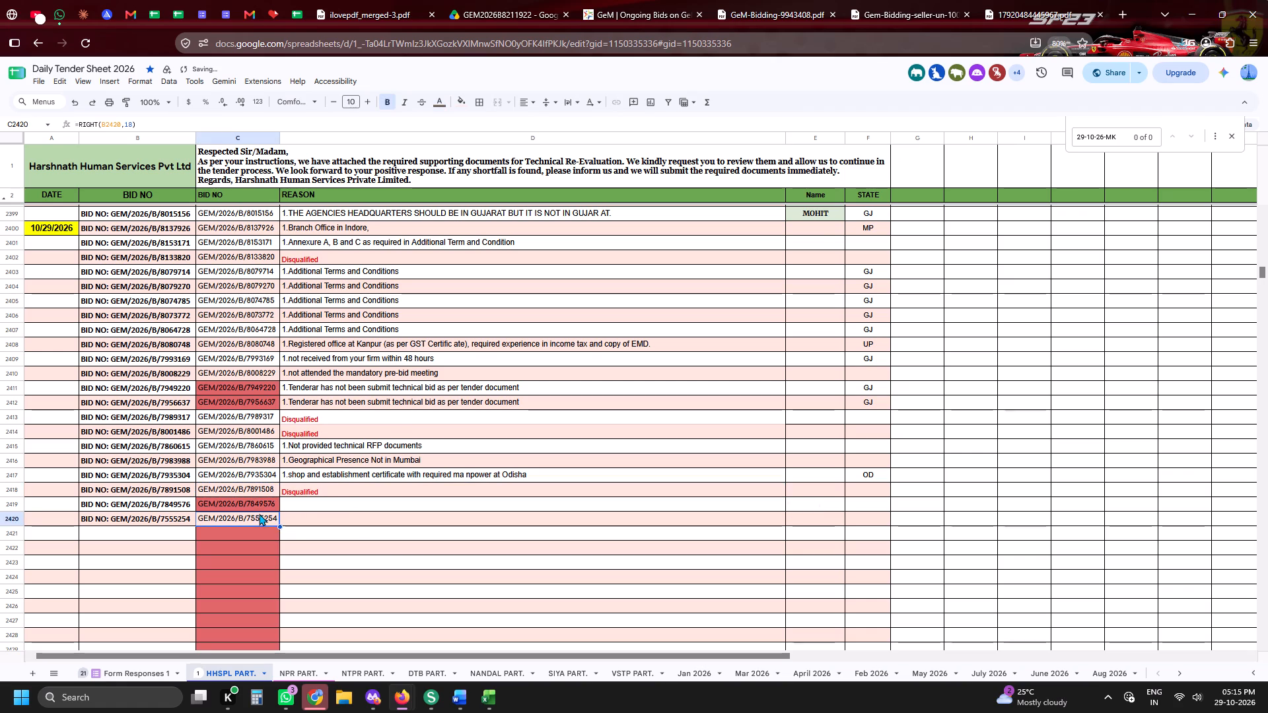
pyautogui.click(252, 502)
pyautogui.hotkey('ctrl', 'c')
pyautogui.hotkey('ctrl', 'c')
pyautogui.hotkey('ctrl', 'c')
pyautogui.click(715, 0)
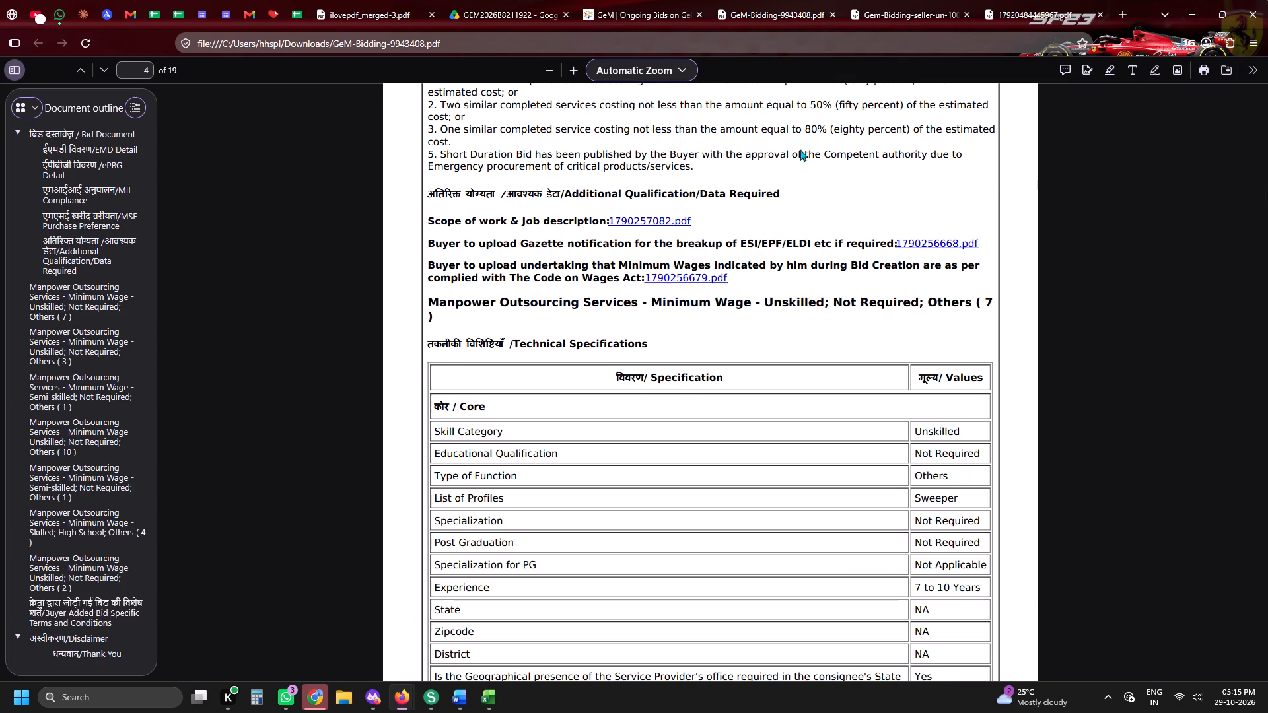
pyautogui.click(646, 0)
pyautogui.click(946, 164)
pyautogui.hotkey('ctrl', 'a')
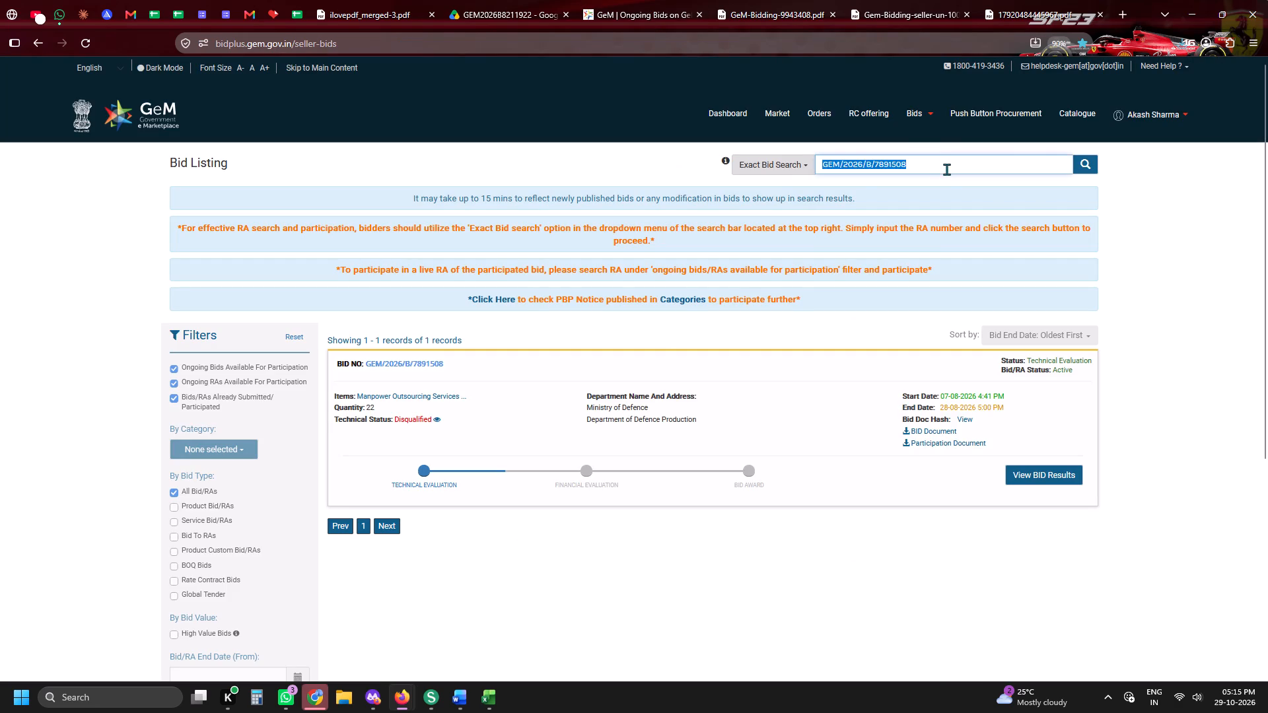
pyautogui.hotkey('ctrl', 'v')
pyautogui.click(1091, 166)
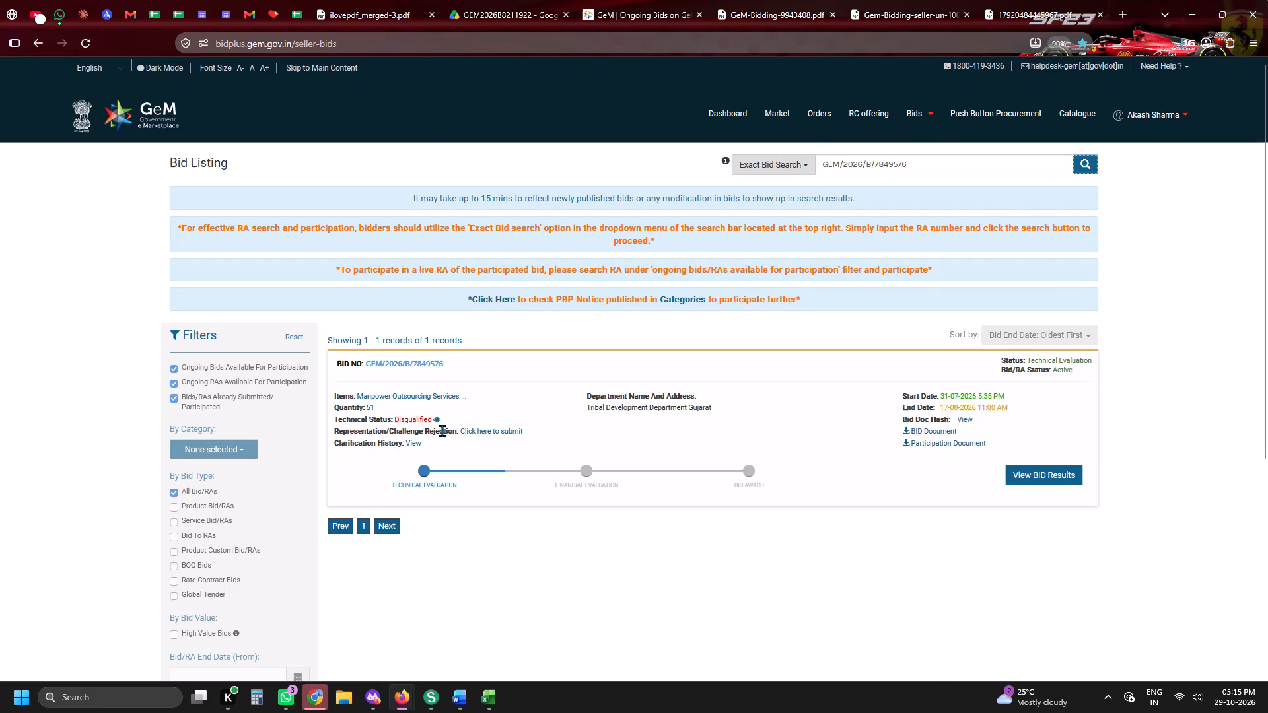
# From the bid's representation form, log reason "1.1.EMD Exempted Requested but NSIC/CSPO" and state GJ for GEM/2026/B/7849576 in the Daily Tender Sheet.
pyautogui.click(458, 433)
pyautogui.click(466, 433)
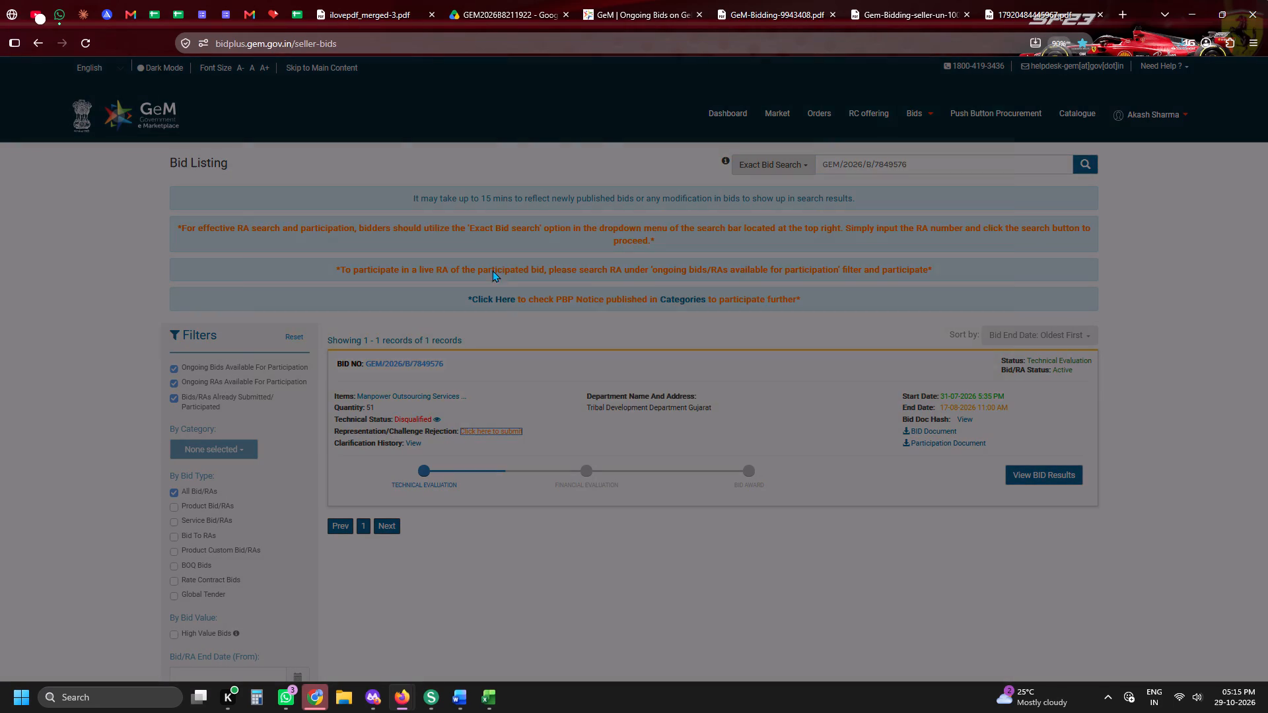
pyautogui.scroll(7, 492, 270)
pyautogui.moveTo(423, 174); pyautogui.dragTo(596, 187)
pyautogui.hotkey('ctrl', 'c')
pyautogui.hotkey('ctrl', 'c')
pyautogui.hotkey('ctrl', 'c')
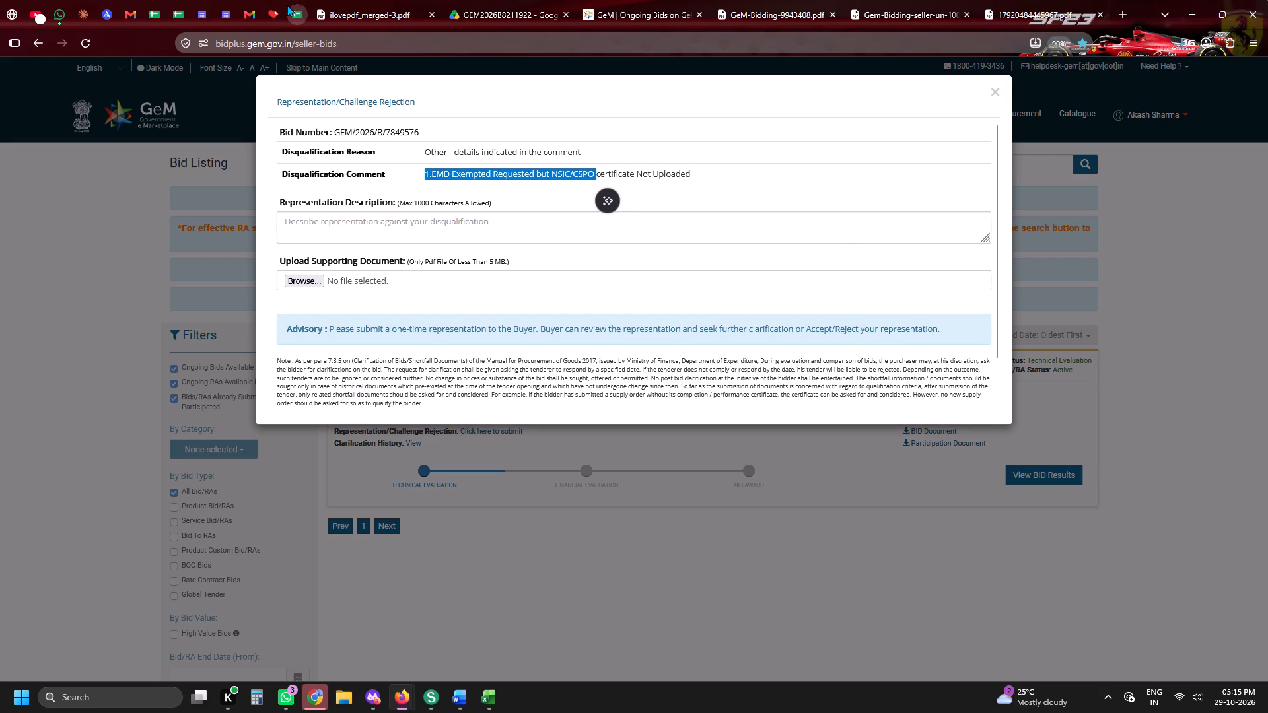
pyautogui.click(294, 5)
pyautogui.click(324, 516)
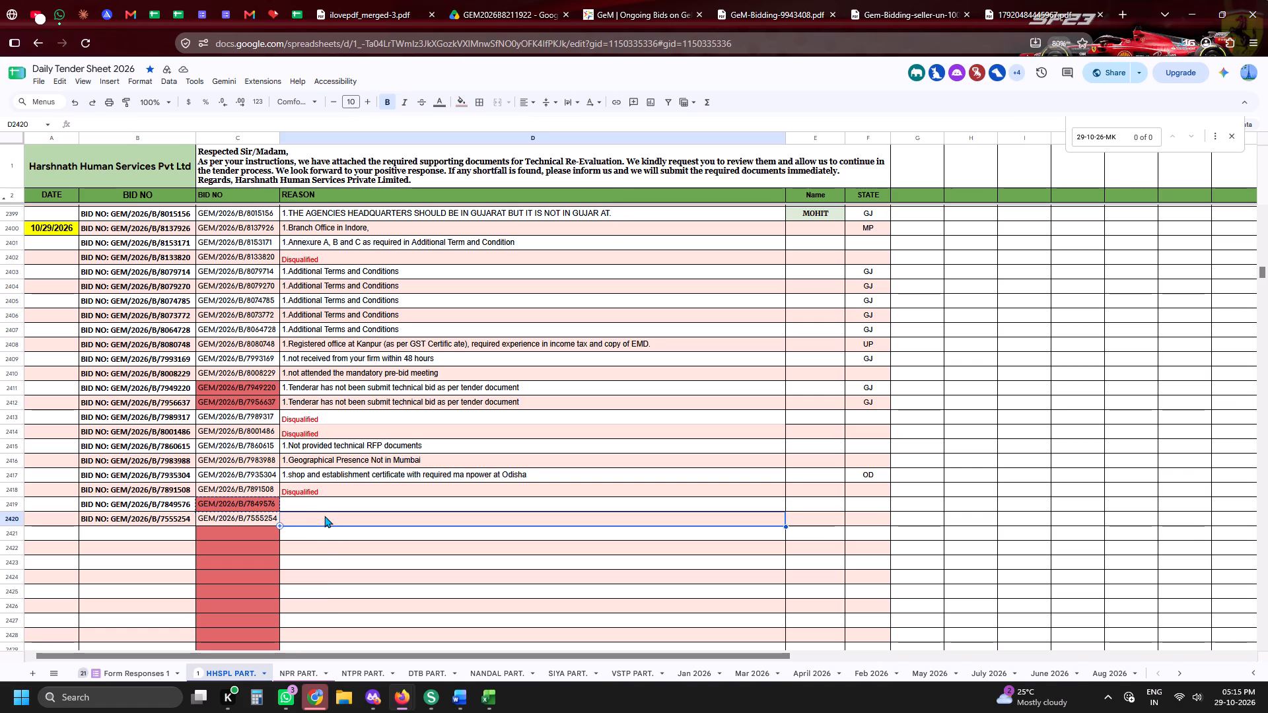
pyautogui.press('Up')
pyautogui.write('1.')
pyautogui.hotkey('ctrl', 'v')
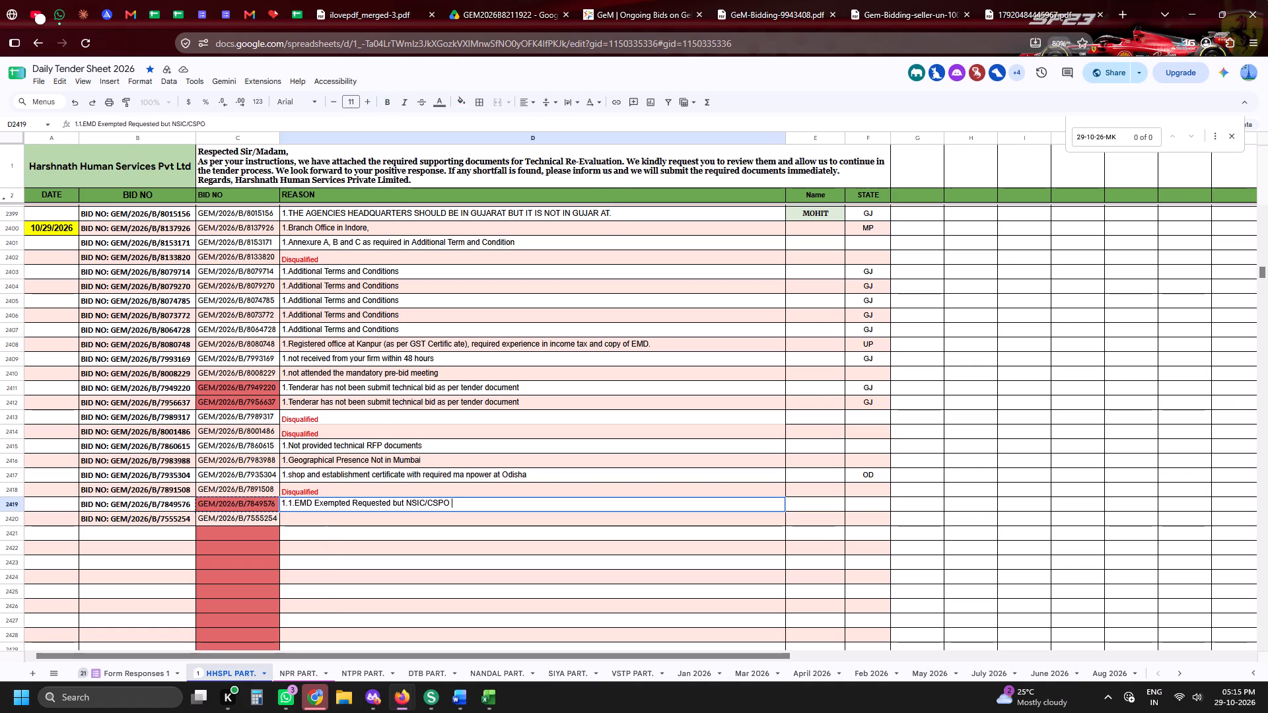
pyautogui.press('Tab')
pyautogui.press('Tab')
pyautogui.write('GJ')
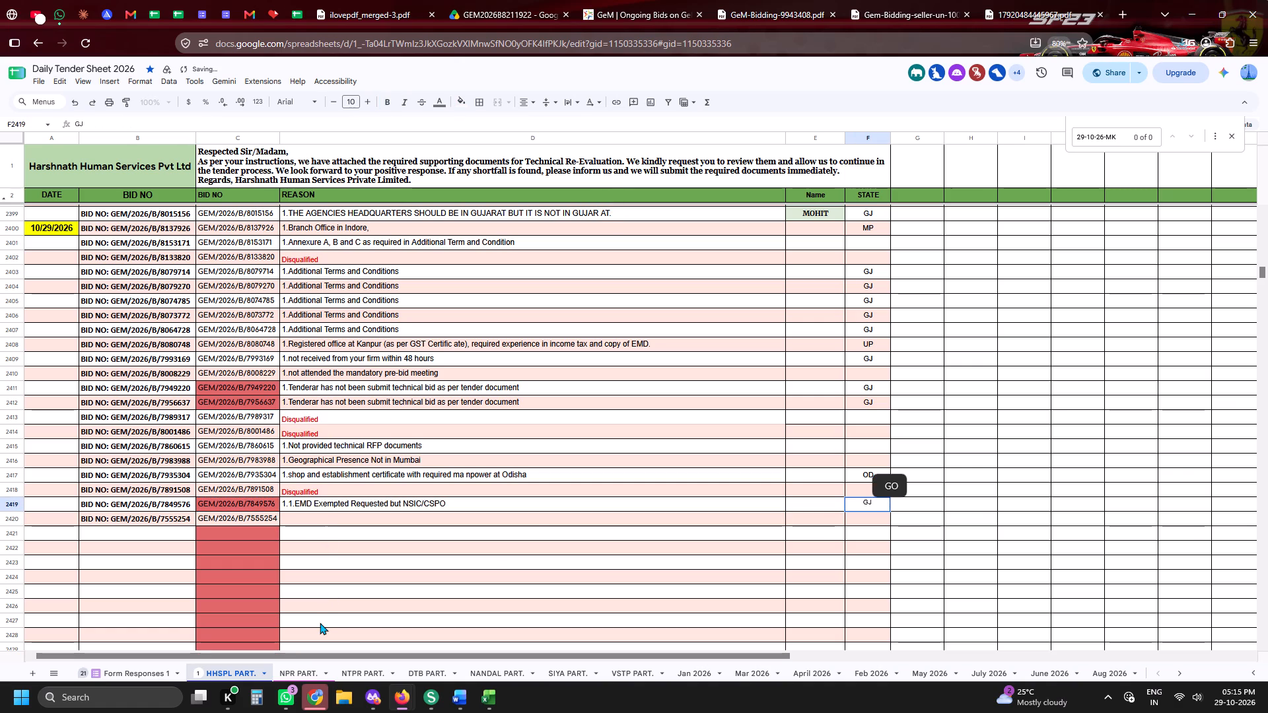
pyautogui.click(536, 524)
# Return to the GeM representation form and attach emd-exemption-hhspl.pdf from the ADDITIONAL folder as the supporting document.
pyautogui.click(651, 0)
pyautogui.click(758, 0)
pyautogui.click(633, 0)
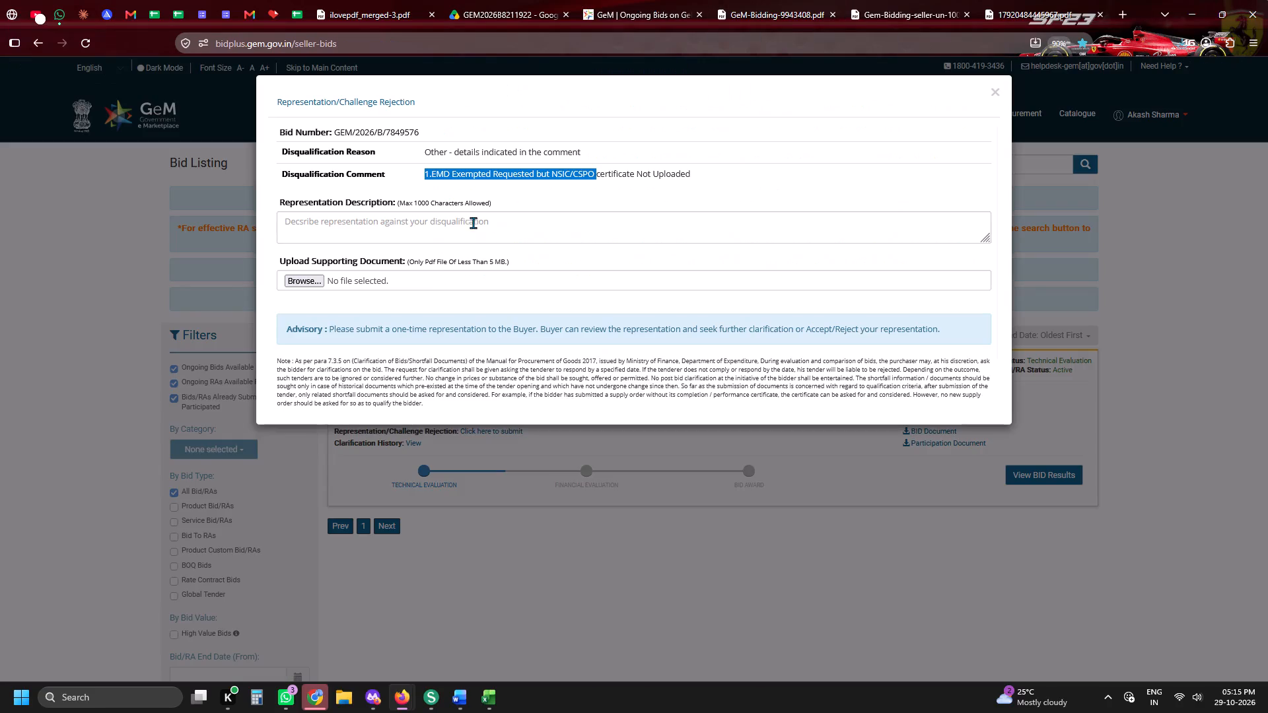
pyautogui.click(309, 281)
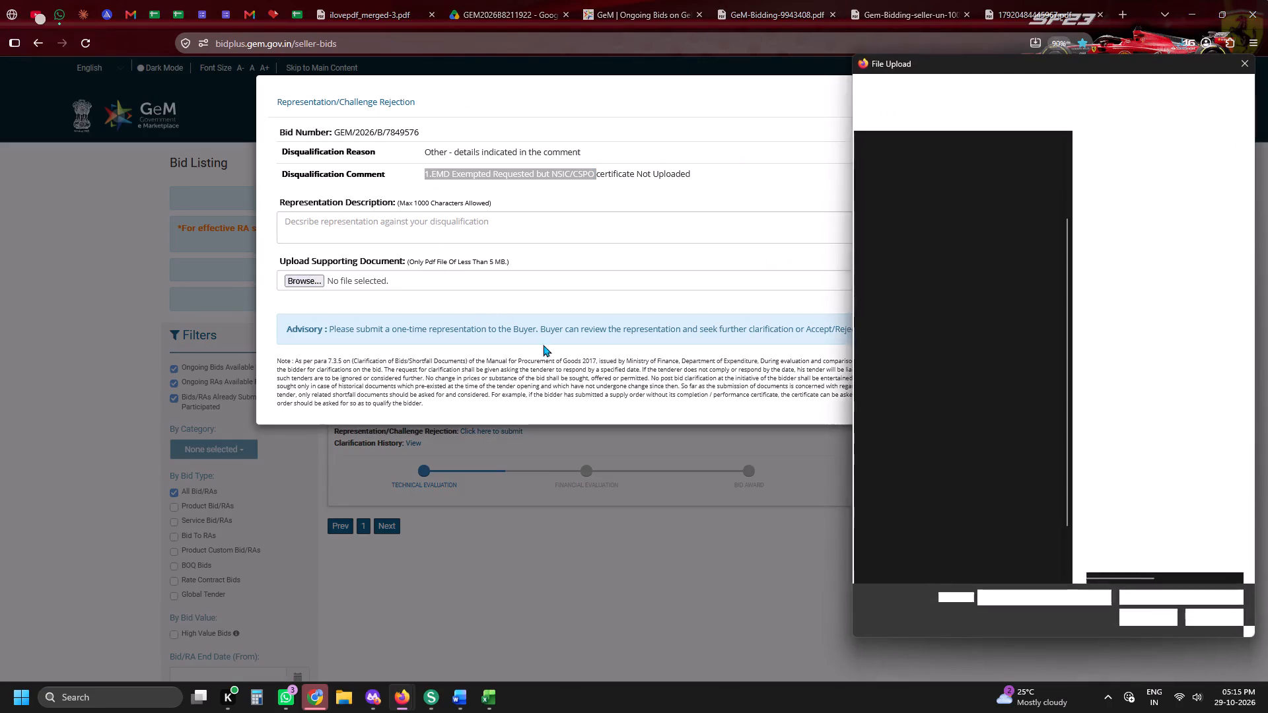
pyautogui.scroll(4, 964, 322)
pyautogui.click(934, 323)
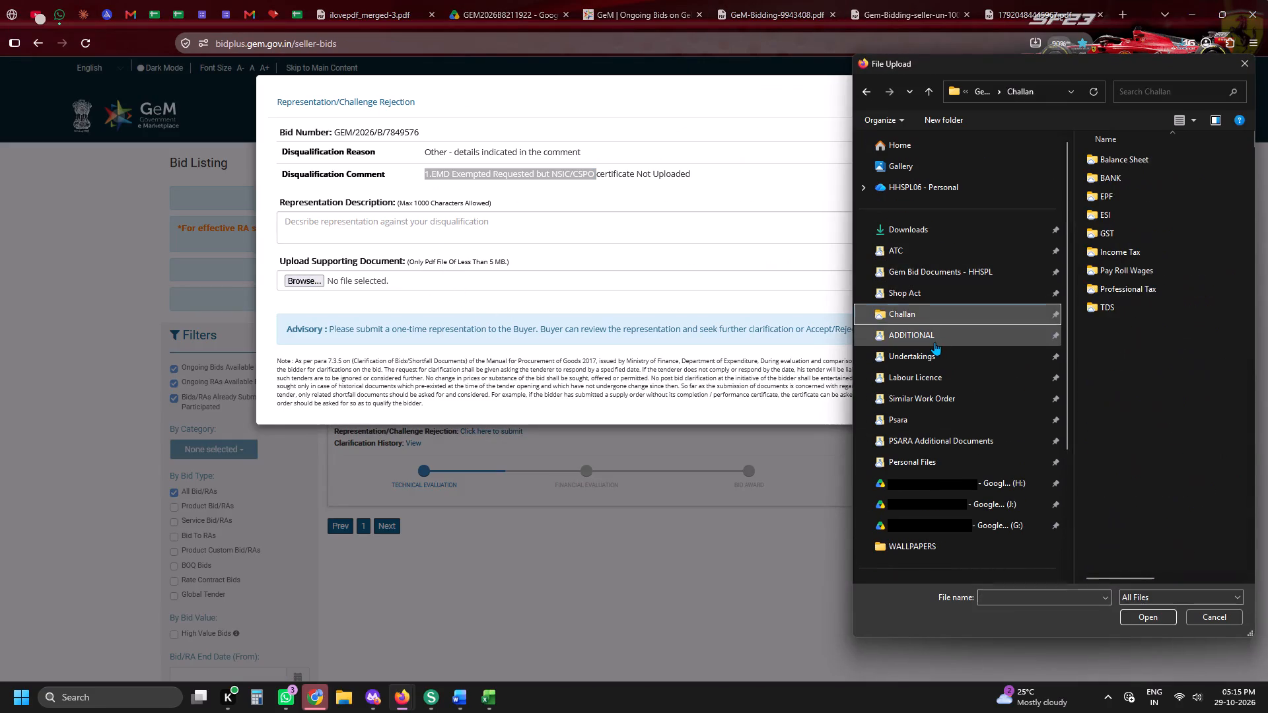
pyautogui.click(934, 342)
pyautogui.click(1125, 200)
pyautogui.doubleClick(1119, 214)
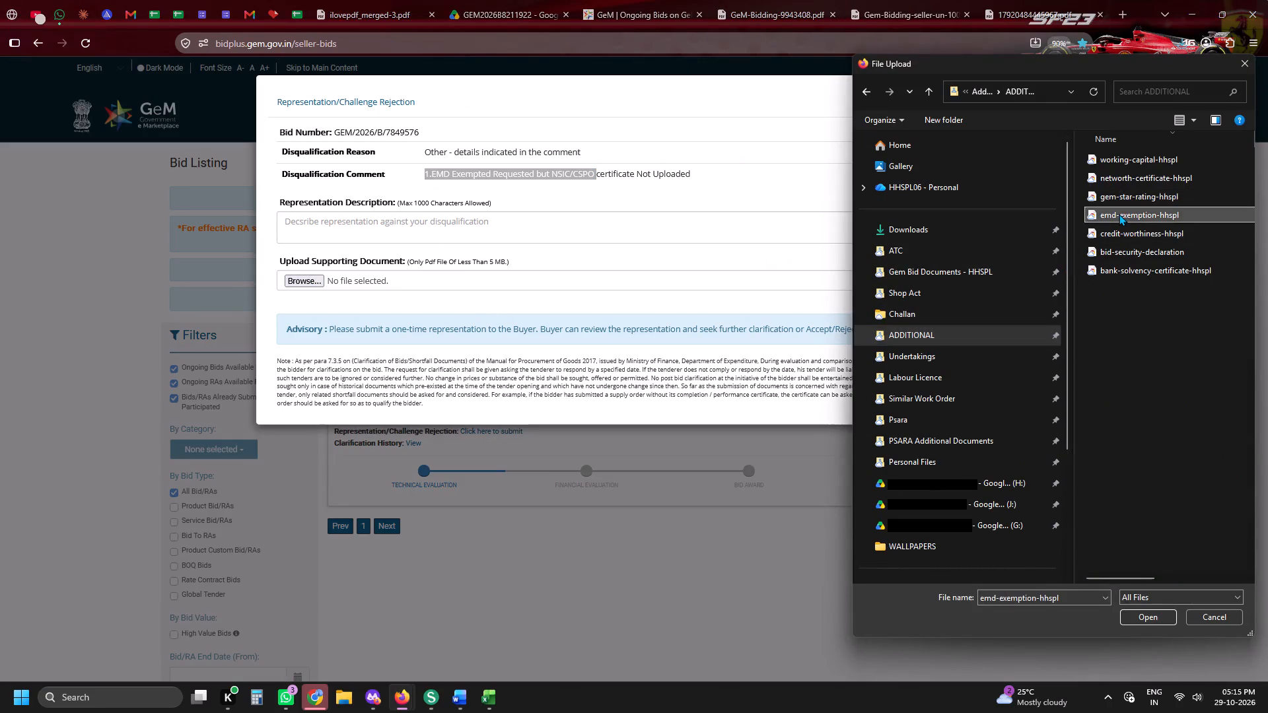
# Fill the representation description with the saved "Respected Sir/Madam" technical re-evaluation text from the clipboard history.
pyautogui.click(429, 219)
pyautogui.press('super+v')
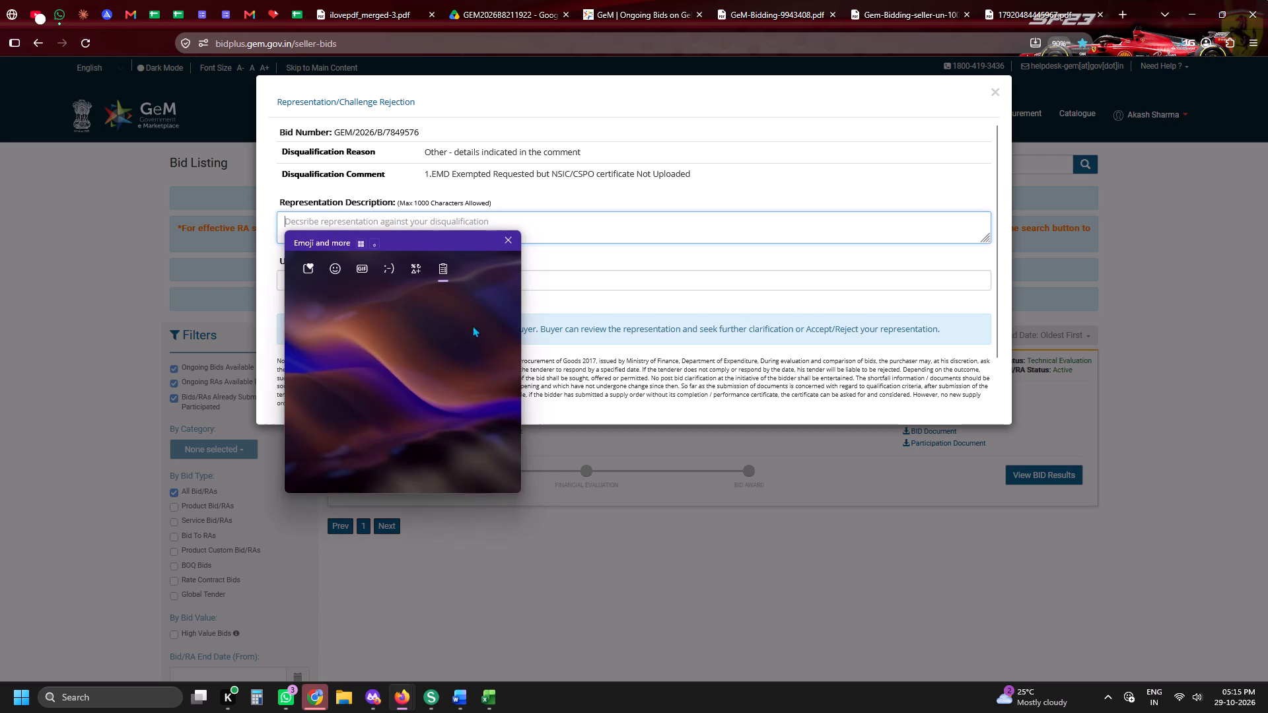
pyautogui.click(485, 302)
pyautogui.click(397, 452)
pyautogui.hotkey('ctrl', 'v')
# Submit the representation for GEM/2026/B/7849576.
pyautogui.scroll(-6, 394, 388)
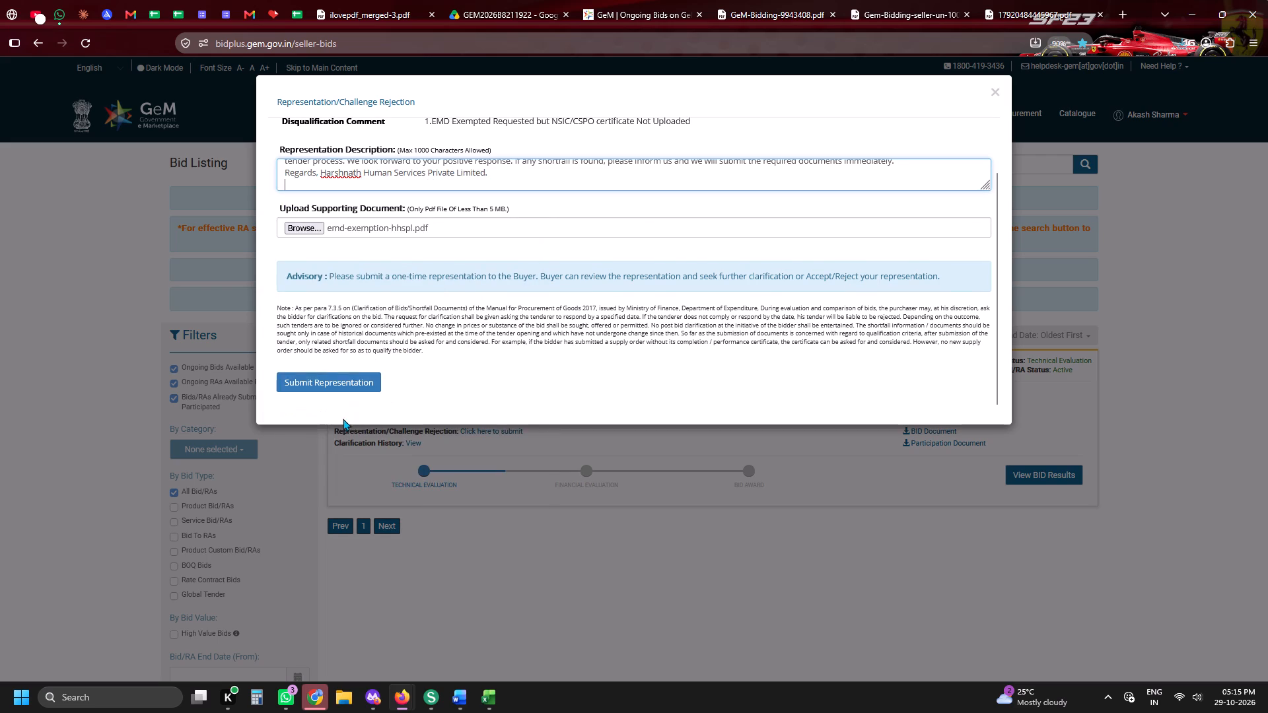
pyautogui.click(337, 391)
pyautogui.click(305, 0)
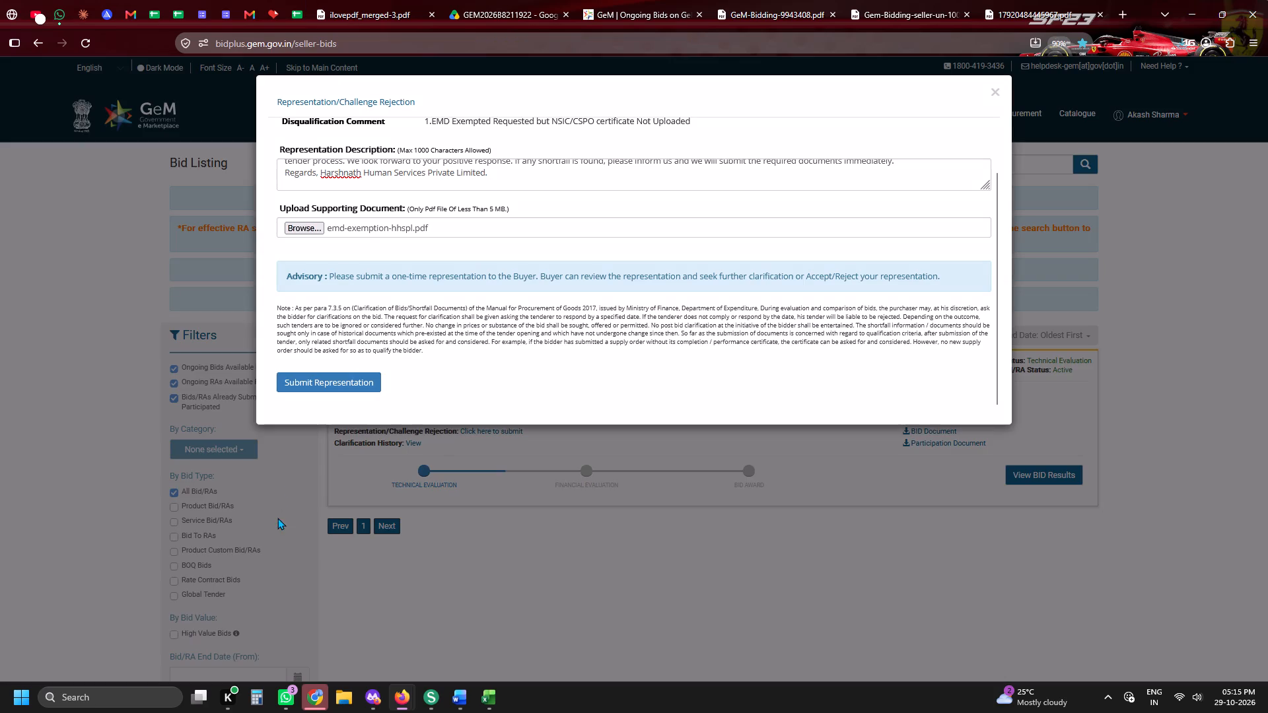
pyautogui.click(717, 392)
# Copy bid number GEM/2026/B/7555254 from the Daily Tender Sheet and find it in the GeM bid listing using Exact Bid Search.
pyautogui.click(300, 0)
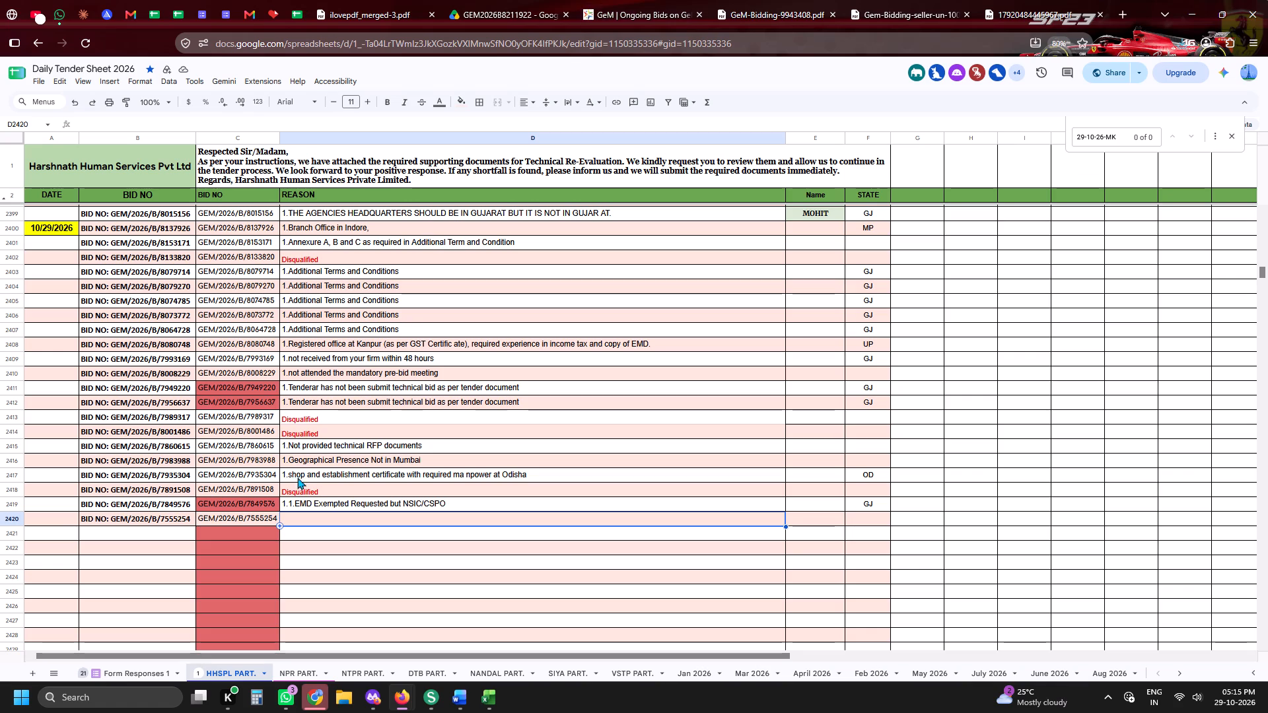
pyautogui.click(252, 529)
pyautogui.click(252, 526)
pyautogui.click(252, 518)
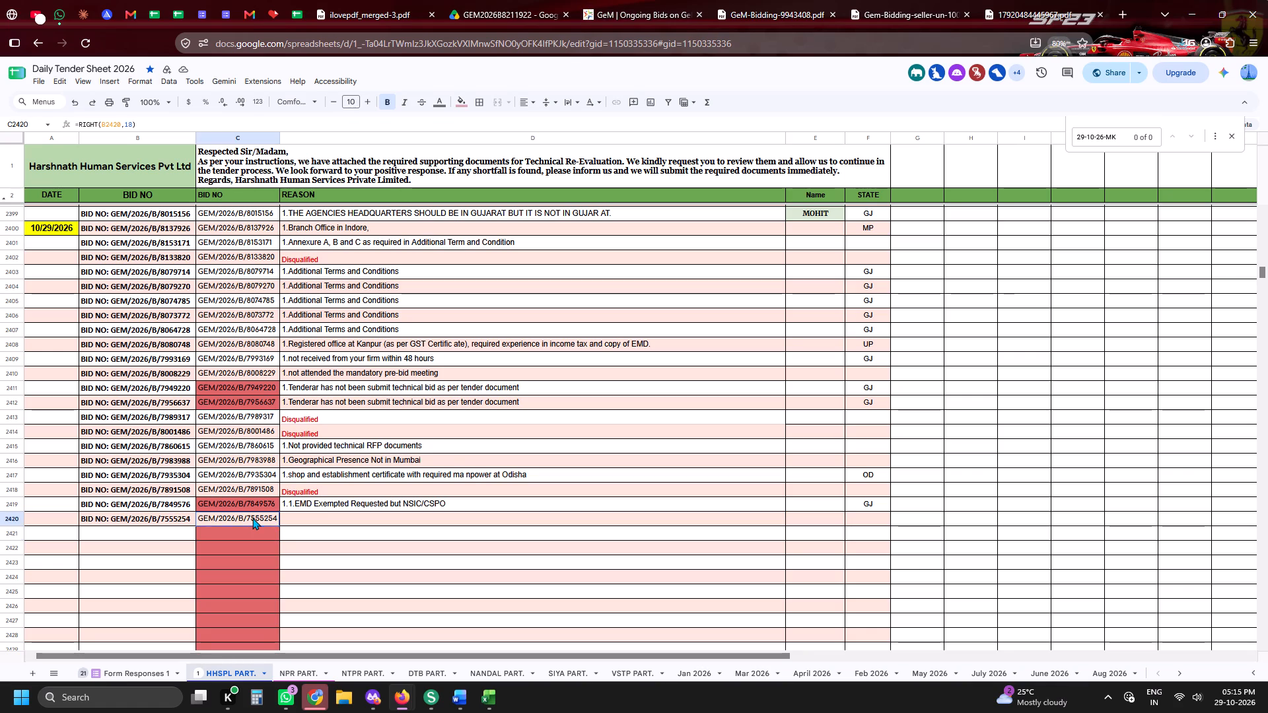
pyautogui.hotkey('ctrl', 'c')
pyautogui.hotkey('ctrl', 'c')
pyautogui.hotkey('ctrl', 'c')
pyautogui.click(576, 0)
pyautogui.click(613, 0)
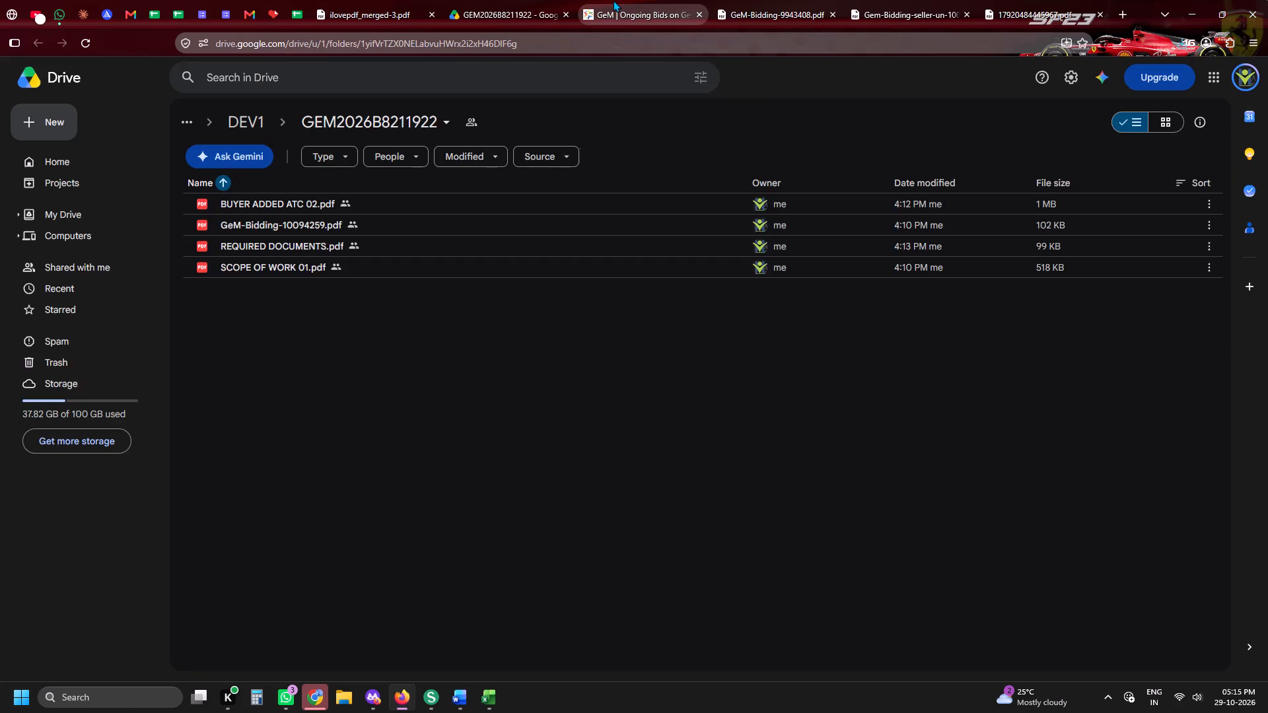
pyautogui.click(862, 172)
pyautogui.hotkey('ctrl', 'v')
pyautogui.click(781, 165)
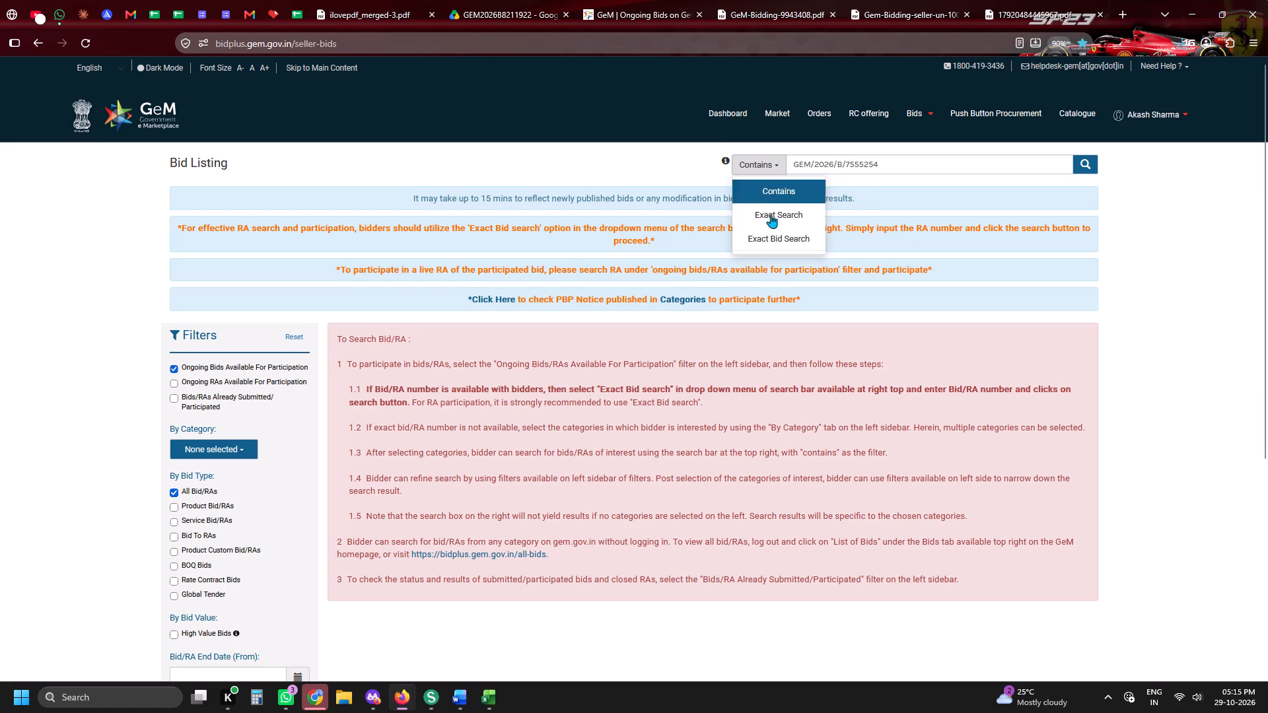
pyautogui.click(767, 252)
pyautogui.click(757, 172)
pyautogui.click(761, 244)
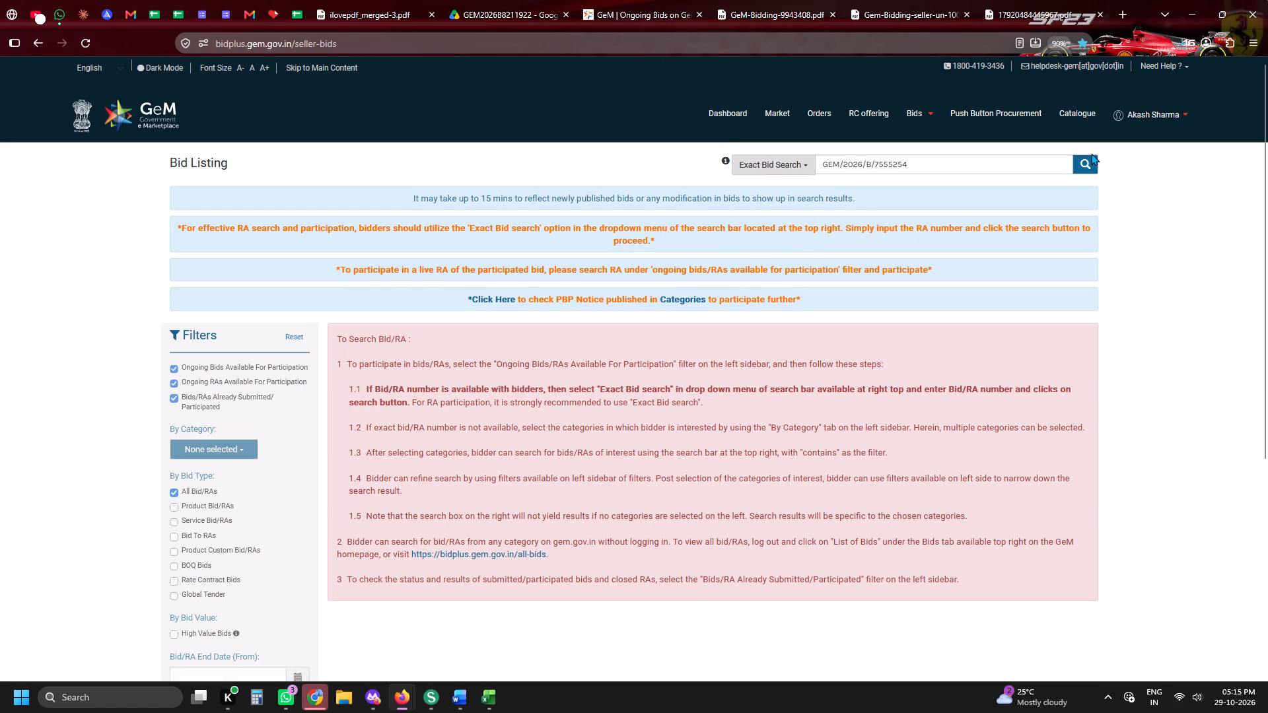
pyautogui.click(1091, 153)
pyautogui.click(1086, 165)
# Open the representation form for GEM/2026/B/7555254, expand the disqualification comment and copy its wording about Annexure -1 and the GCC declaration (Annexure -2).
pyautogui.click(481, 437)
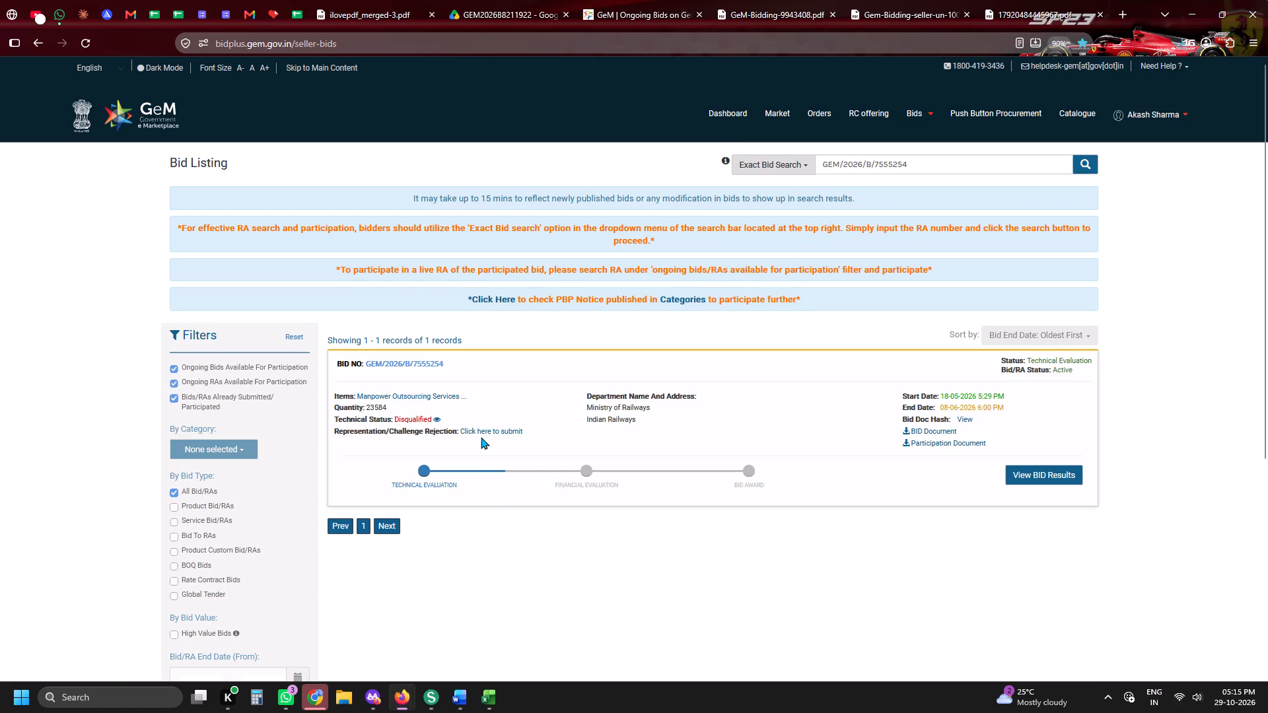
pyautogui.click(481, 432)
pyautogui.scroll(4, 542, 300)
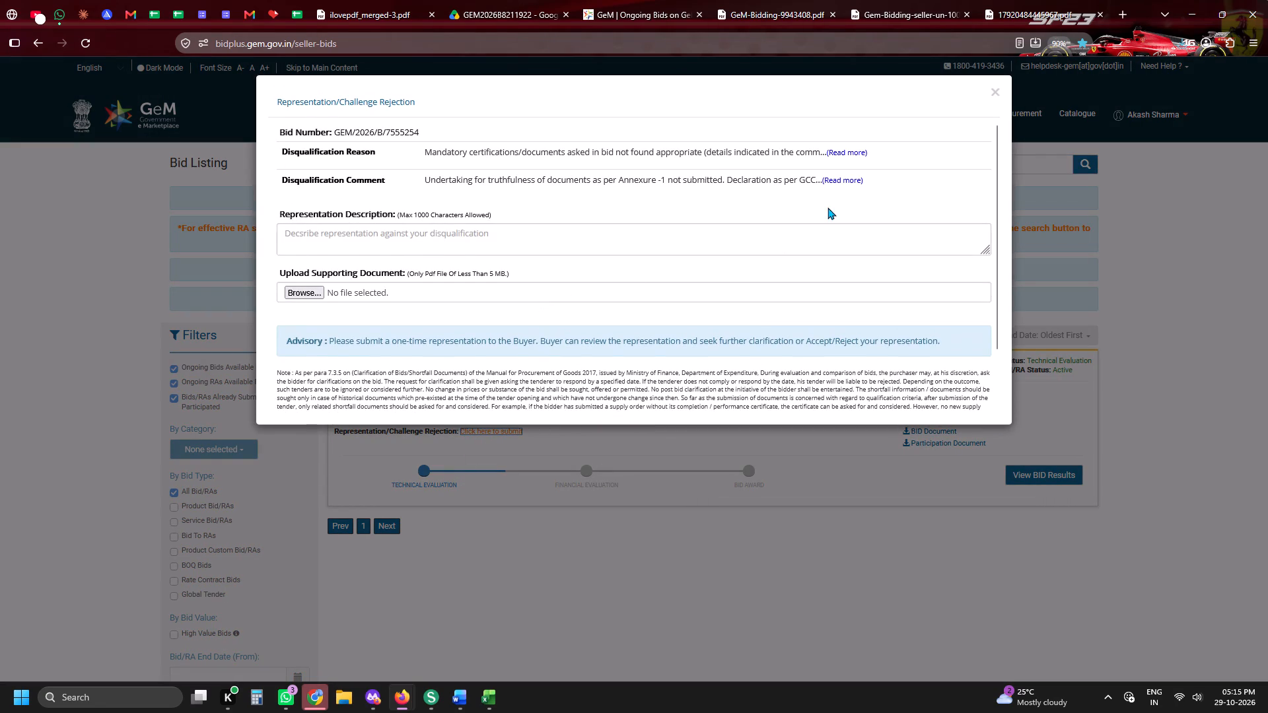
pyautogui.click(832, 184)
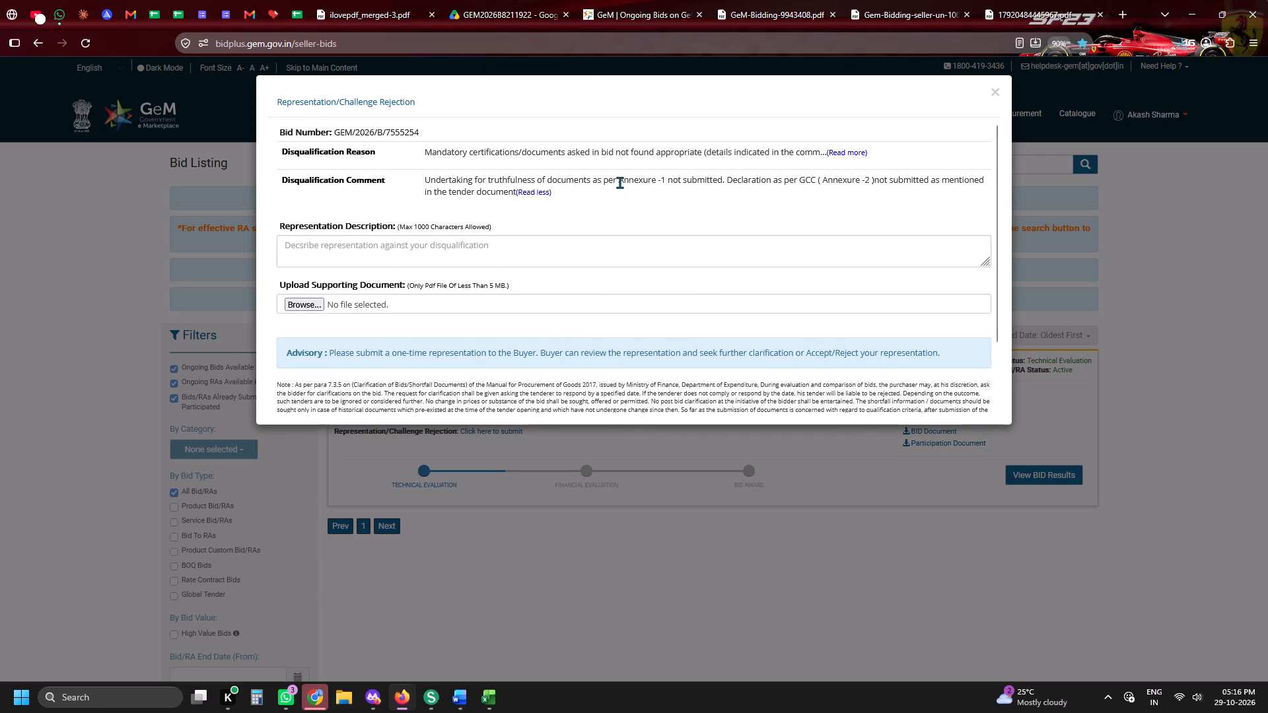
pyautogui.moveTo(619, 182); pyautogui.dragTo(881, 177)
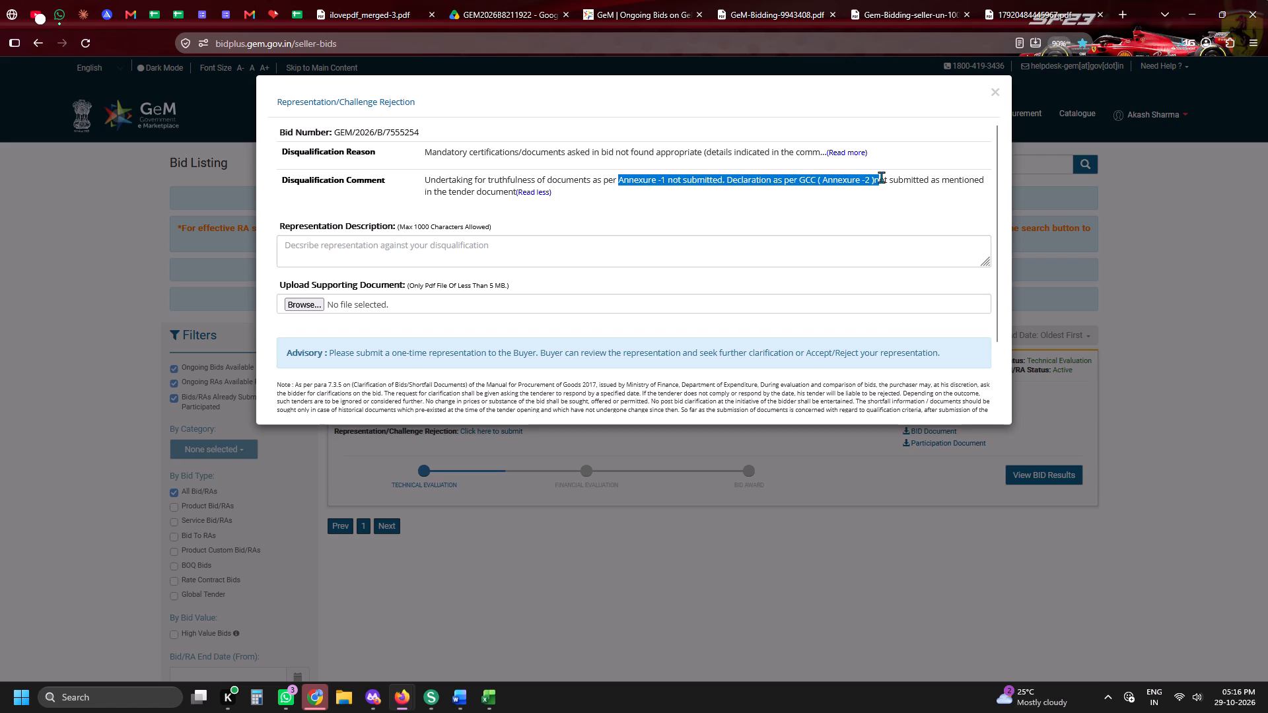
pyautogui.moveTo(881, 177); pyautogui.dragTo(917, 179)
pyautogui.moveTo(917, 179); pyautogui.dragTo(926, 186)
pyautogui.moveTo(926, 186); pyautogui.dragTo(931, 184)
pyautogui.hotkey('ctrl', 'c')
pyautogui.hotkey('ctrl', 'c')
pyautogui.hotkey('ctrl', 'c')
# Log the reason for GEM/2026/B/7555254 in the Daily Tender Sheet as "1.Annexure -1 not submitted. Declaration as per GCC ( Annexure -2 )not submitted".
pyautogui.click(285, 3)
pyautogui.click(292, 11)
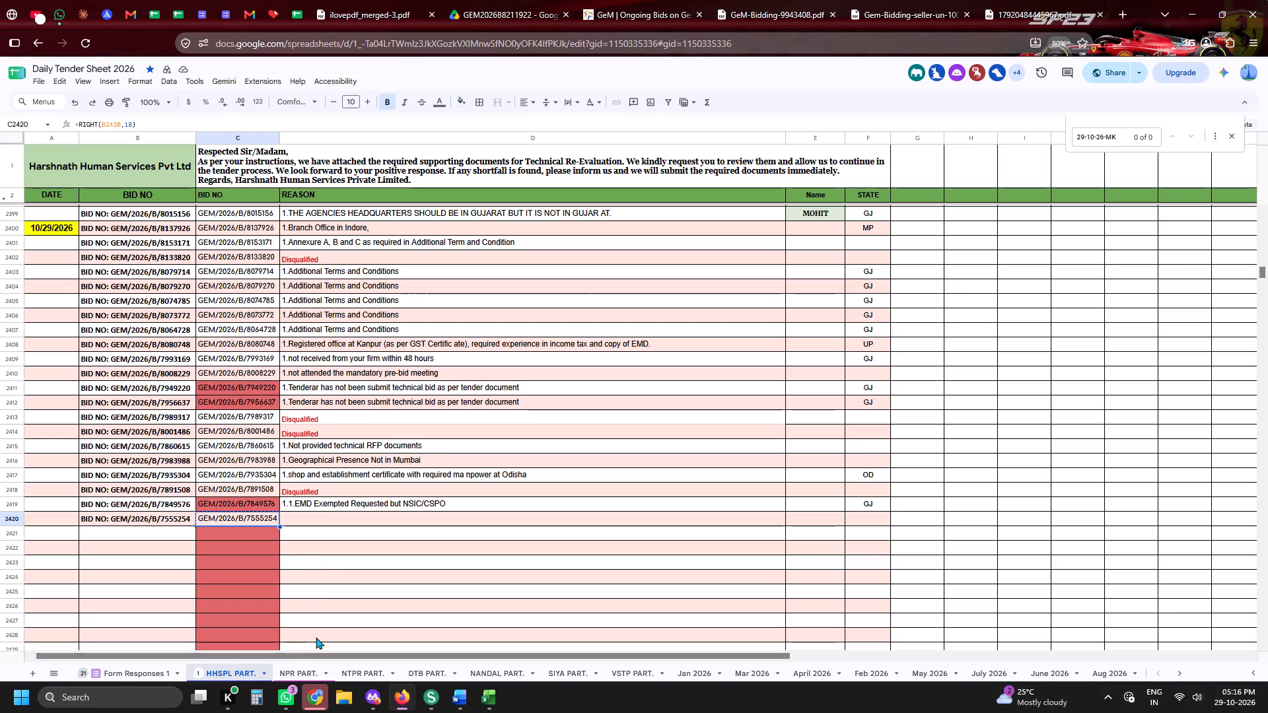
pyautogui.click(299, 512)
pyautogui.press('Down')
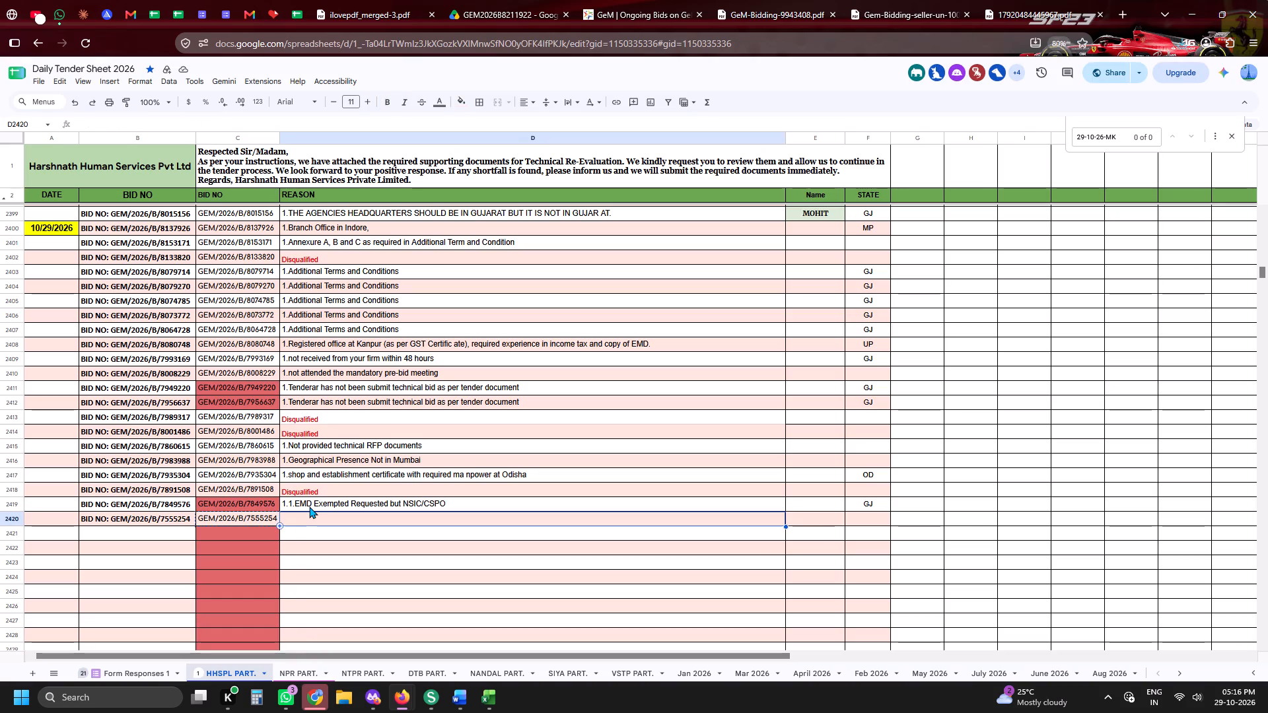
pyautogui.write('1.')
pyautogui.hotkey('ctrl', 'v')
pyautogui.click(460, 535)
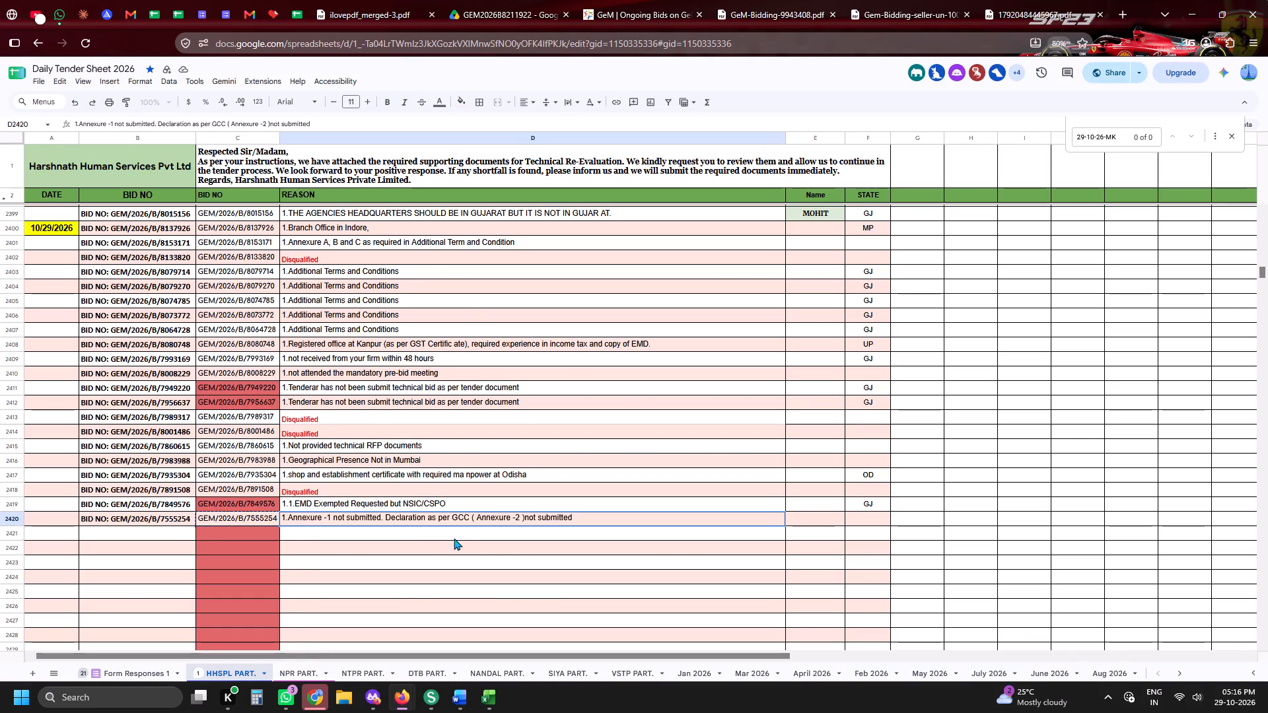
# Return to the GeM bid listing, close the representation form and open the Participation Document of GEM/2026/B/7555254.
pyautogui.click(578, 0)
pyautogui.click(687, 413)
pyautogui.moveTo(758, 482); pyautogui.dragTo(770, 487)
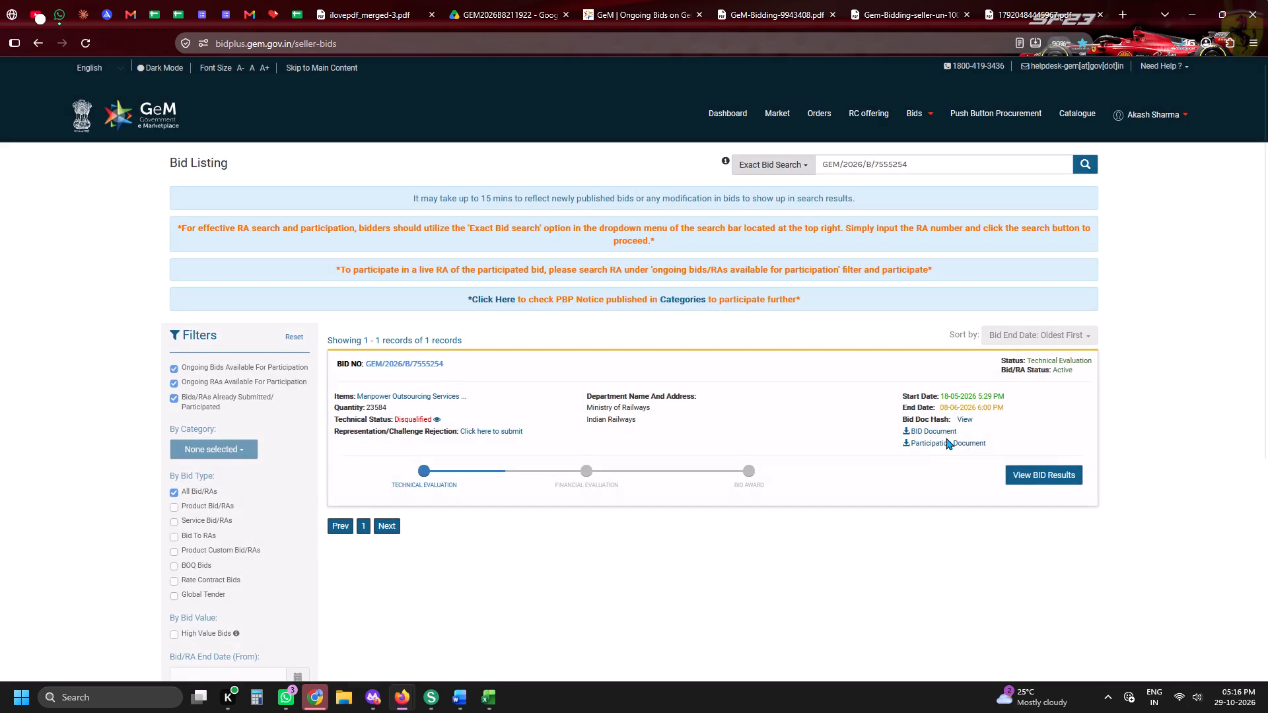
pyautogui.doubleClick(946, 438)
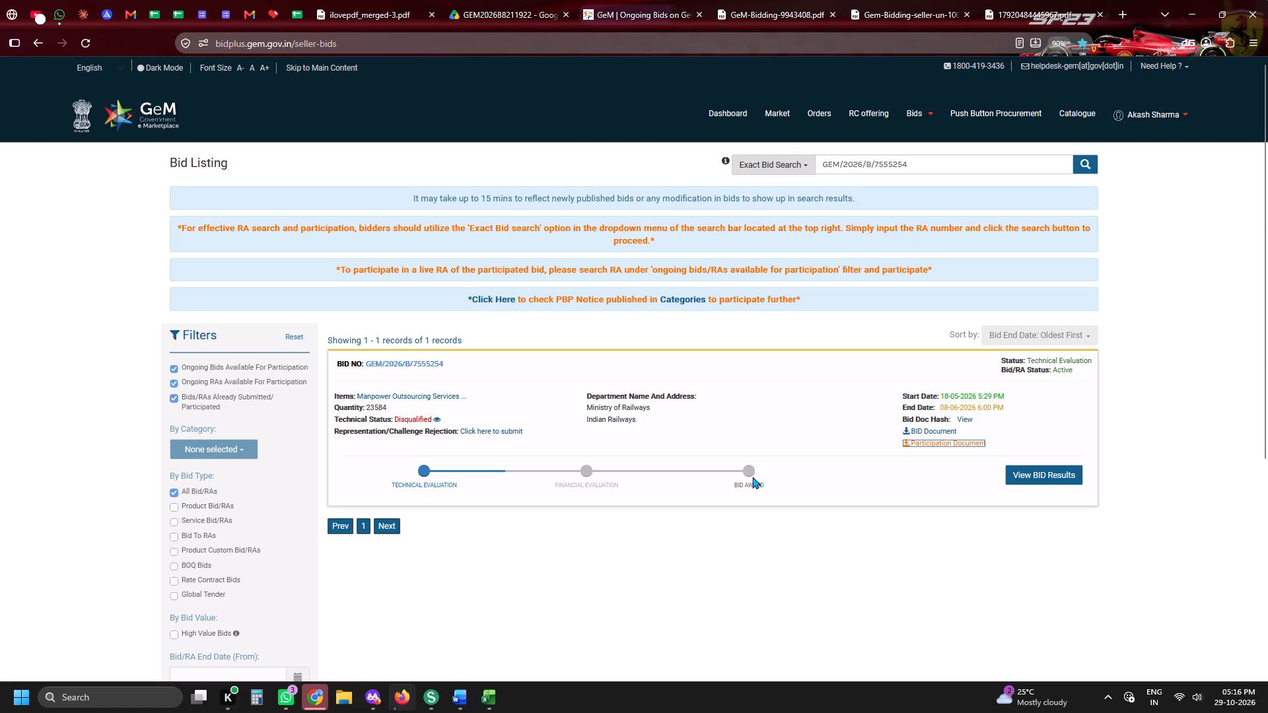
pyautogui.click(653, 453)
# Find the Certificate (Requested in ATC) among the participation document's uploaded documents and open its PDF, 1780917660466.pdf.
pyautogui.scroll(-2, 652, 421)
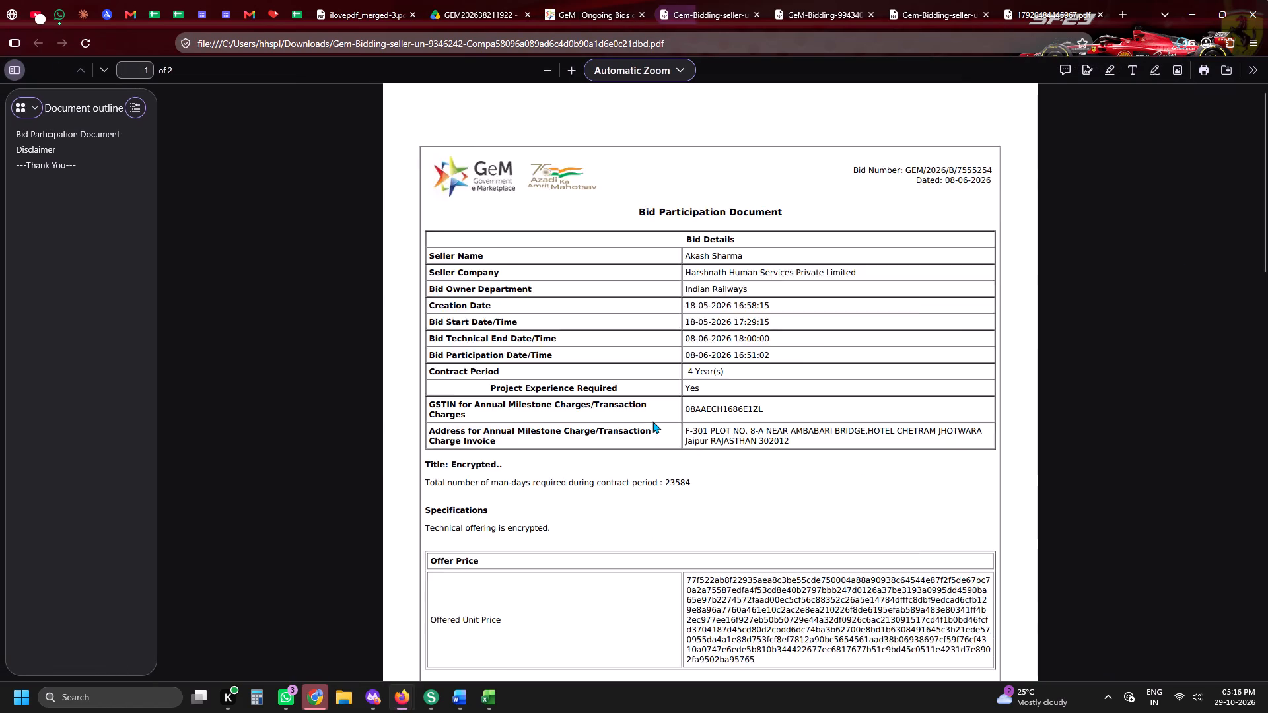
pyautogui.scroll(-11, 652, 421)
pyautogui.scroll(4, 652, 421)
pyautogui.click(548, 395)
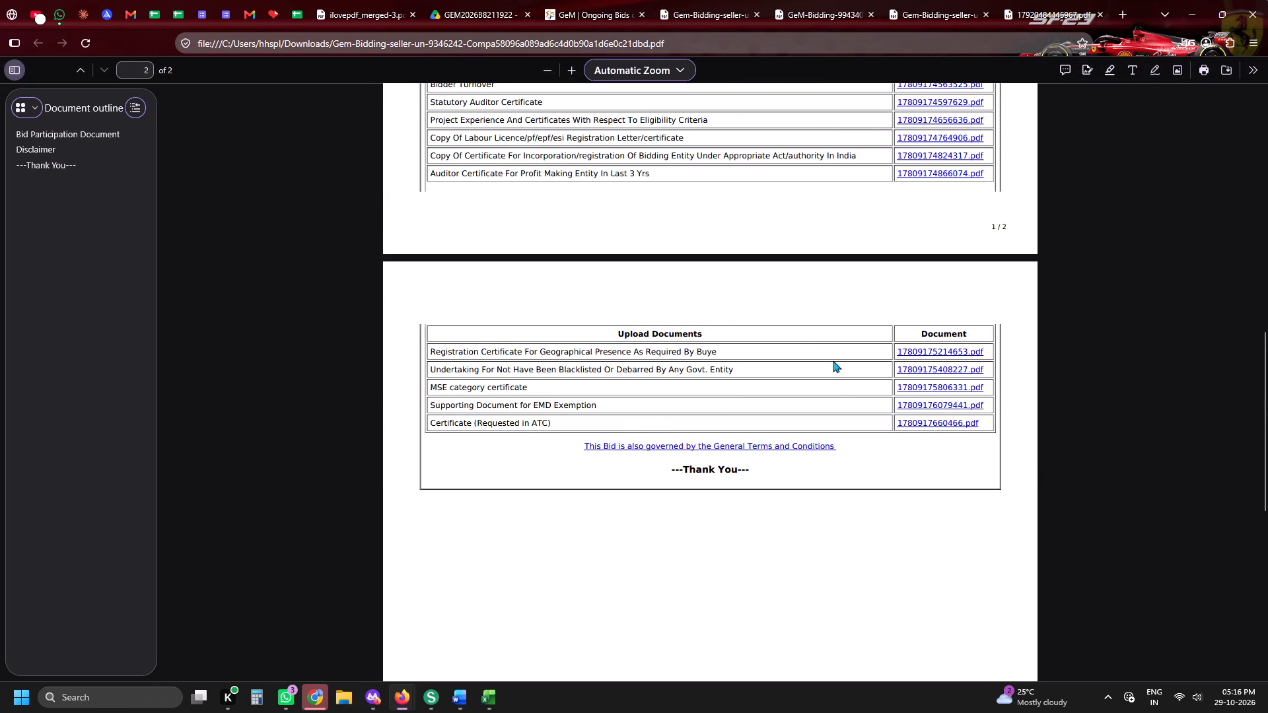
pyautogui.scroll(1, 726, 355)
pyautogui.click(948, 512)
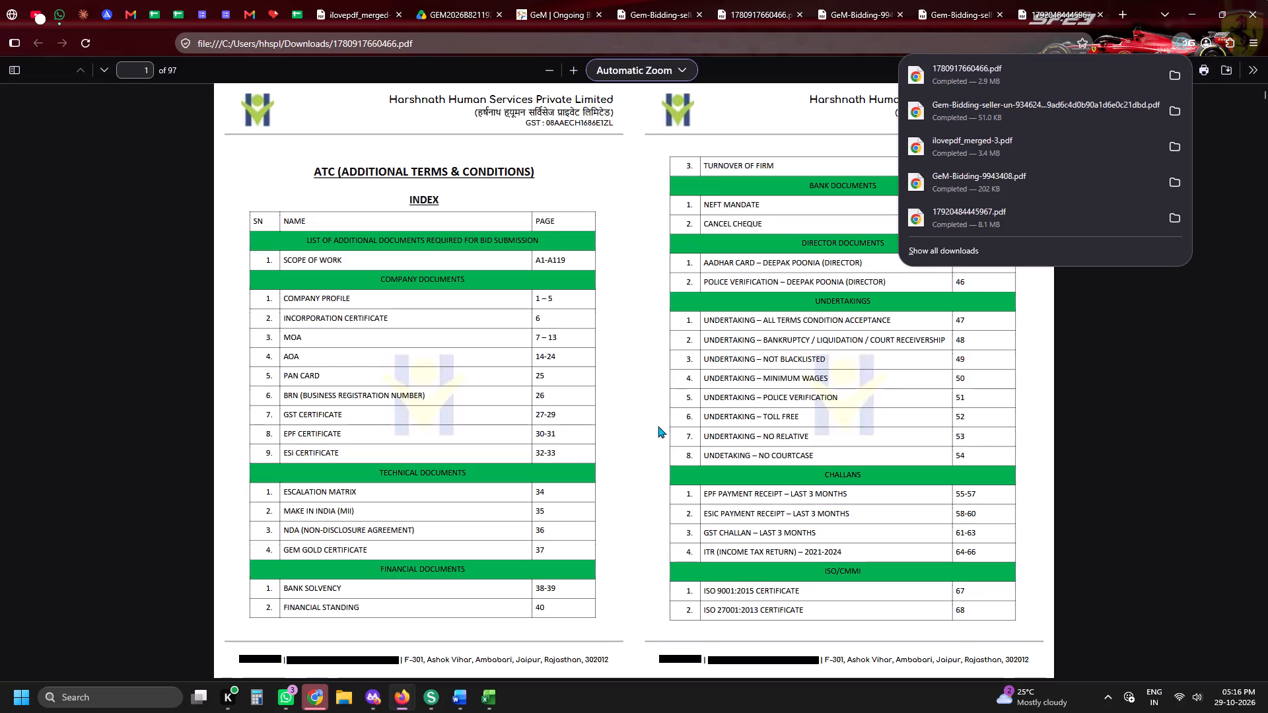
# Examine the ATC index, tender contents and mandatory document check list for references to Annexure-1 and Annexure-2.
pyautogui.click(605, 419)
pyautogui.press('space')
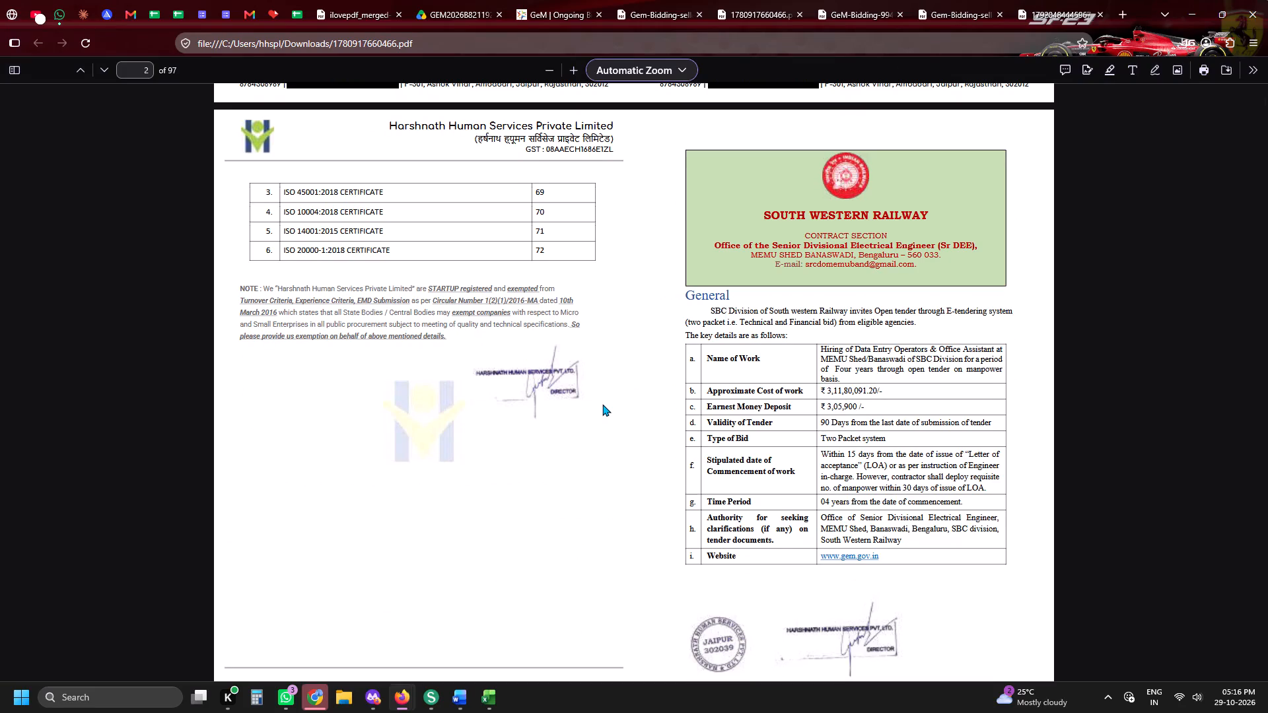
pyautogui.click(602, 404)
pyautogui.press('space')
pyautogui.press('space')
pyautogui.press('space')
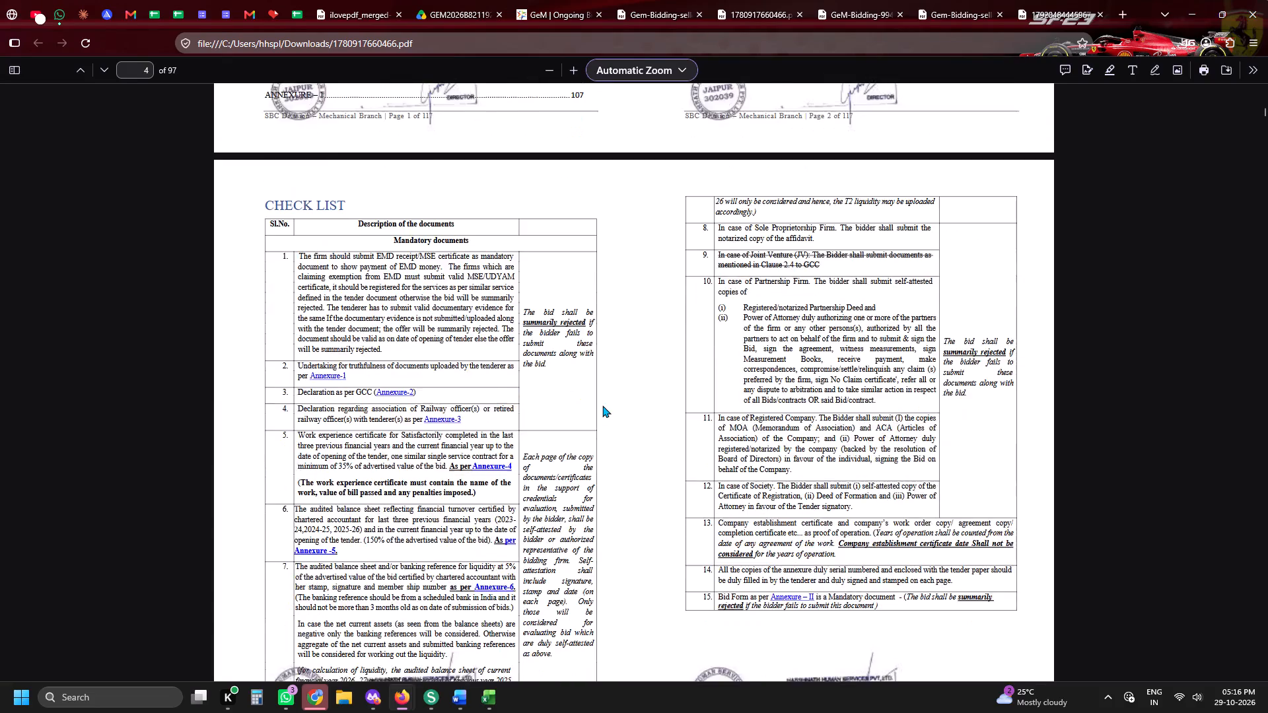
pyautogui.scroll(12, 602, 405)
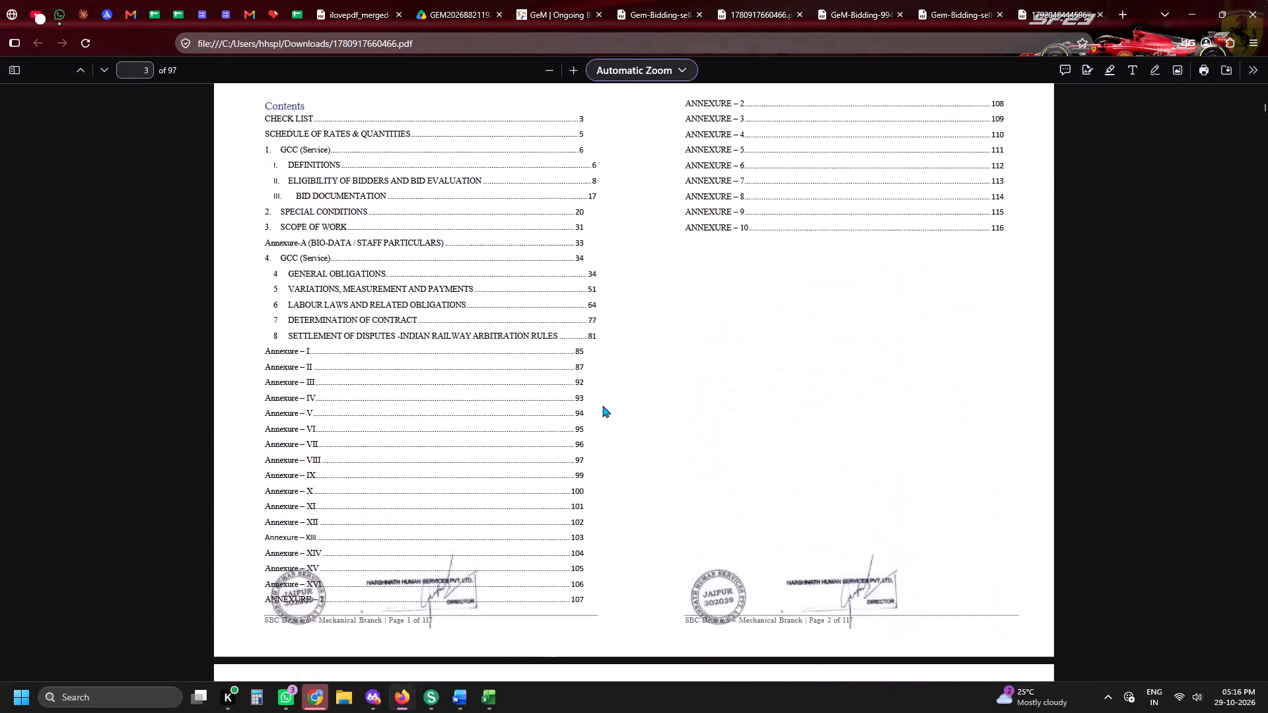
pyautogui.scroll(2, 602, 405)
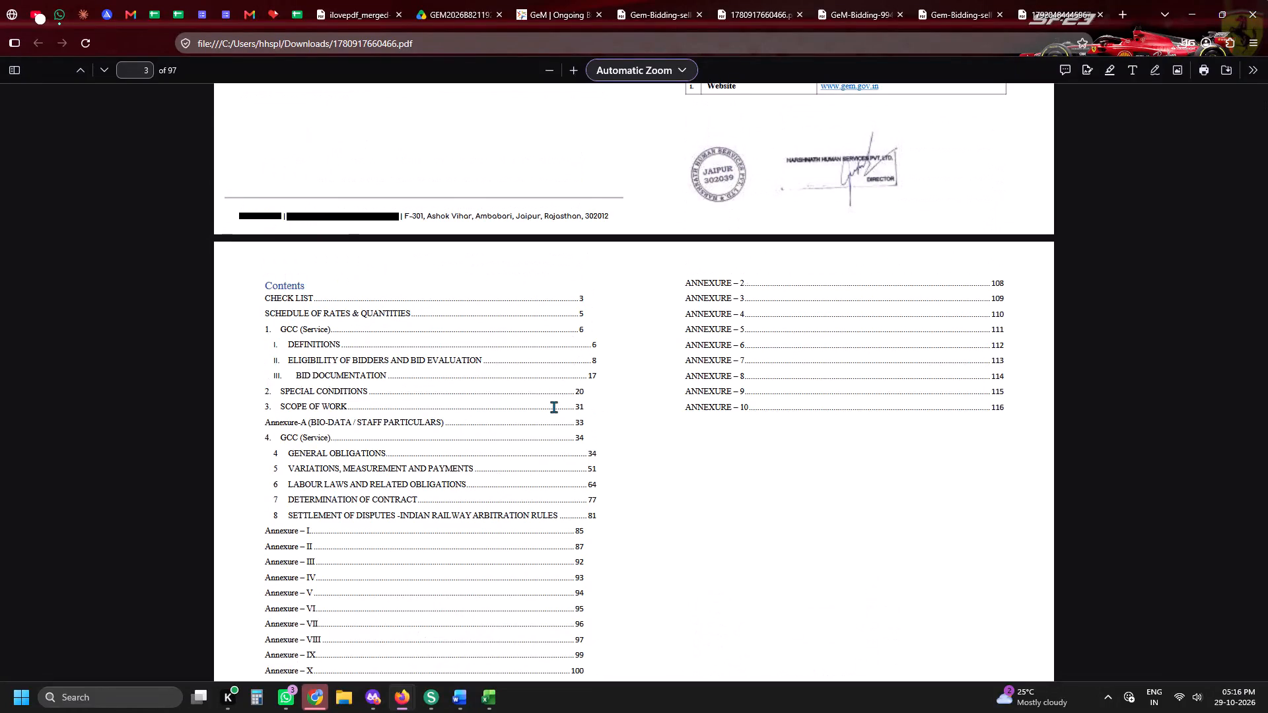
# Examine the ATC document from its contents through the GCC, special conditions, scope of work and labour-law clauses for Annexure-1 and Annexure-2 requirements.
pyautogui.scroll(-20, 554, 424)
pyautogui.scroll(-6, 554, 424)
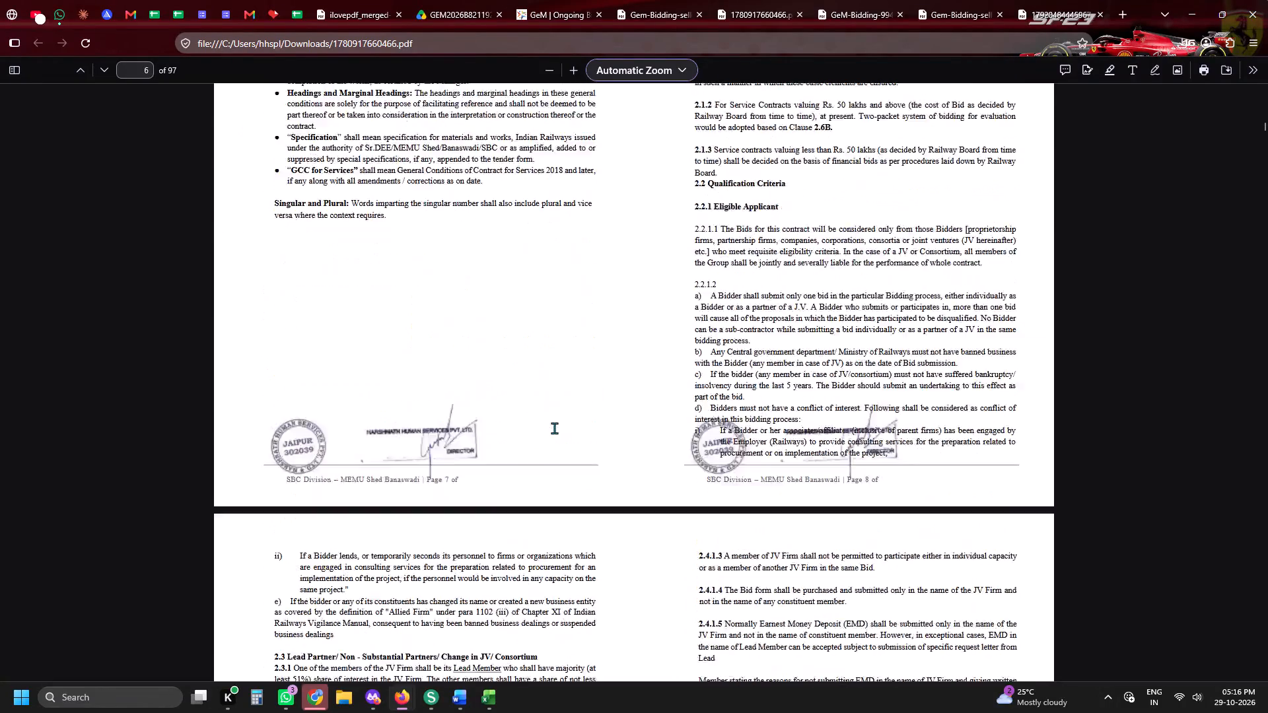
pyautogui.scroll(-16, 554, 428)
pyautogui.scroll(-16, 554, 428)
pyautogui.scroll(-8, 554, 428)
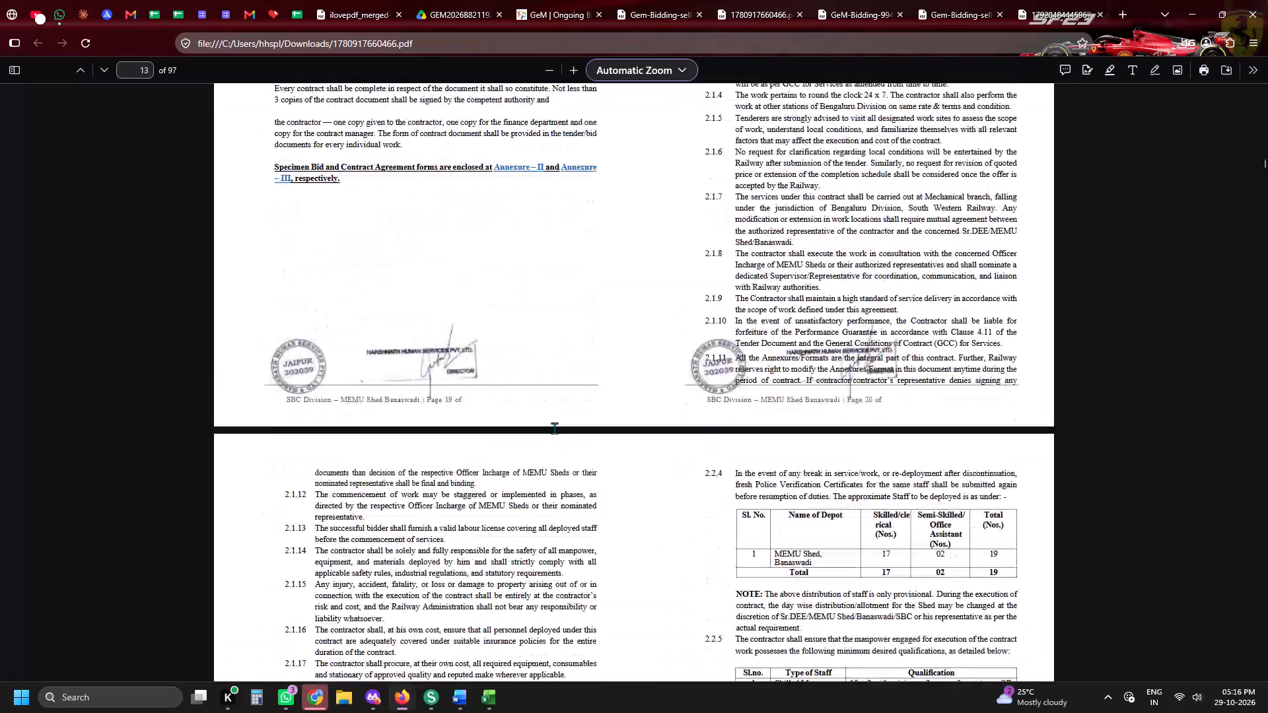
pyautogui.scroll(-16, 554, 428)
pyautogui.scroll(-16, 554, 428)
pyautogui.scroll(-7, 554, 428)
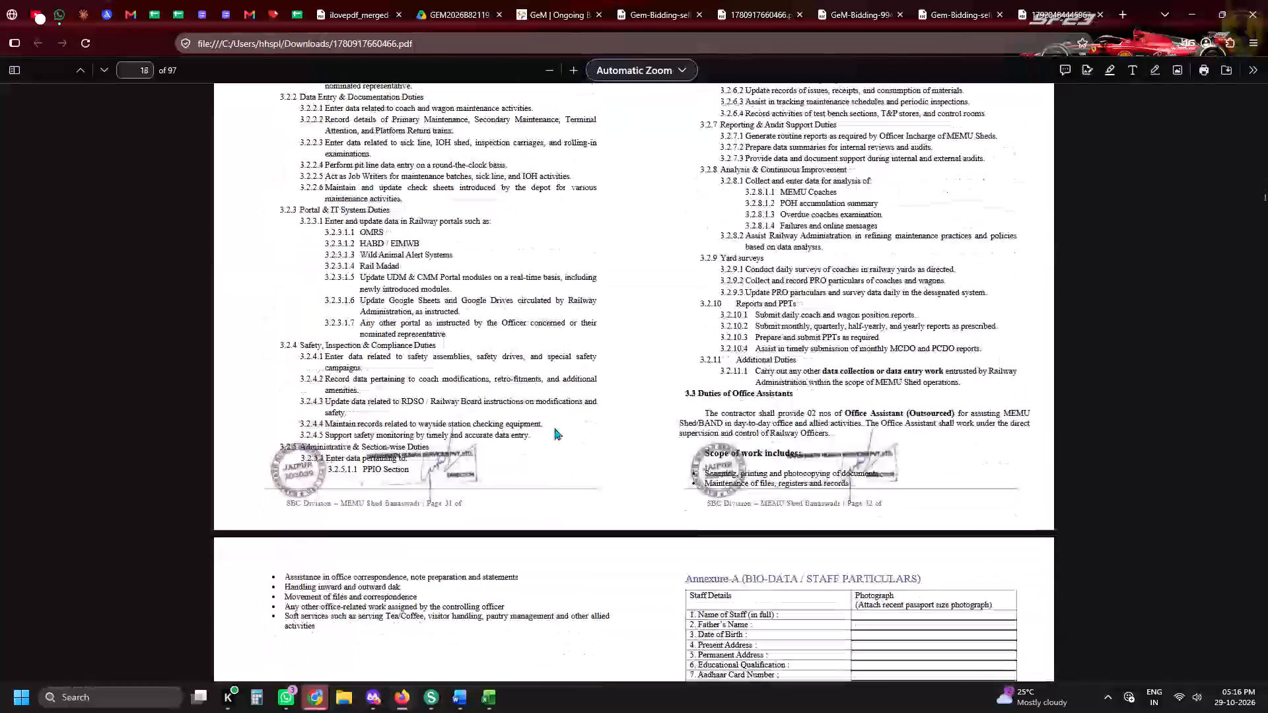
pyautogui.scroll(-15, 554, 428)
pyautogui.scroll(11, 554, 428)
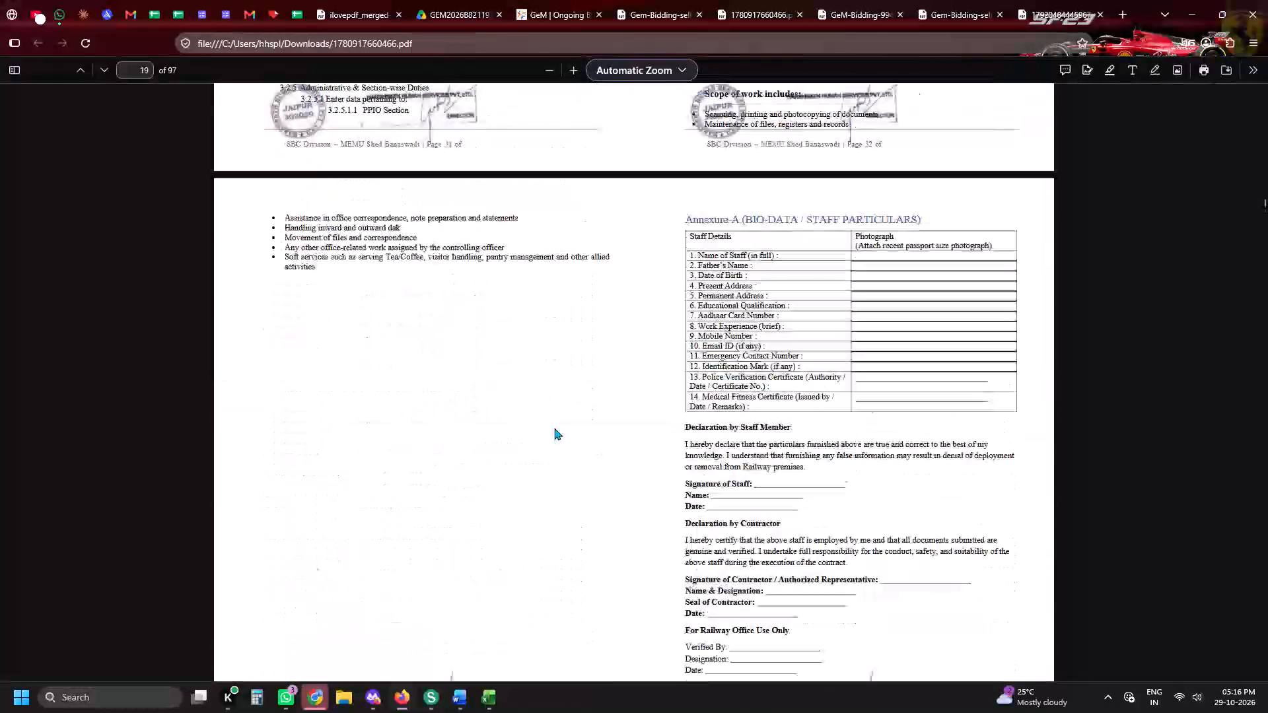
pyautogui.scroll(4, 554, 428)
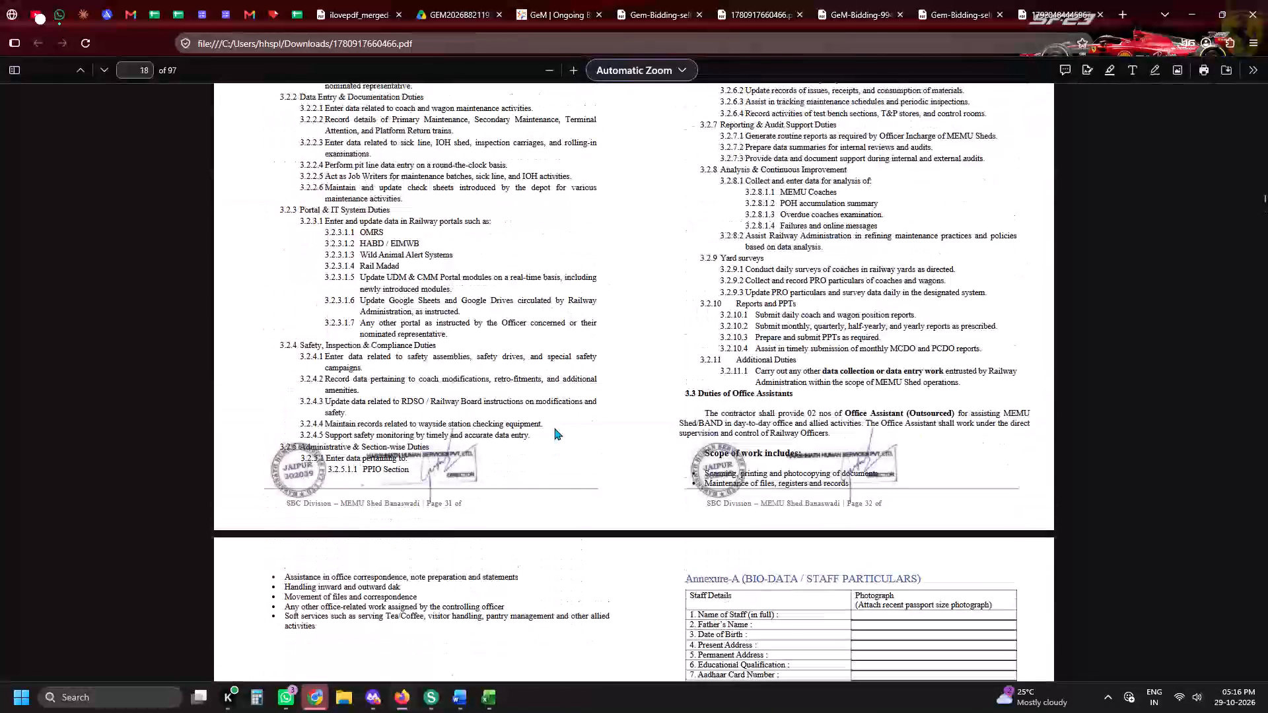
pyautogui.scroll(-14, 554, 428)
pyautogui.scroll(-16, 554, 428)
pyautogui.scroll(-8, 554, 428)
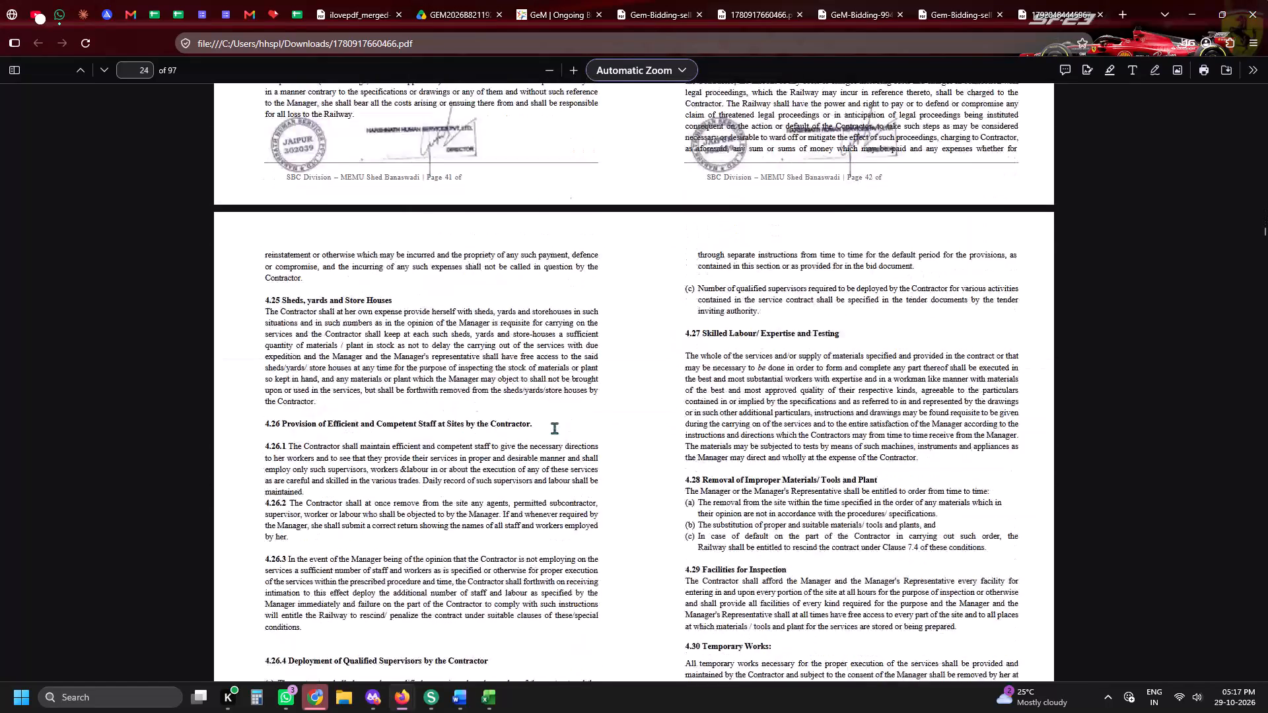
pyautogui.scroll(-15, 554, 428)
pyautogui.scroll(-17, 554, 428)
pyautogui.scroll(-9, 554, 428)
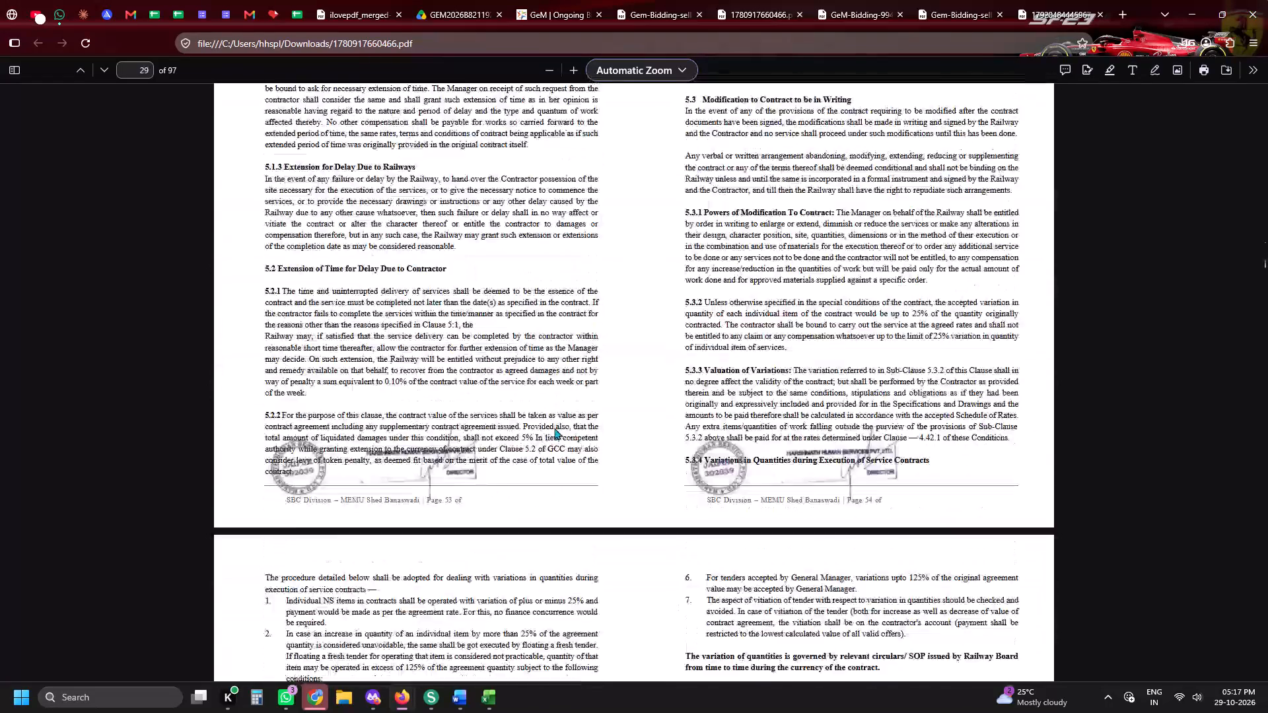
pyautogui.scroll(-16, 554, 428)
pyautogui.scroll(-16, 554, 428)
pyautogui.scroll(-8, 554, 428)
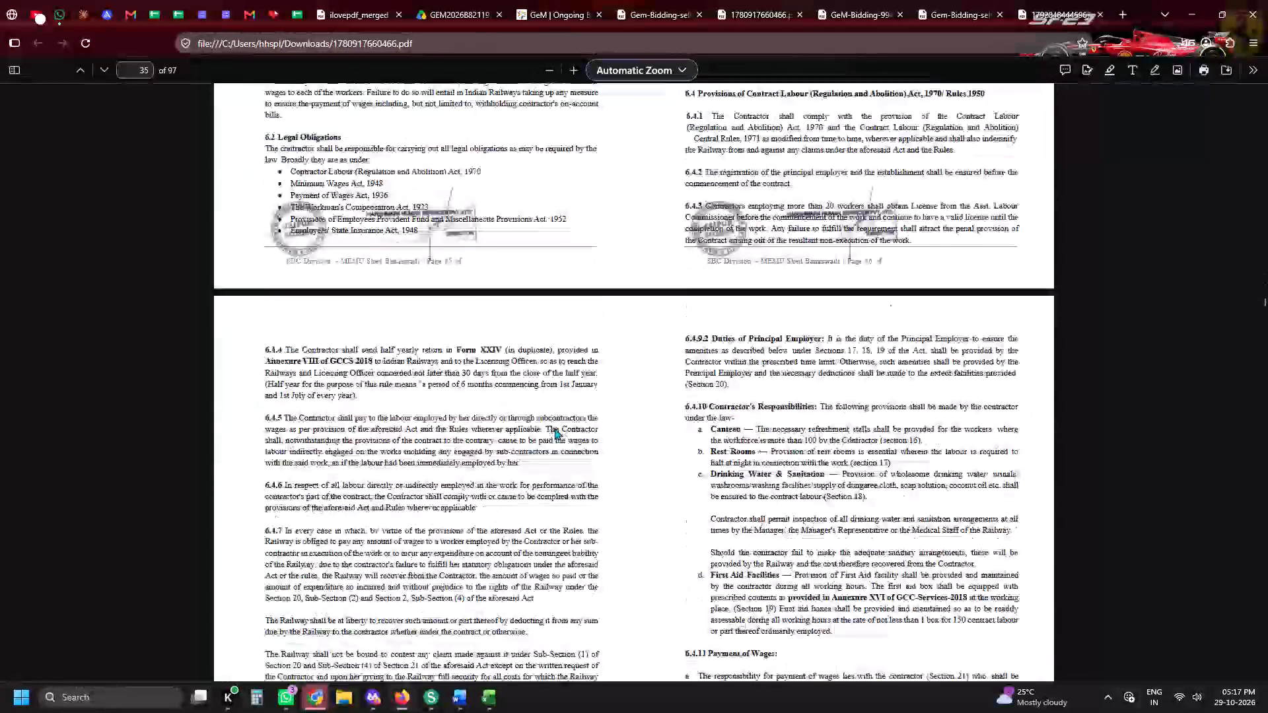
pyautogui.scroll(-17, 554, 428)
pyautogui.scroll(-16, 554, 428)
pyautogui.scroll(20, 554, 428)
pyautogui.scroll(4, 554, 428)
# Review the ATC clauses again, working back to the technical bid evaluation, bidder disqualification and Schedule of Rates sections for Annexure-1 and Annexure-2 references.
pyautogui.moveTo(554, 428); pyautogui.dragTo(561, 362, button='middle')
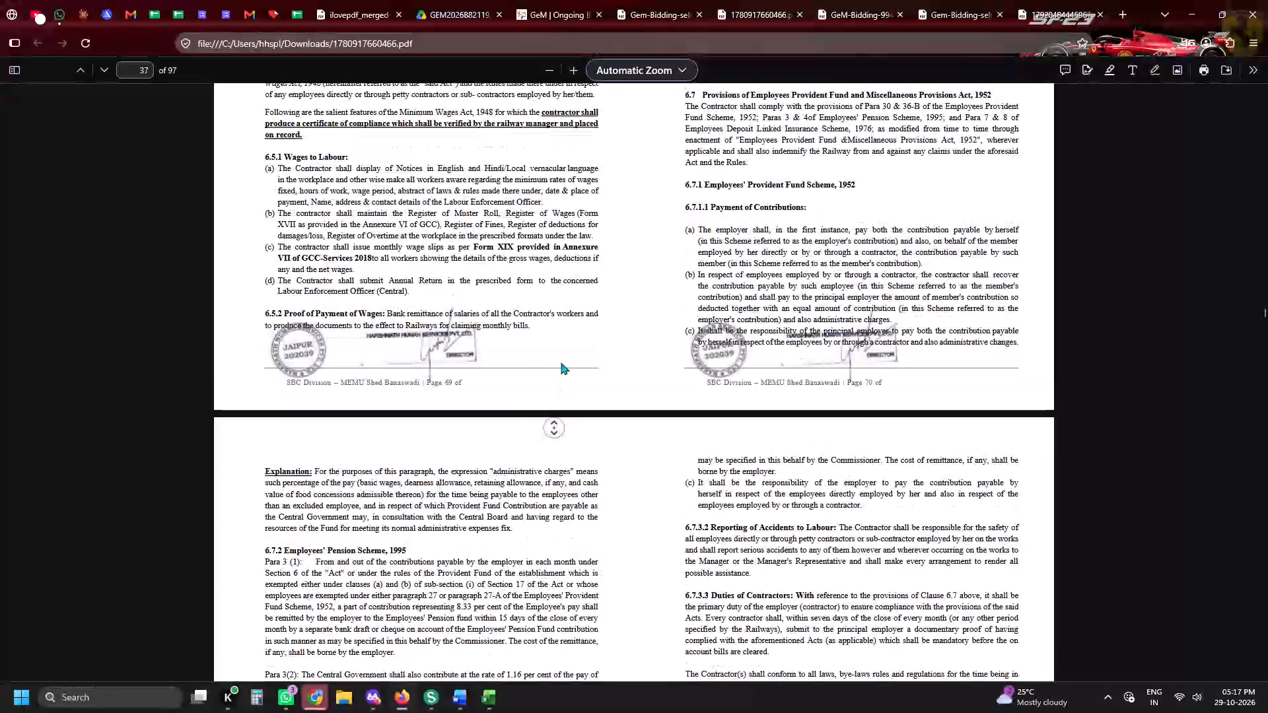
pyautogui.moveTo(561, 362); pyautogui.dragTo(616, 262, button='middle')
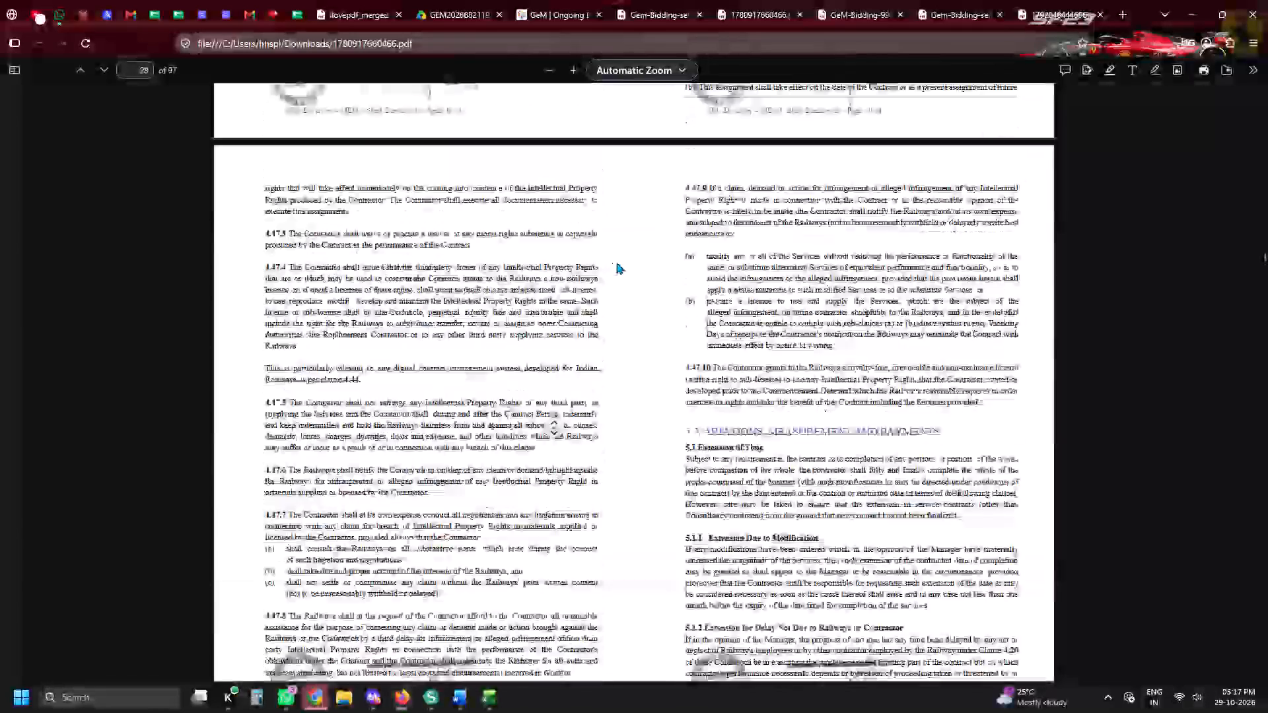
pyautogui.moveTo(616, 262); pyautogui.dragTo(637, 198, button='middle')
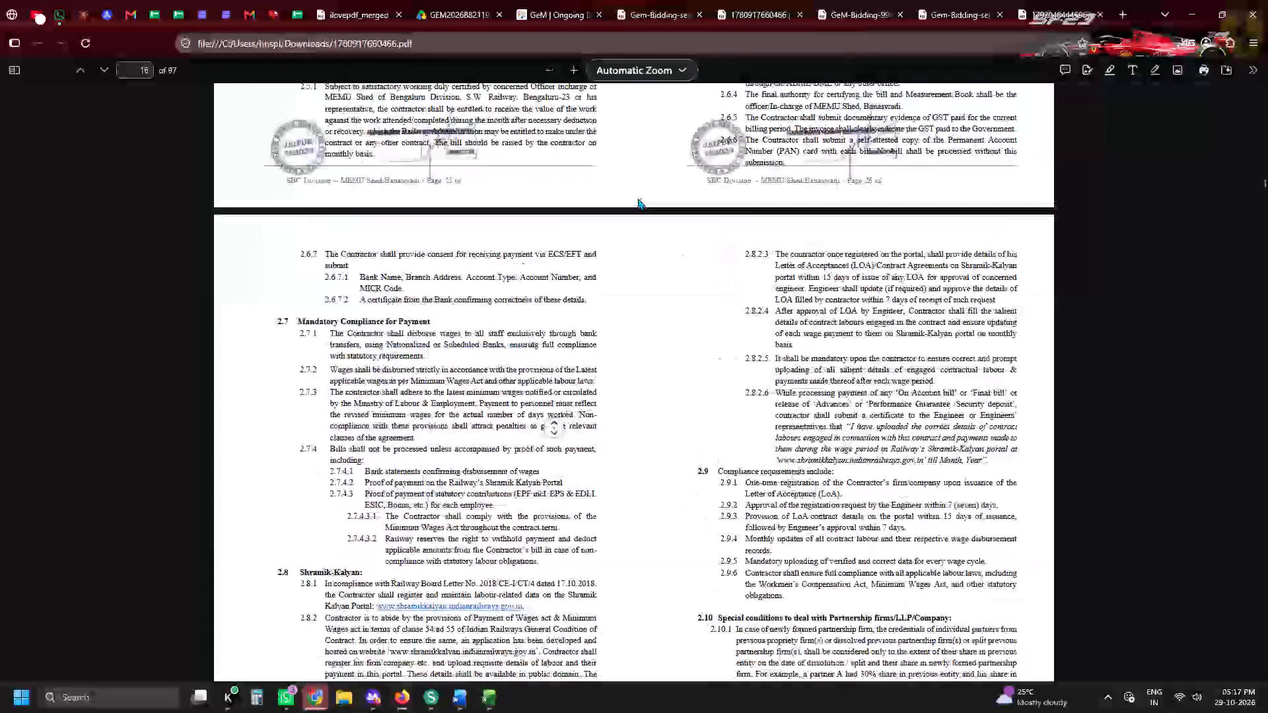
pyautogui.moveTo(637, 198); pyautogui.dragTo(656, 432, button='middle')
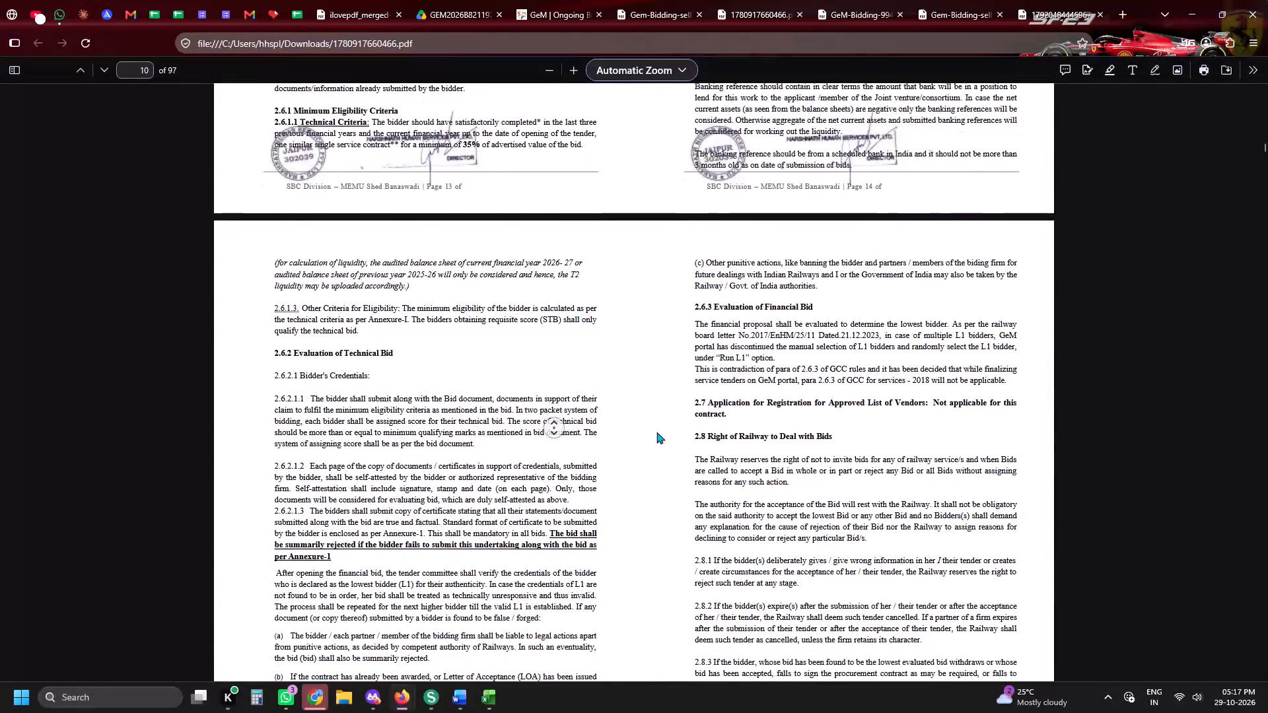
pyautogui.moveTo(656, 432); pyautogui.dragTo(668, 459, button='middle')
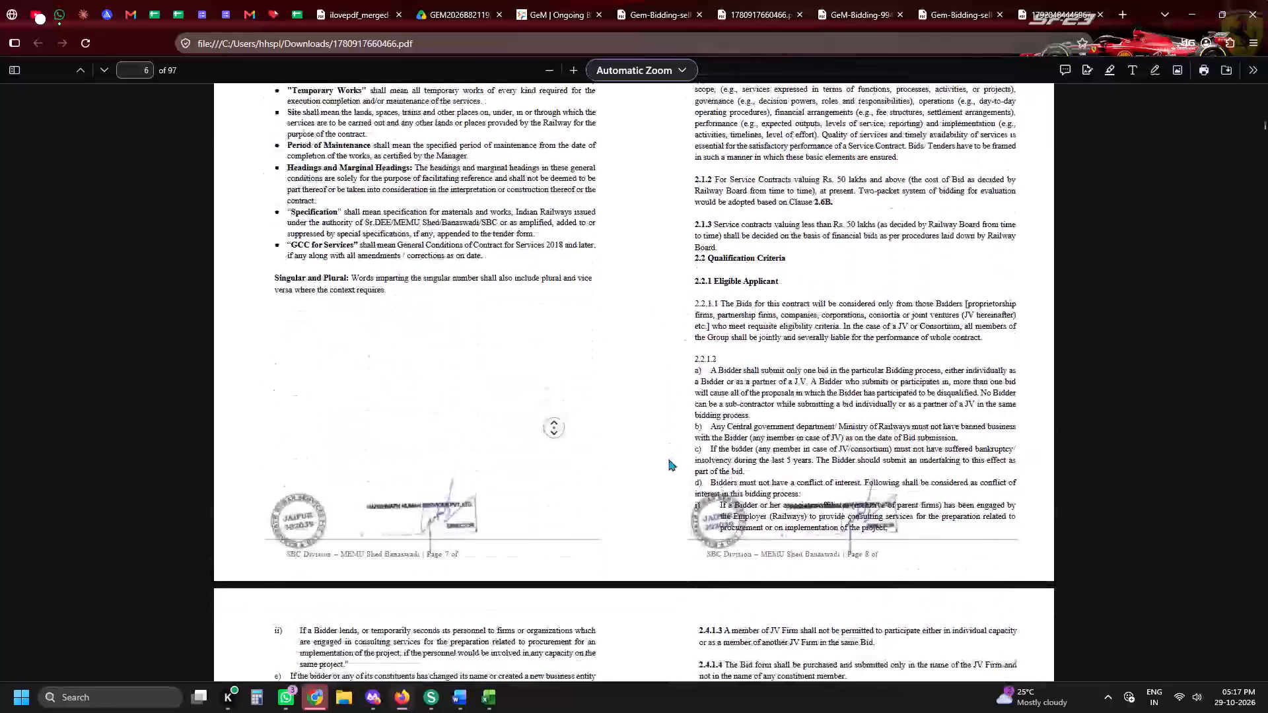
pyautogui.moveTo(668, 459); pyautogui.dragTo(663, 557, button='middle')
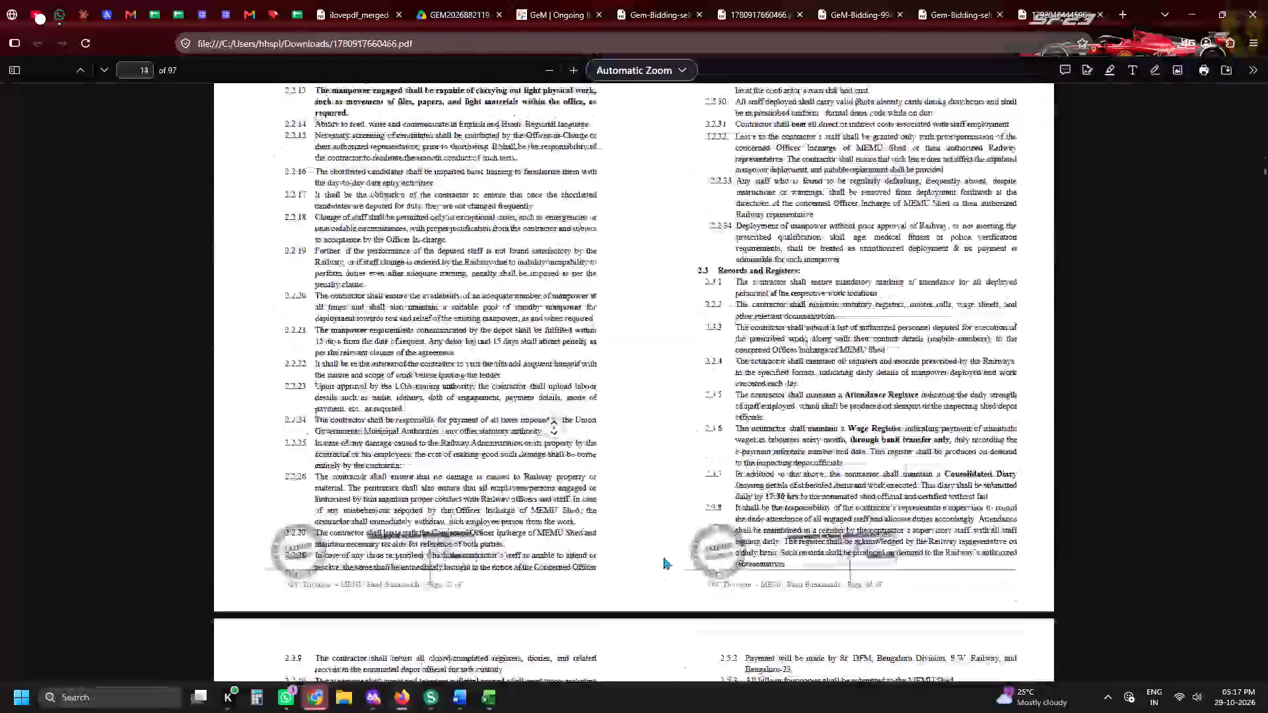
pyautogui.moveTo(663, 557); pyautogui.dragTo(675, 386, button='middle')
pyautogui.scroll(2, 675, 407)
pyautogui.middleClick(629, 343)
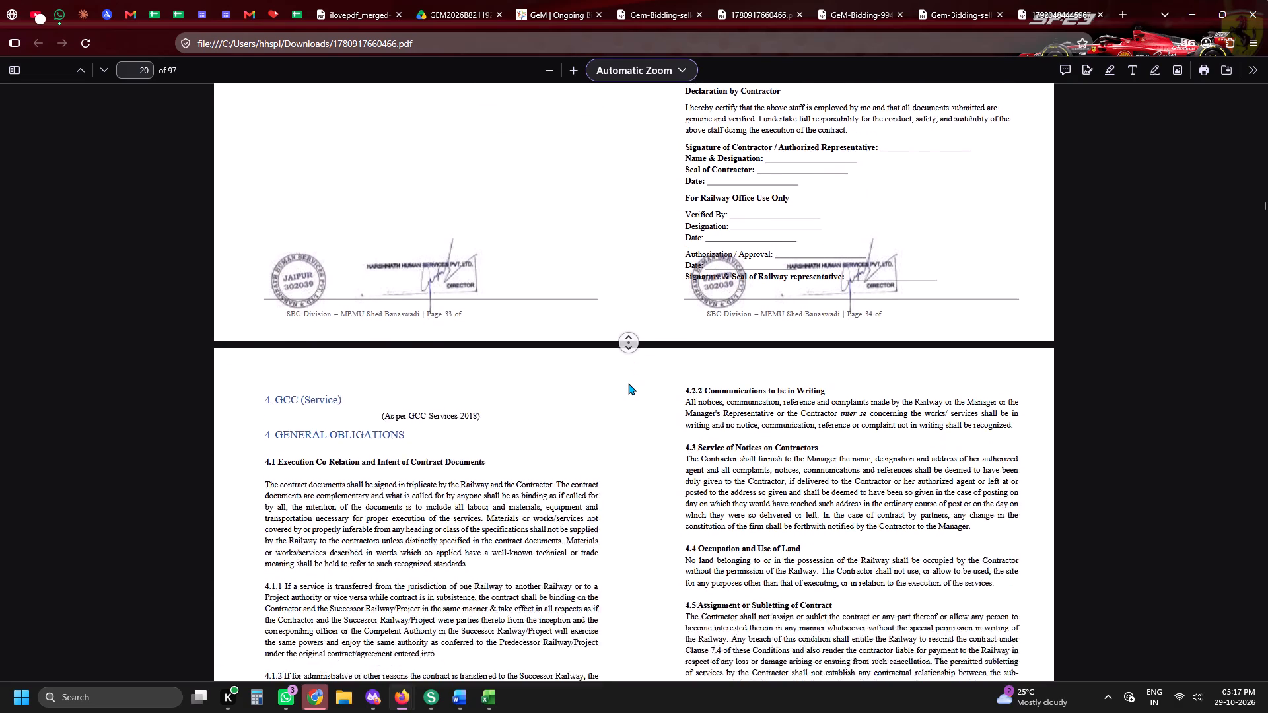
pyautogui.middleClick(628, 383)
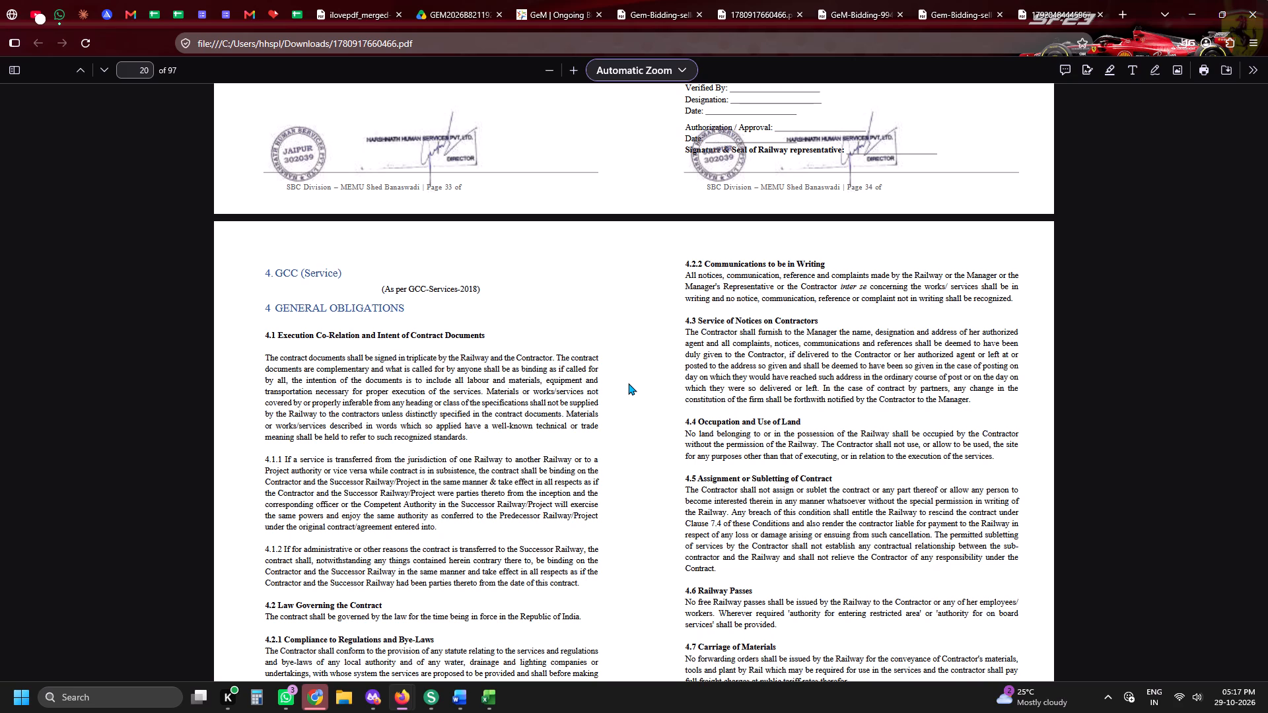
pyautogui.scroll(2, 628, 383)
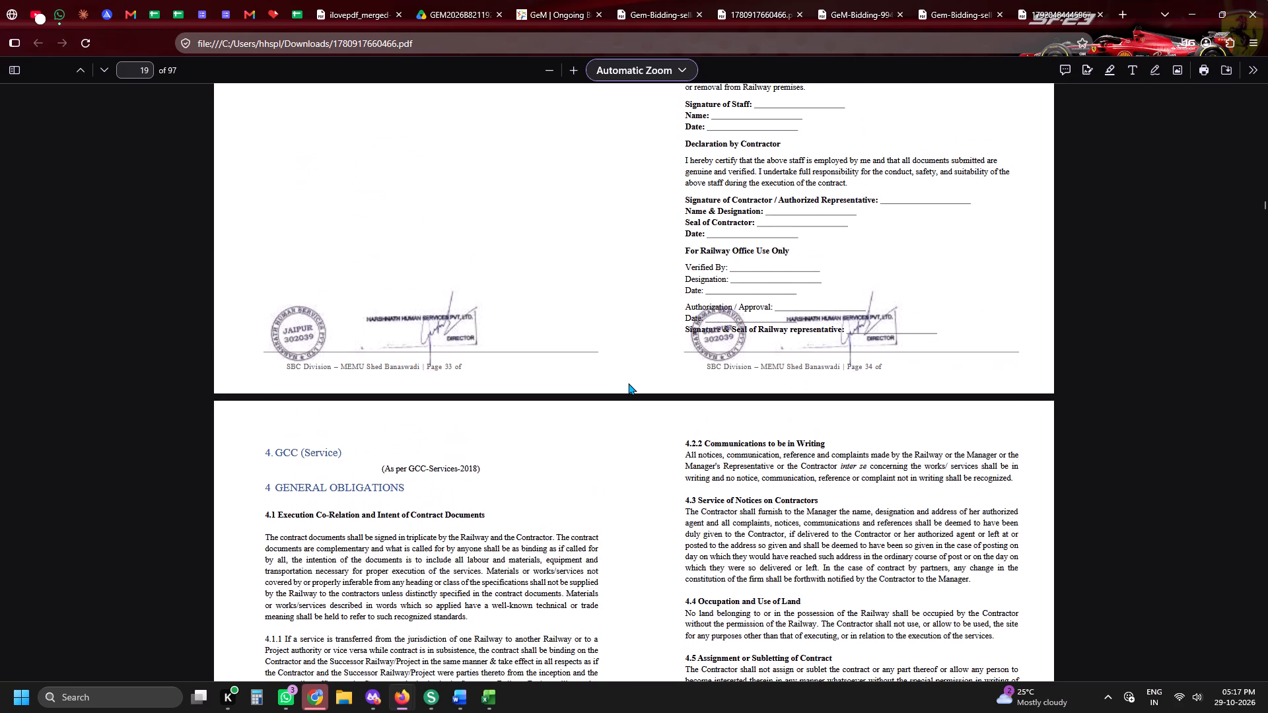
pyautogui.scroll(18, 628, 383)
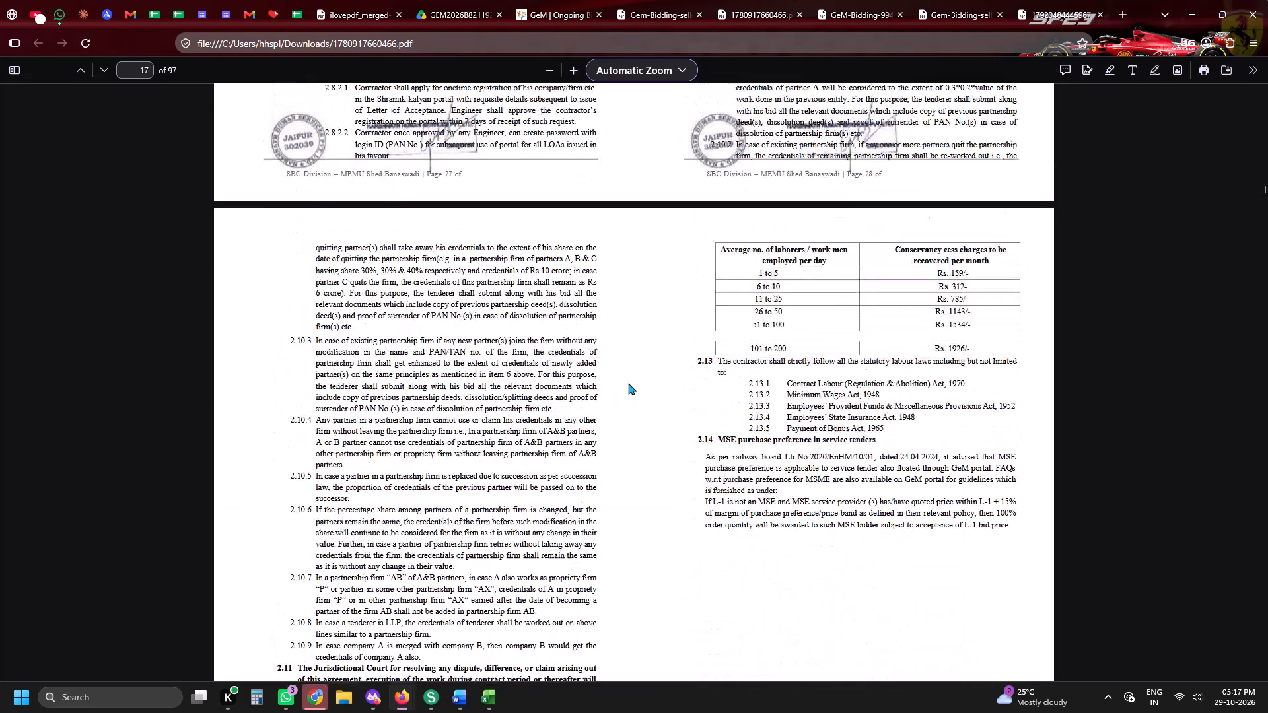
pyautogui.scroll(19, 628, 383)
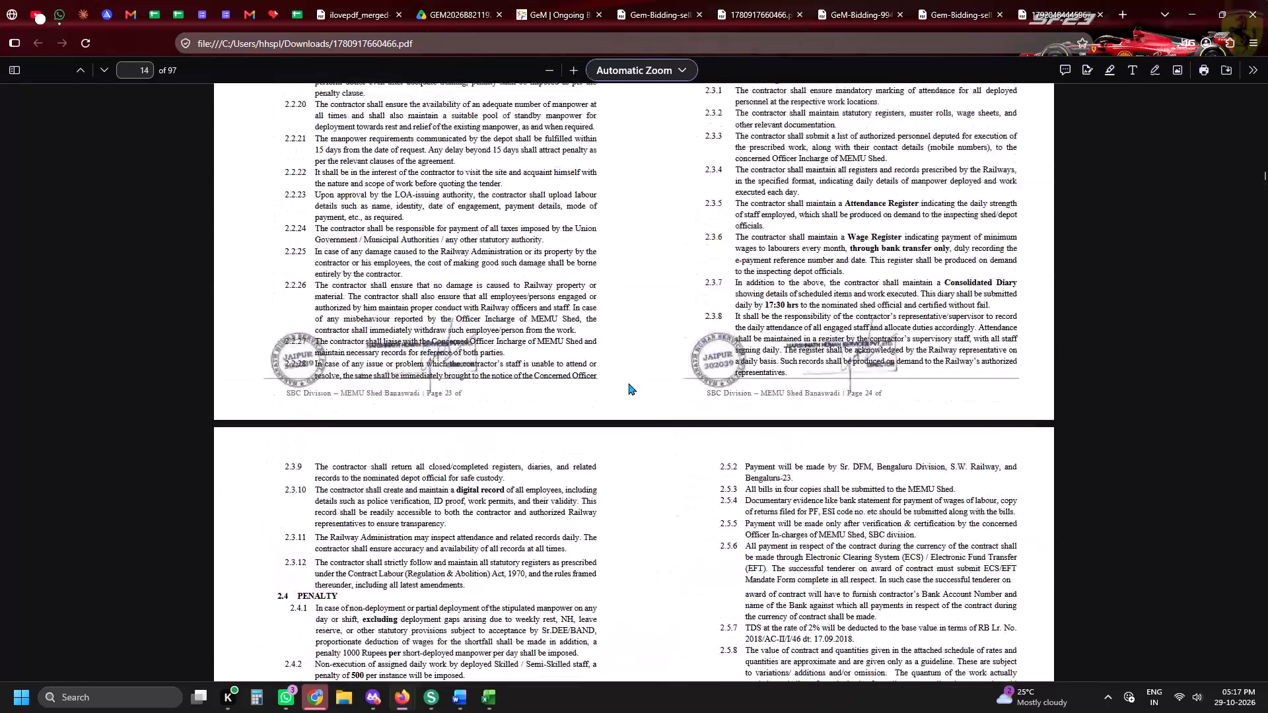
pyautogui.scroll(6, 628, 383)
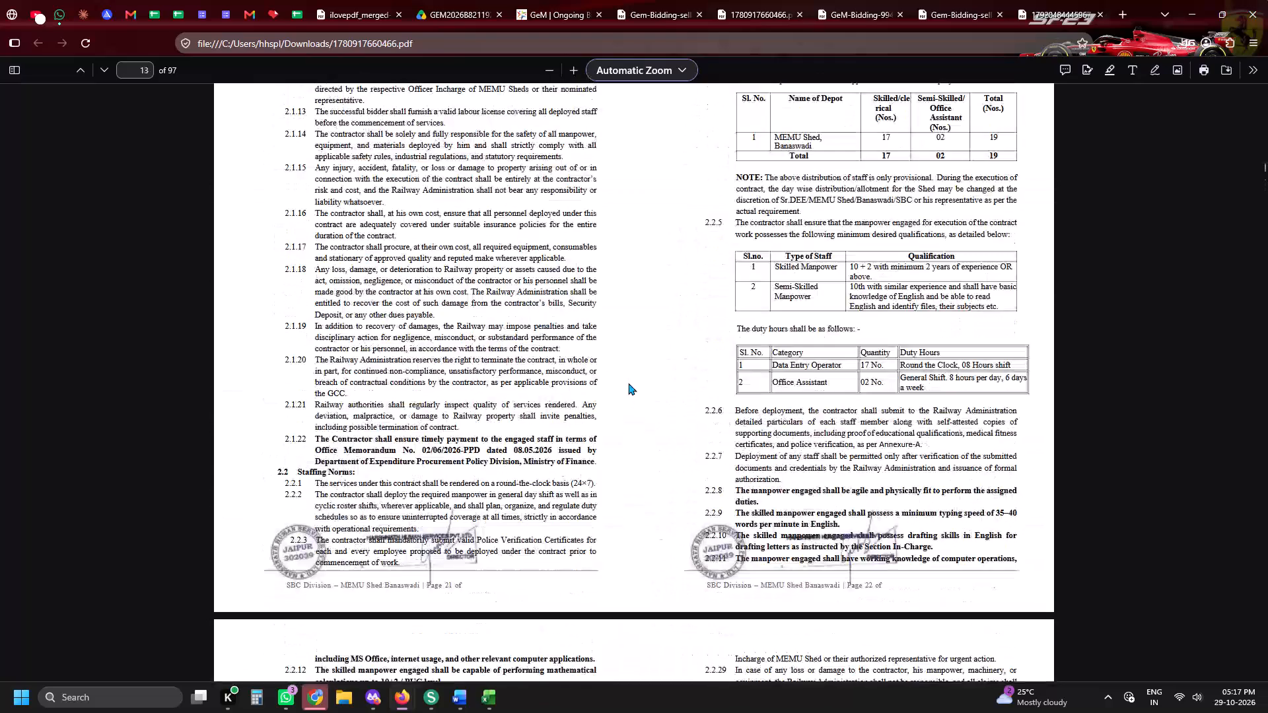
pyautogui.scroll(5, 628, 383)
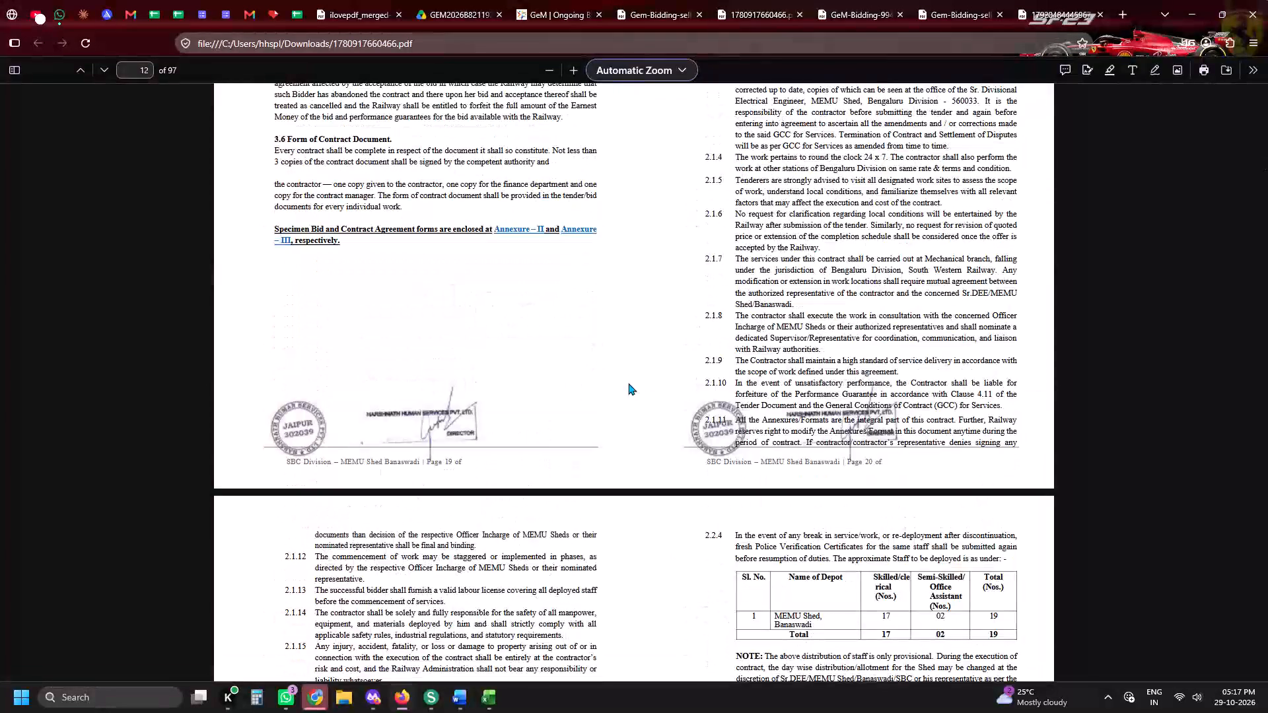
pyautogui.scroll(7, 628, 383)
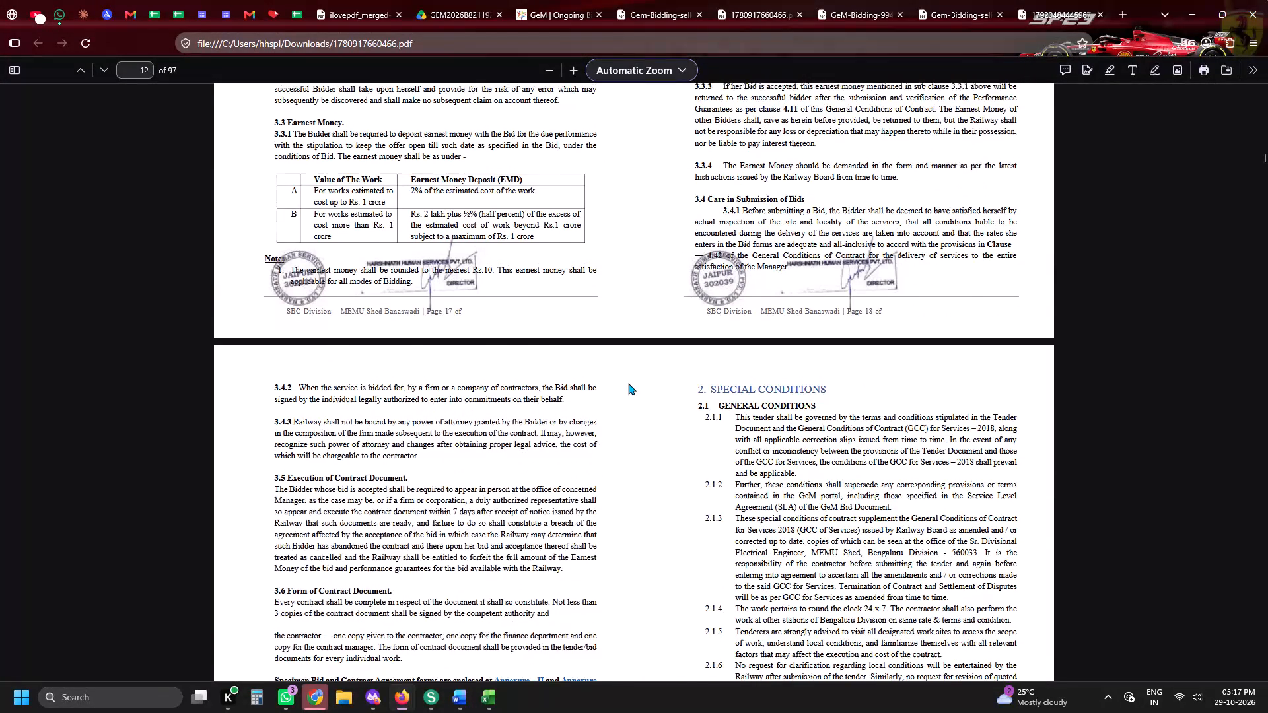
pyautogui.scroll(11, 628, 383)
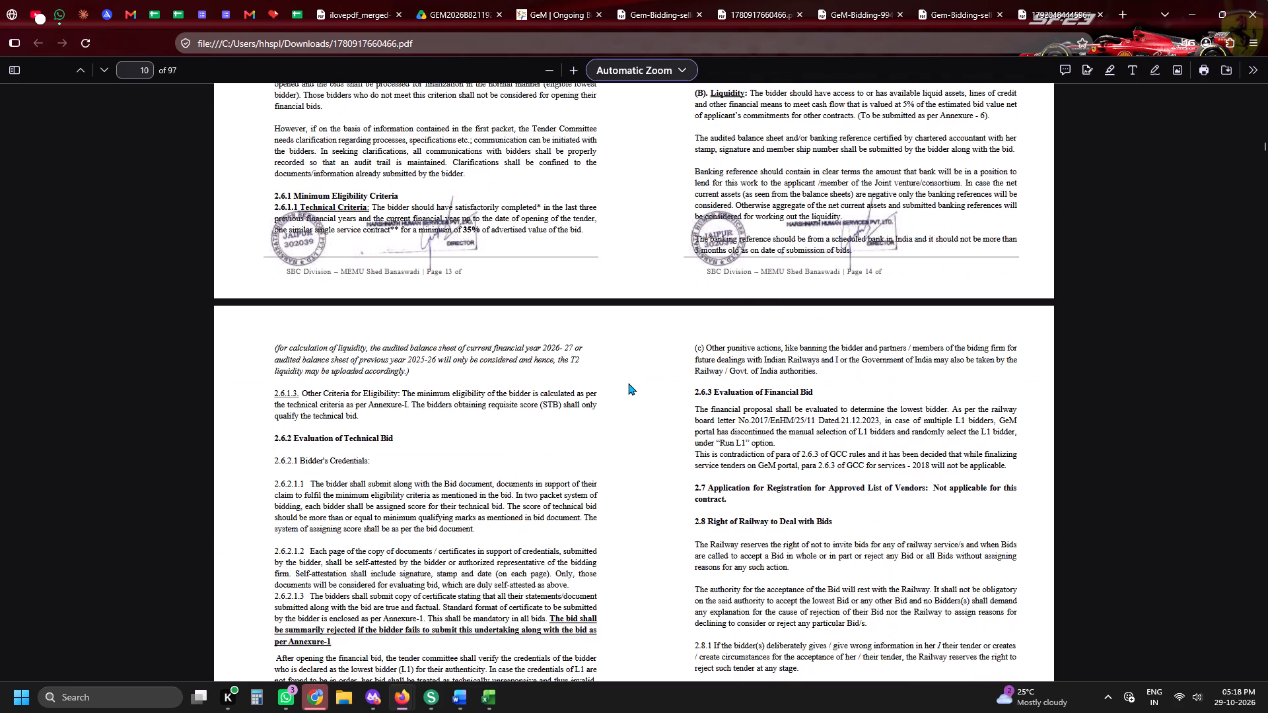
pyautogui.scroll(10, 628, 383)
pyautogui.scroll(-1, 628, 383)
pyautogui.scroll(3, 628, 383)
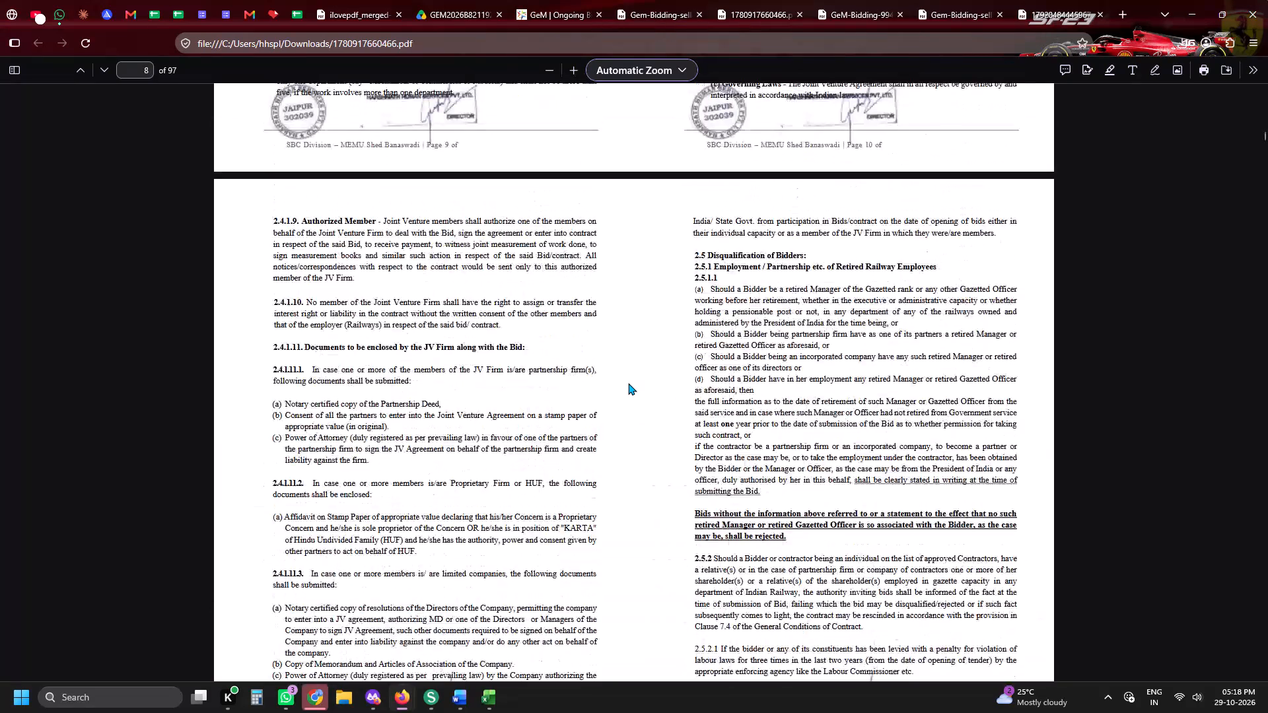
pyautogui.scroll(17, 628, 383)
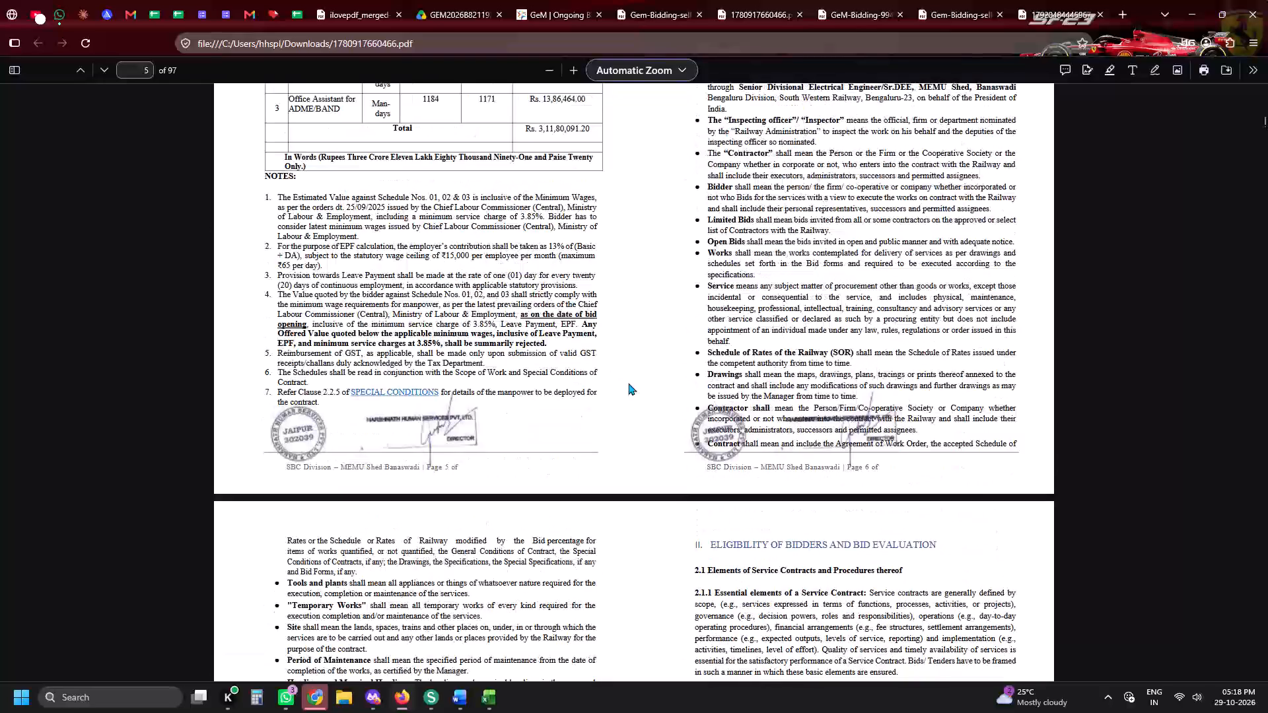
pyautogui.scroll(4, 628, 383)
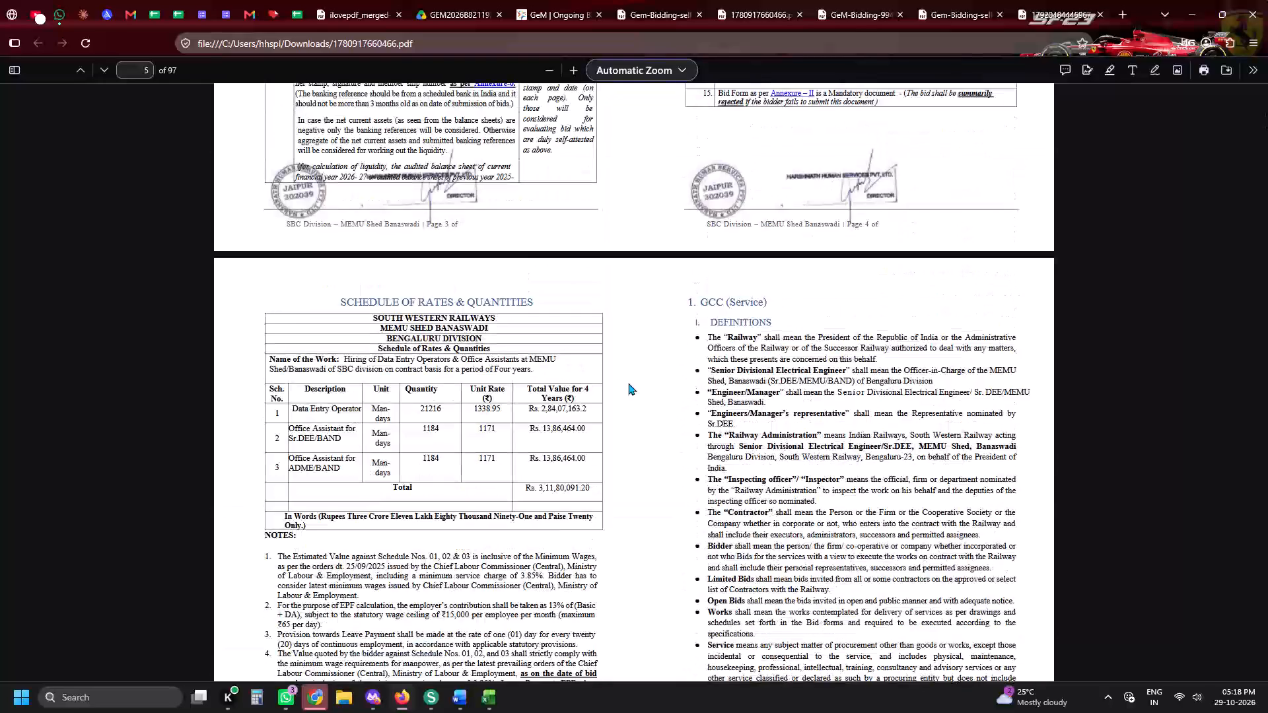
# Open the representation form for GEM/2026/B/7555254 and copy "Undertaking for truthfulness of documents as per Annexure -1" from the disqualification comment.
pyautogui.click(554, 0)
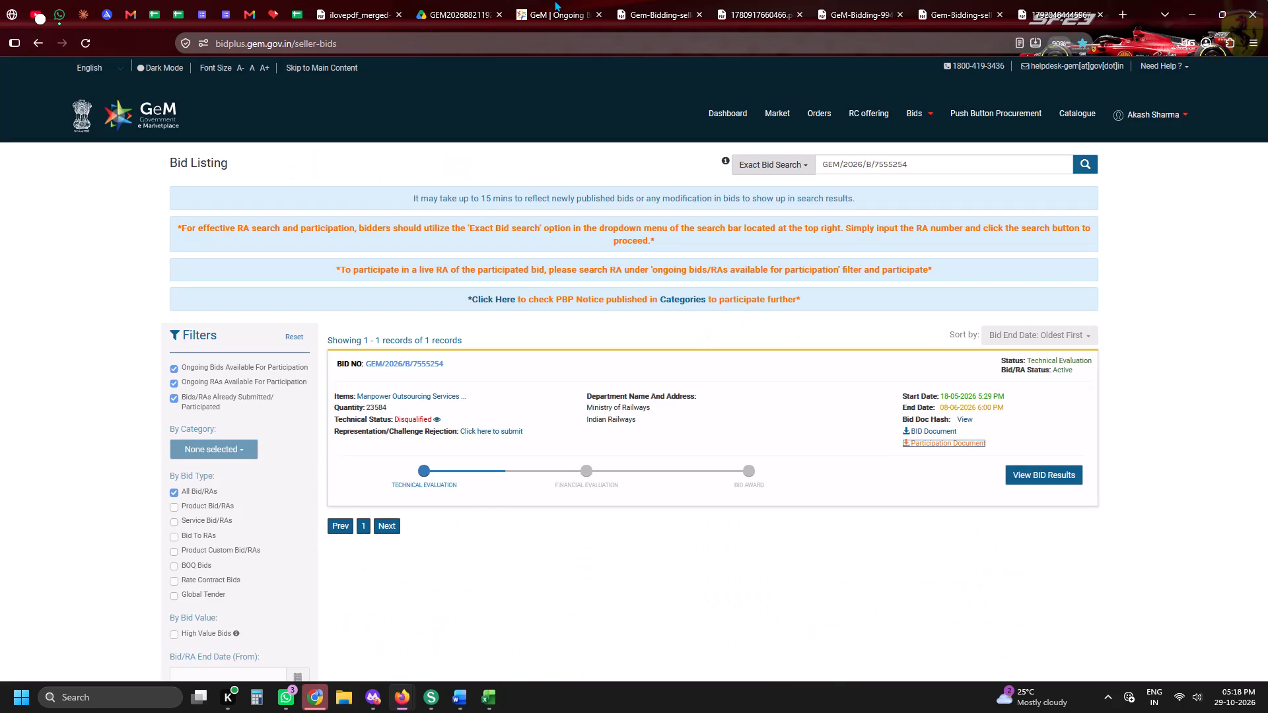
pyautogui.click(483, 428)
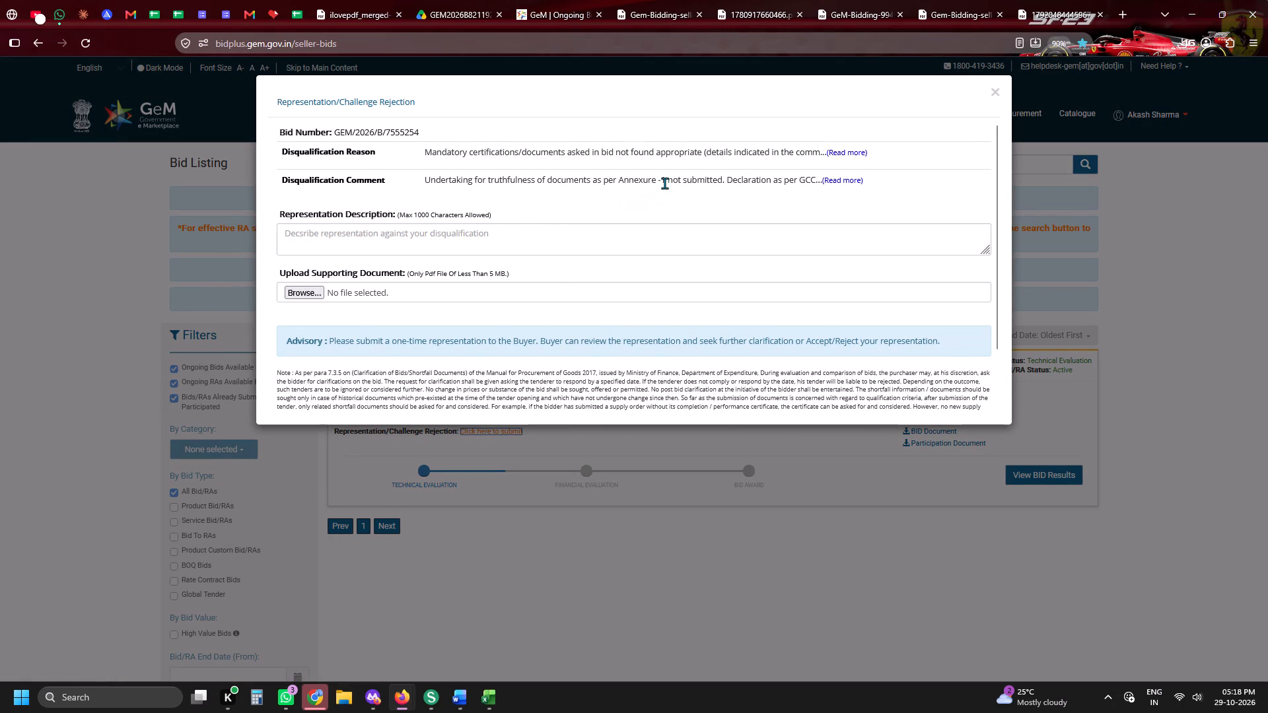
pyautogui.moveTo(664, 183); pyautogui.dragTo(460, 188)
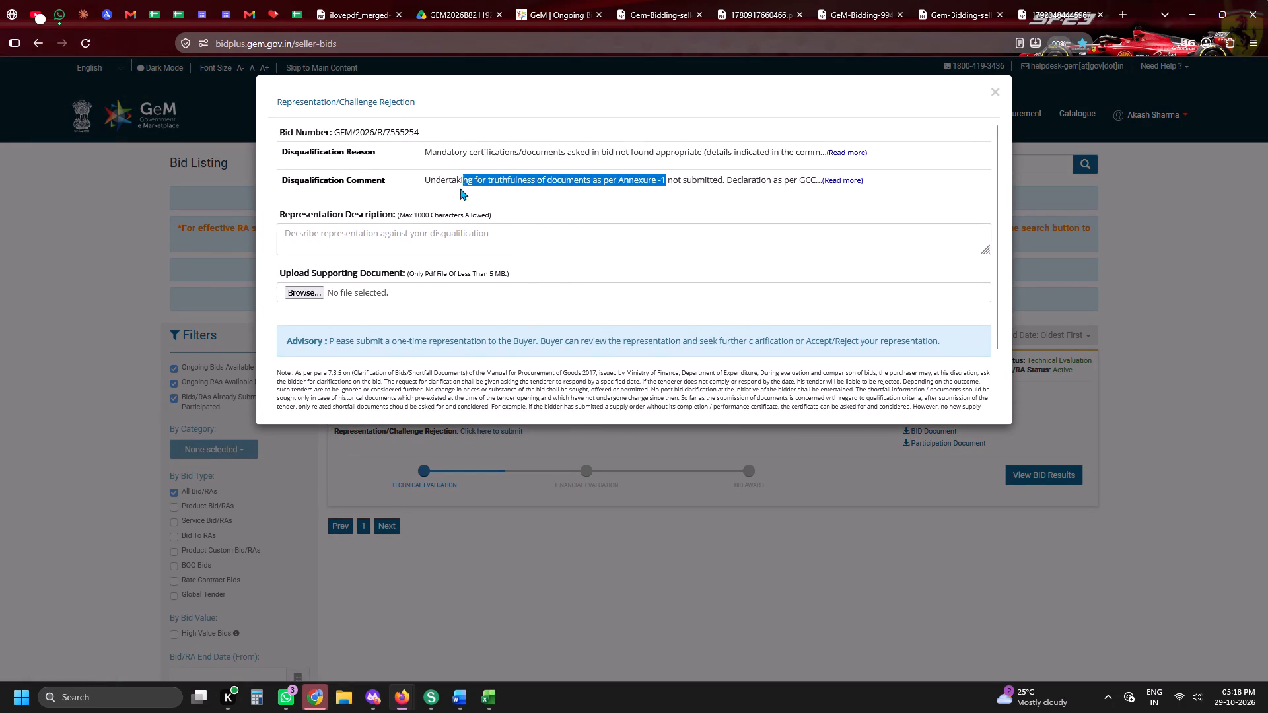
pyautogui.moveTo(460, 188); pyautogui.dragTo(418, 192)
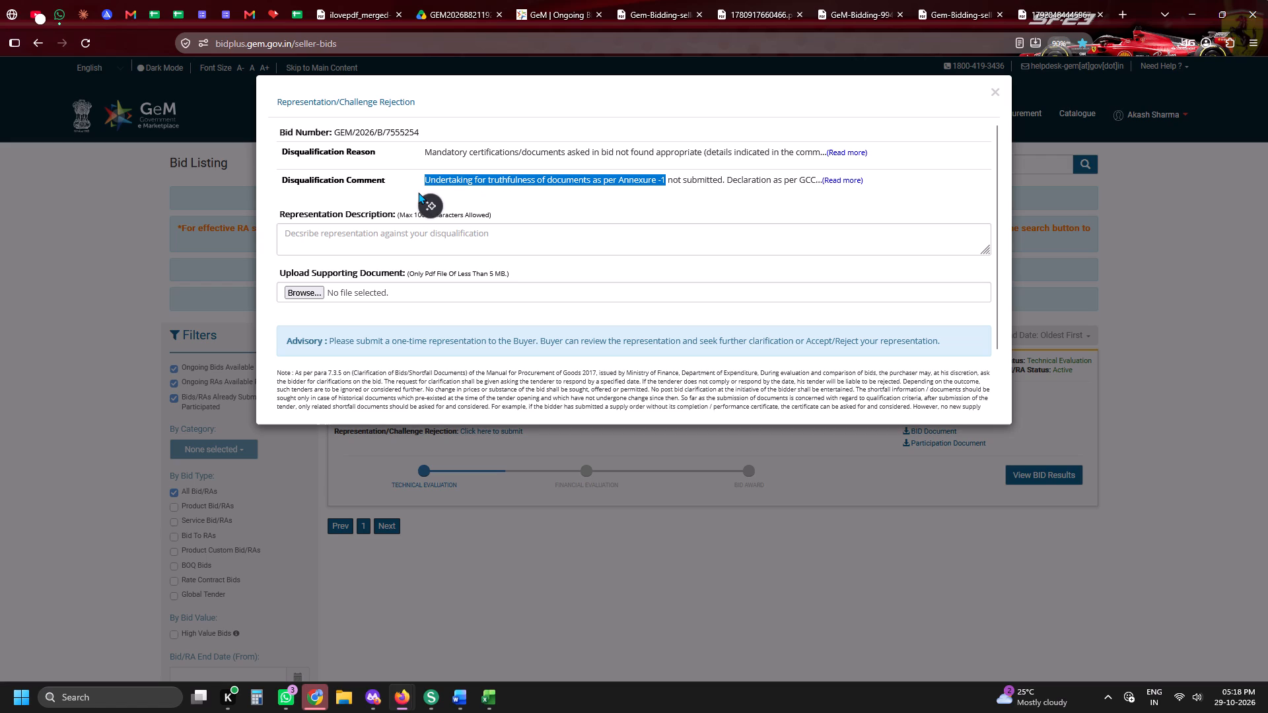
pyautogui.hotkey('ctrl', 'c')
pyautogui.hotkey('ctrl', 'c')
pyautogui.hotkey('ctrl', 'c')
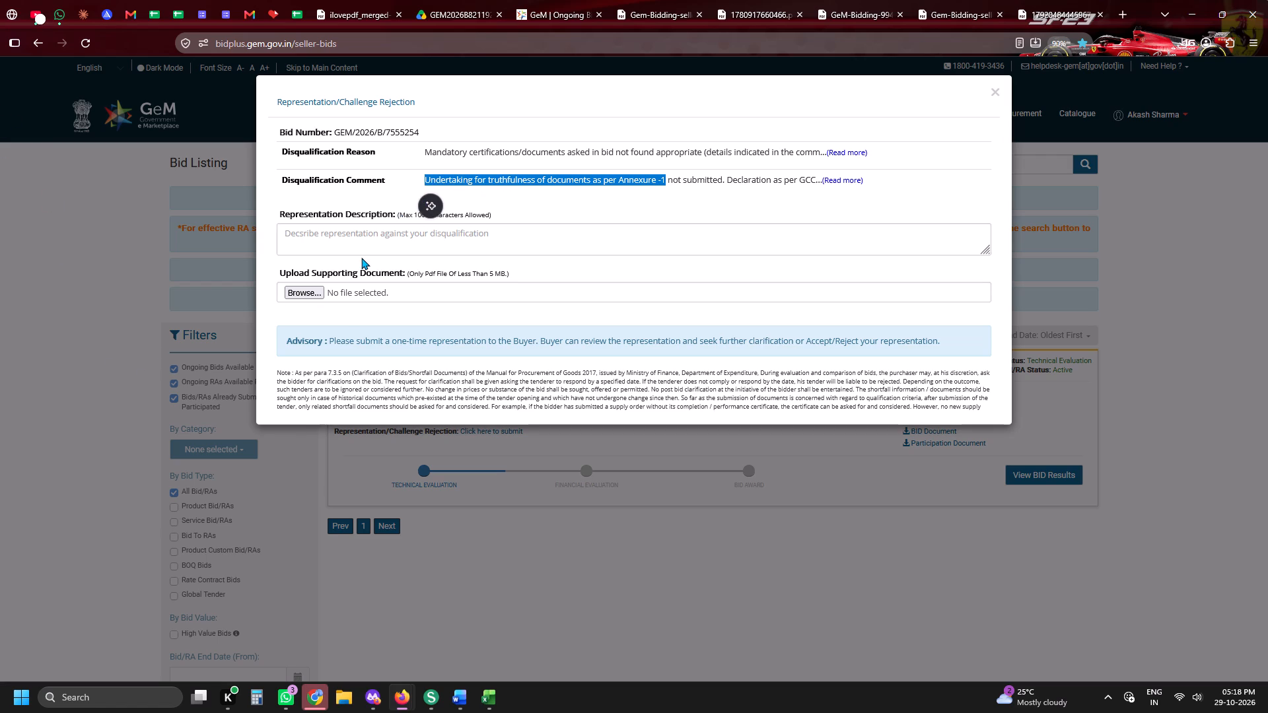
# Expand the disqualification comment to read its full text.
pyautogui.click(833, 184)
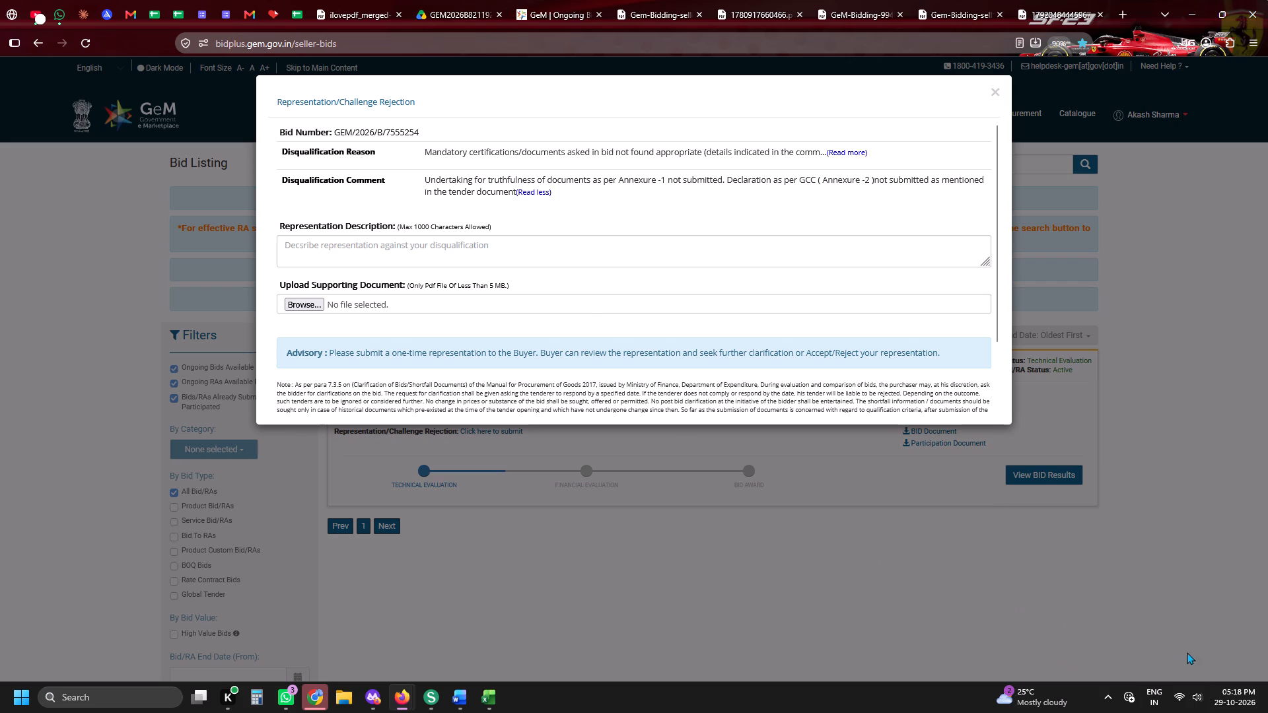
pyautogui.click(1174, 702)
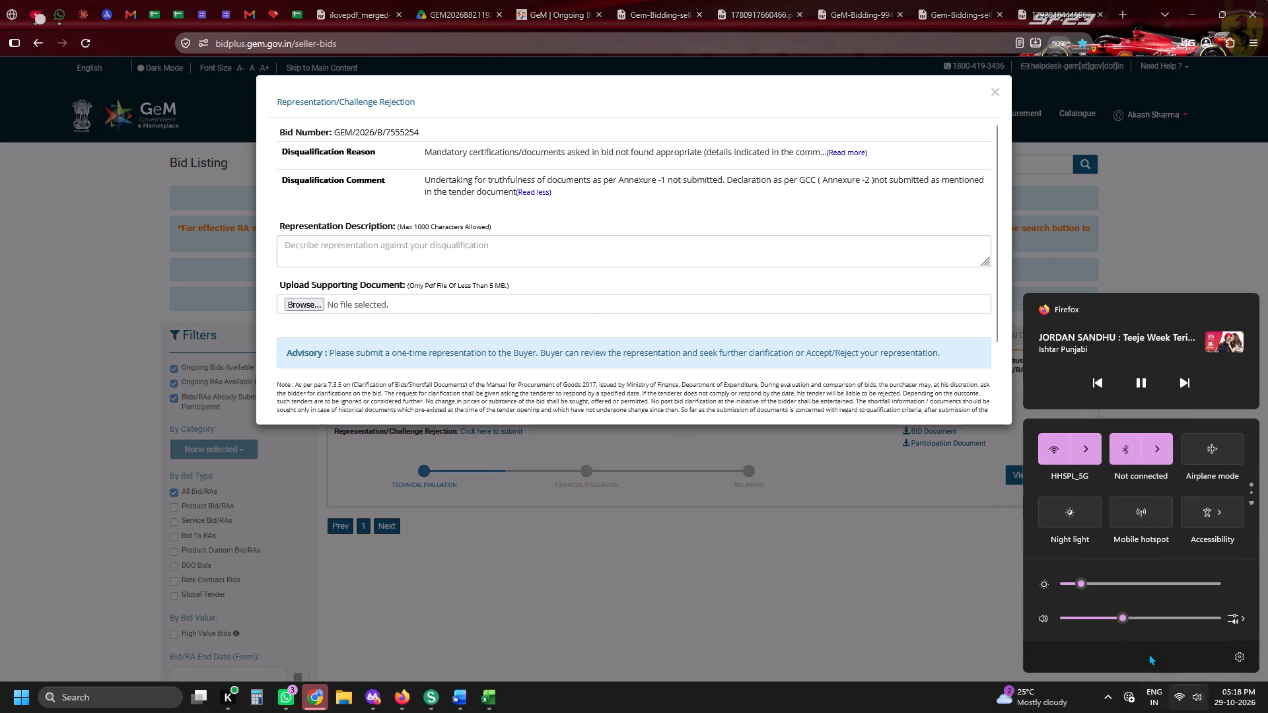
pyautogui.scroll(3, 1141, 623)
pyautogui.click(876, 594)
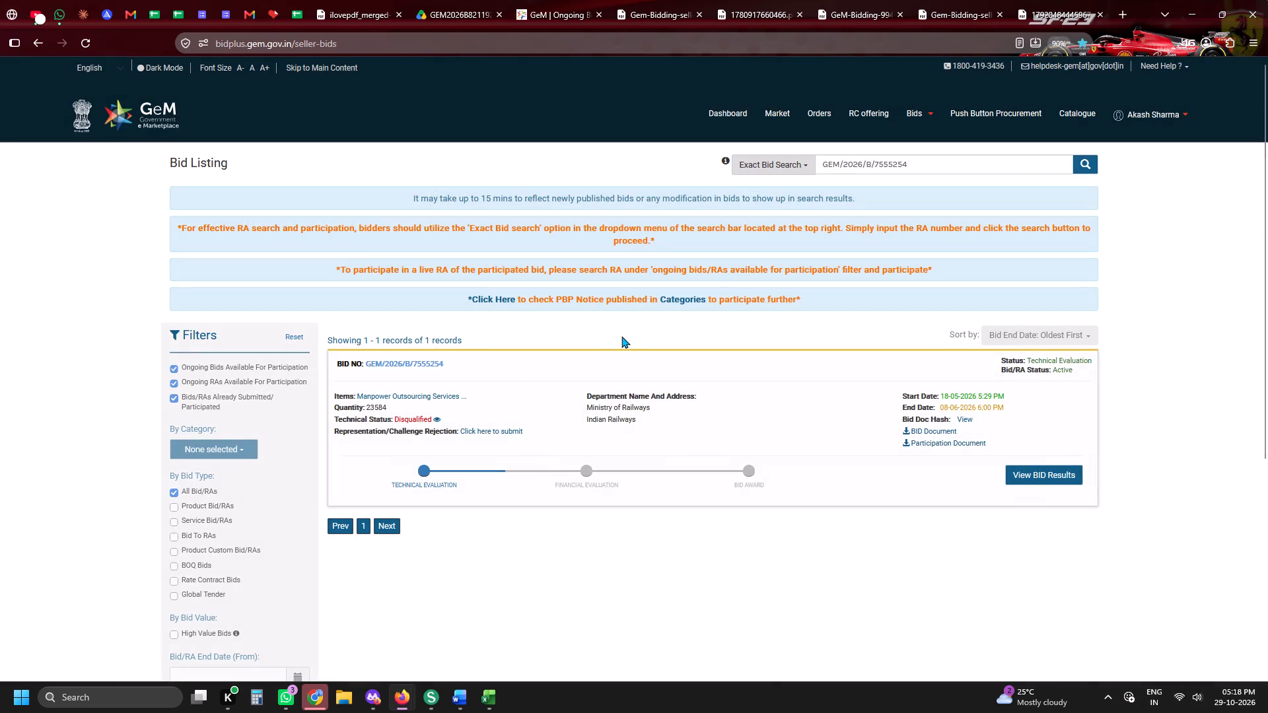
# Open the representation form for GEM/2026/B/7555254 to check the disqualification reason and comment.
pyautogui.click(508, 434)
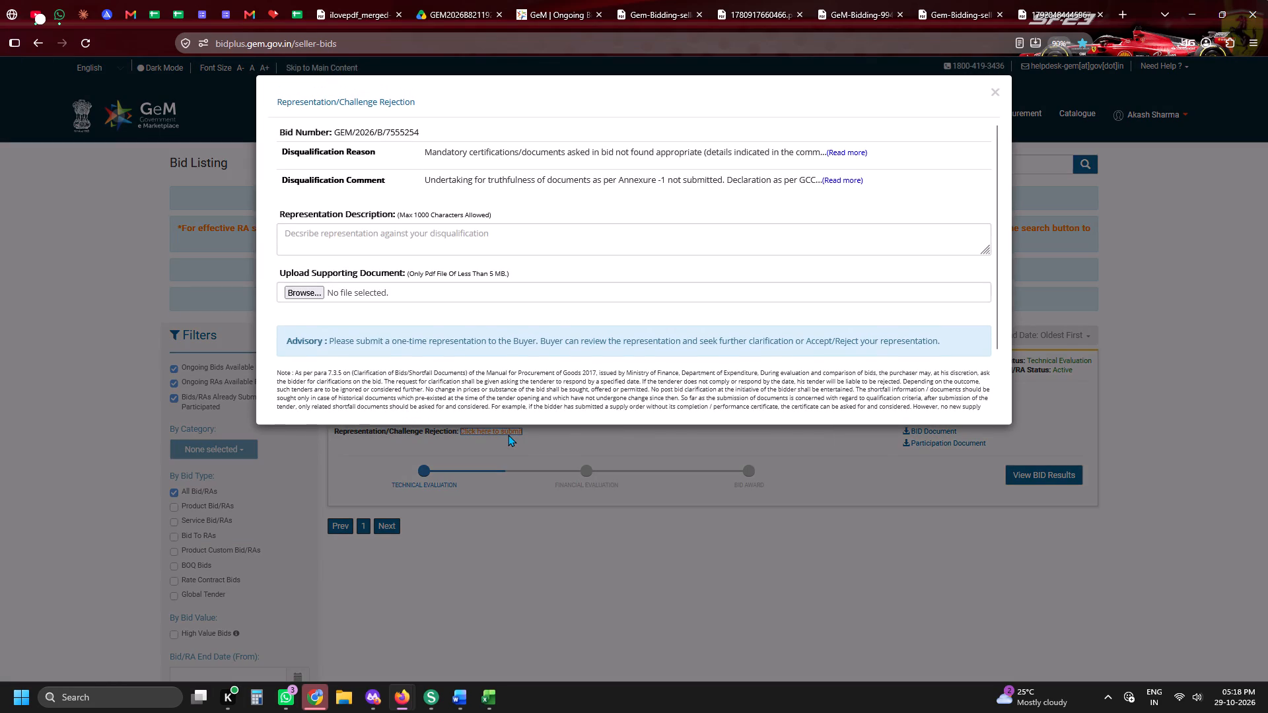
# Search the ATC PDF 1780917660466.pdf for "Annexure-1", copied from the checklist's undertaking for truthfulness of documents.
pyautogui.click(464, 0)
pyautogui.click(511, 0)
pyautogui.click(722, 0)
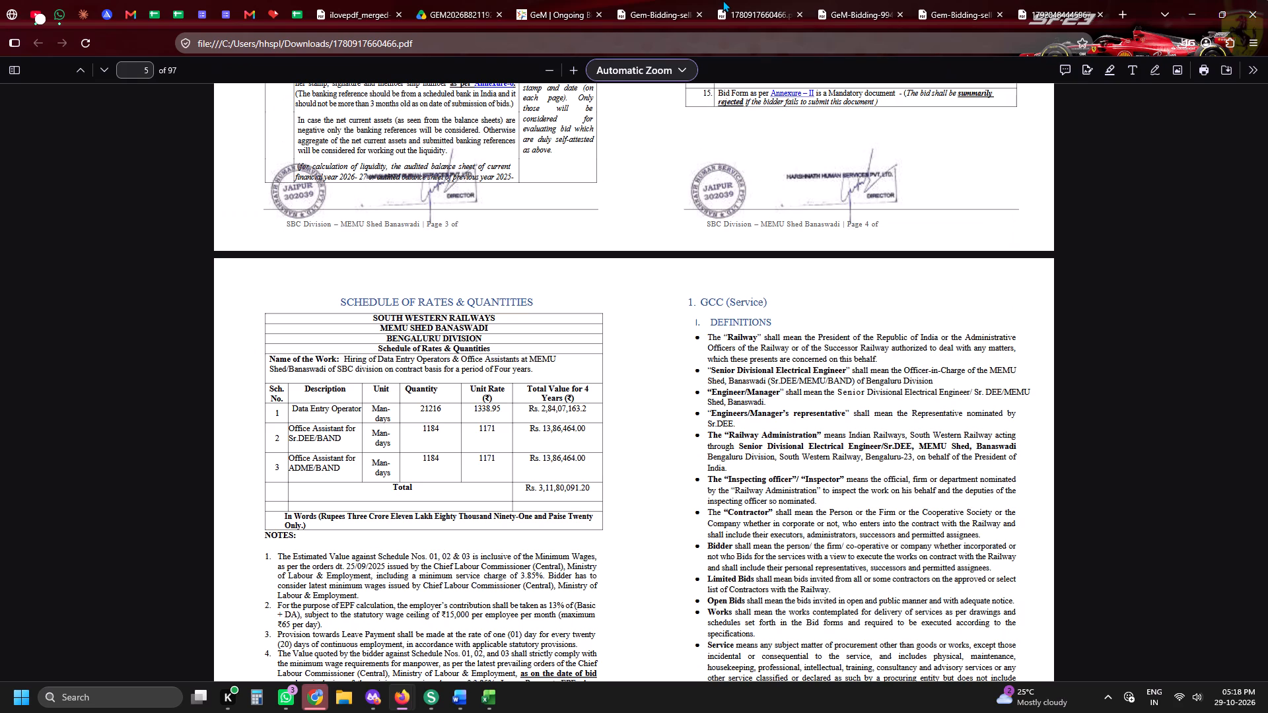
pyautogui.scroll(1, 625, 398)
pyautogui.scroll(-6, 625, 398)
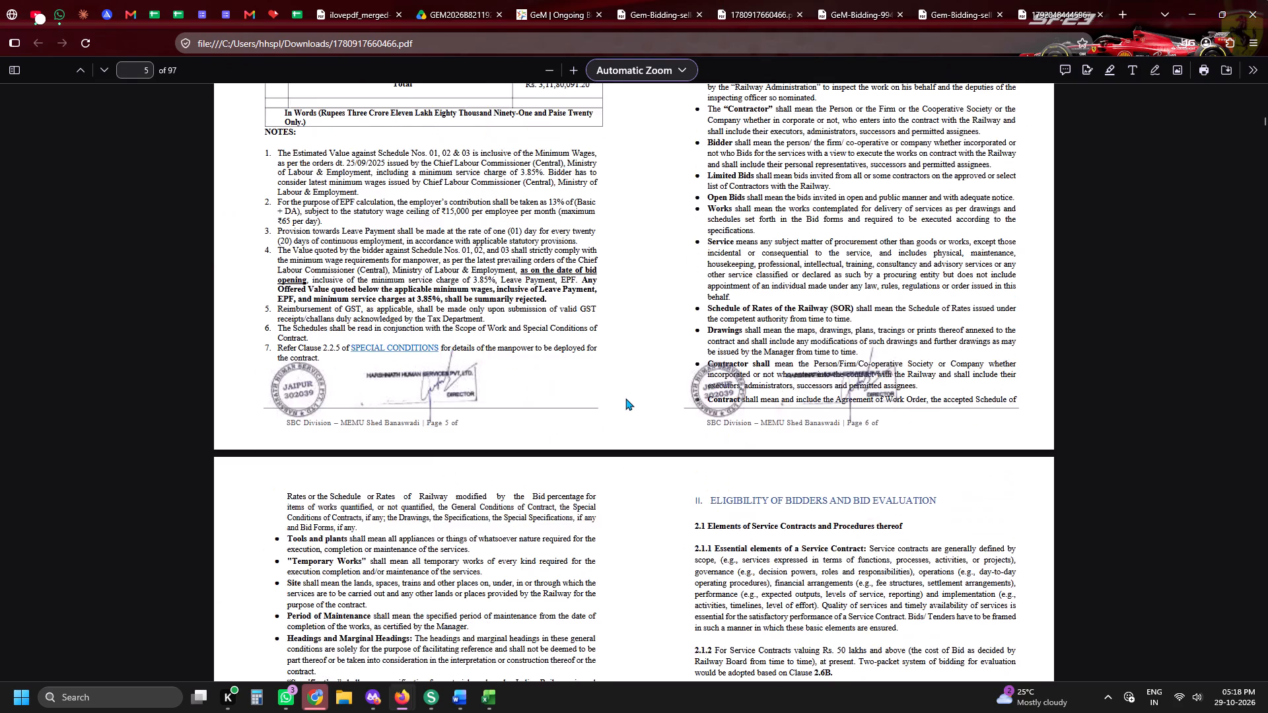
pyautogui.scroll(-6, 625, 398)
pyautogui.scroll(10, 625, 398)
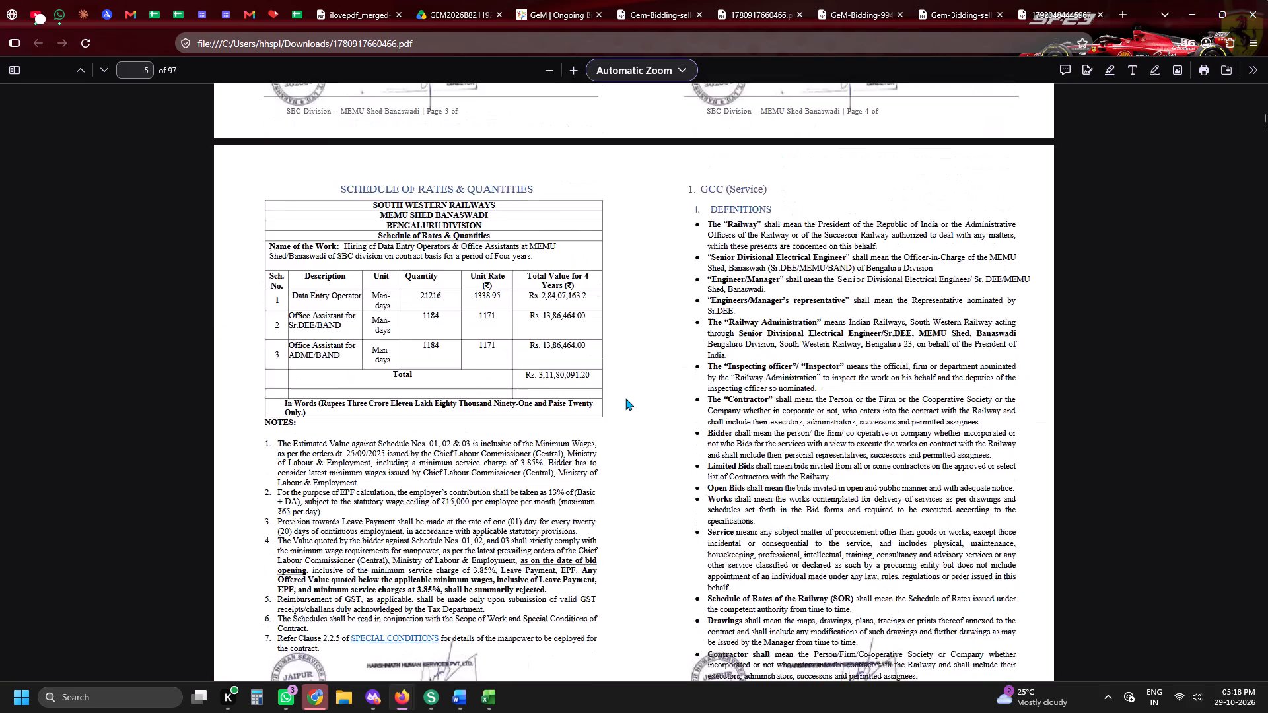
pyautogui.scroll(5, 625, 398)
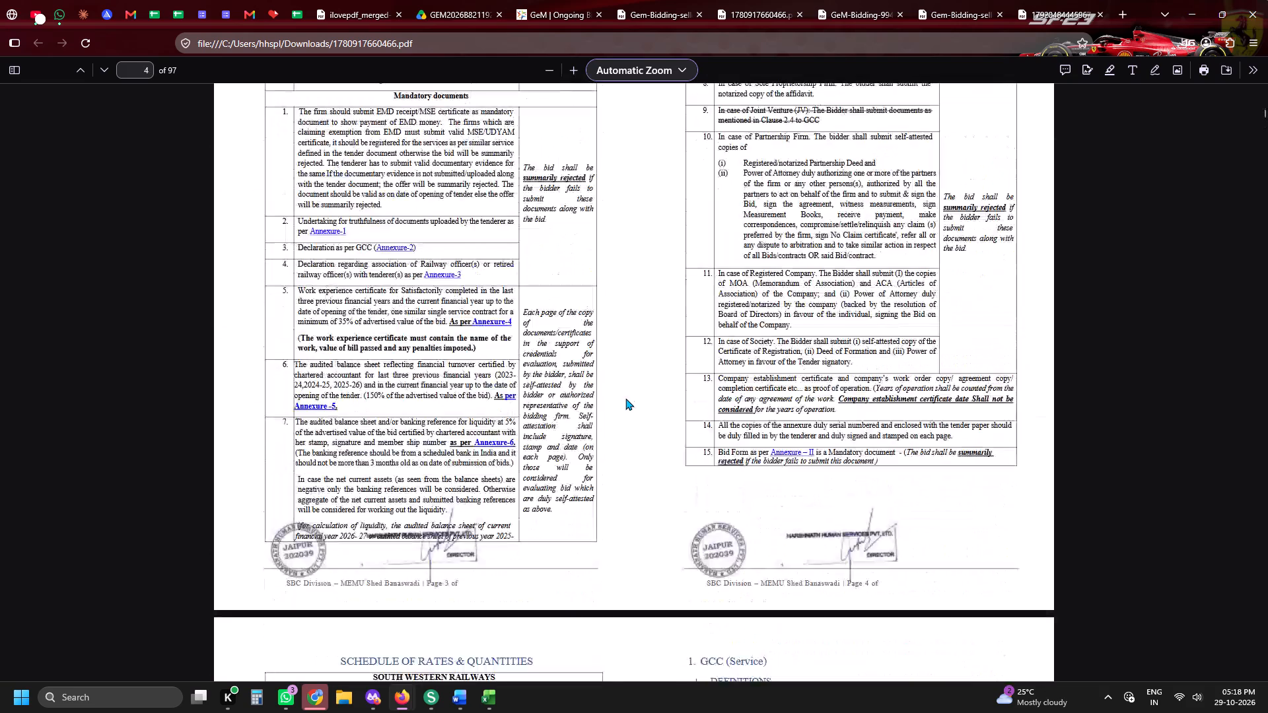
pyautogui.click(335, 230)
pyautogui.moveTo(328, 230); pyautogui.dragTo(347, 228)
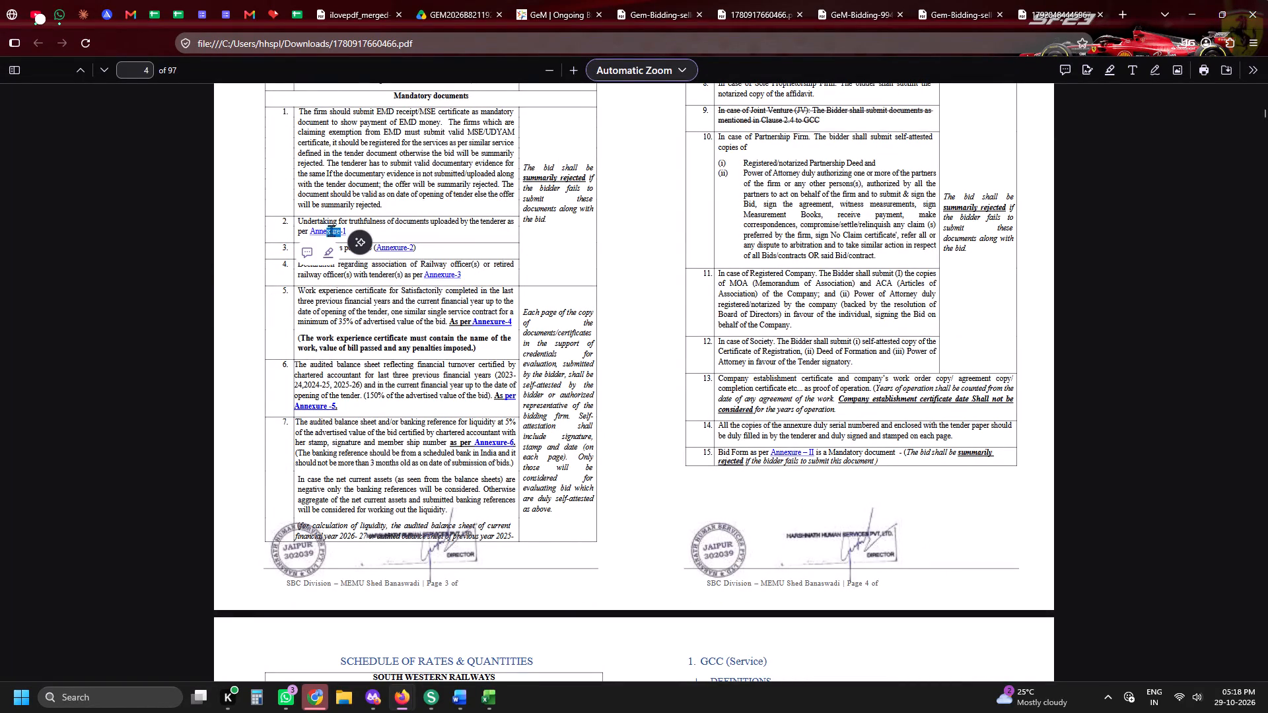
pyautogui.moveTo(312, 232); pyautogui.dragTo(328, 232)
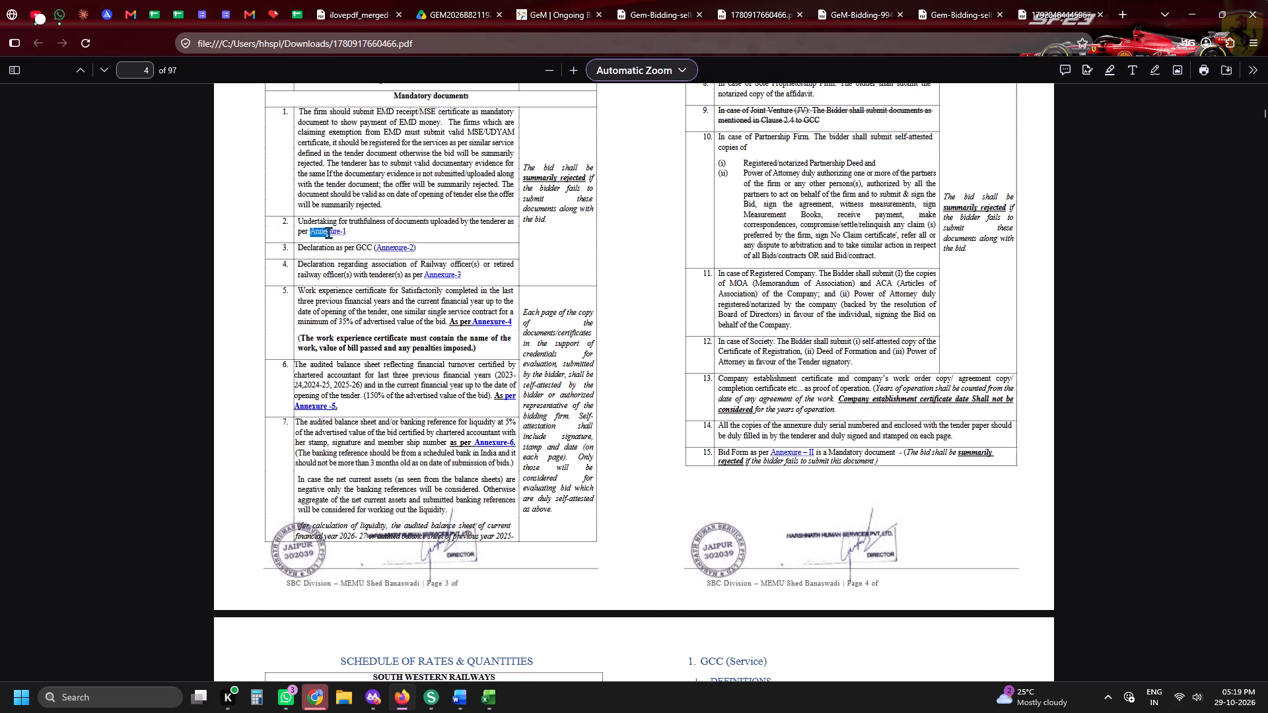
pyautogui.moveTo(328, 232); pyautogui.dragTo(349, 232)
pyautogui.hotkey('ctrl', 'c')
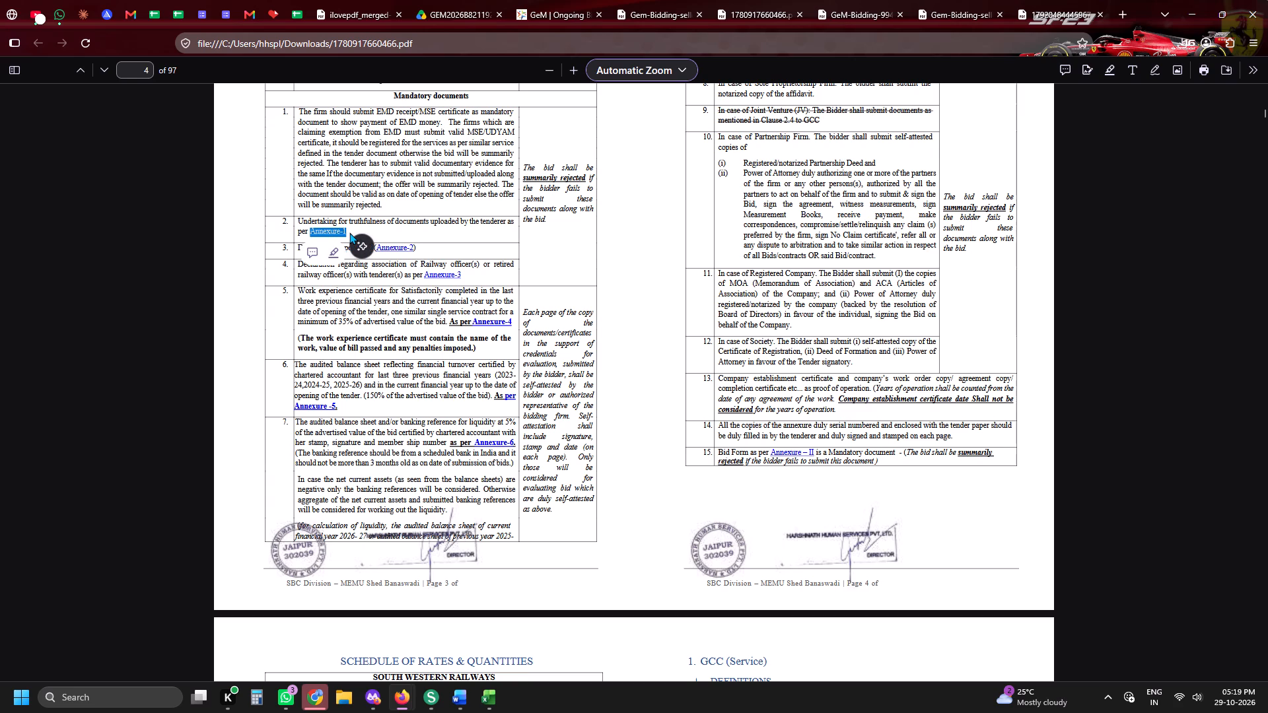
pyautogui.hotkey('ctrl', 'f')
pyautogui.hotkey('ctrl', 'v')
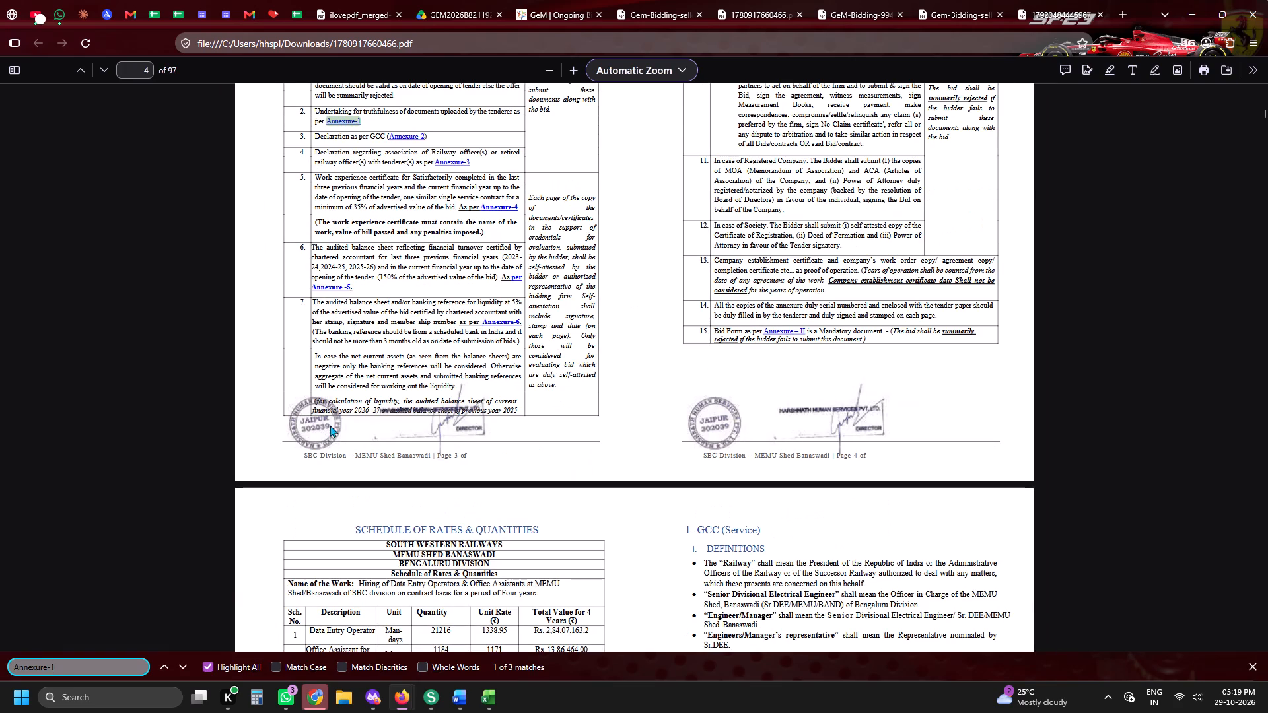
# Go through the Annexure-1 matches in the ATC PDF, reading the bidder's credentials clause and the surrounding bid evaluation pages.
pyautogui.click(186, 662)
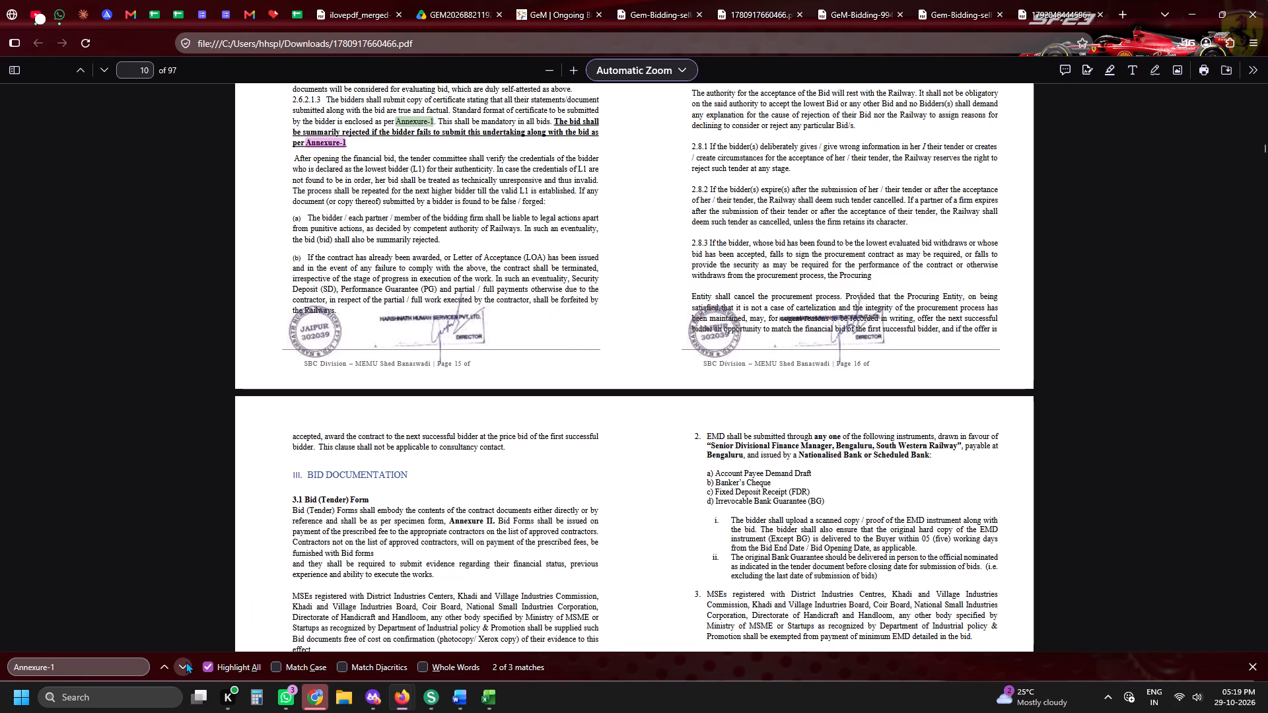
pyautogui.click(186, 662)
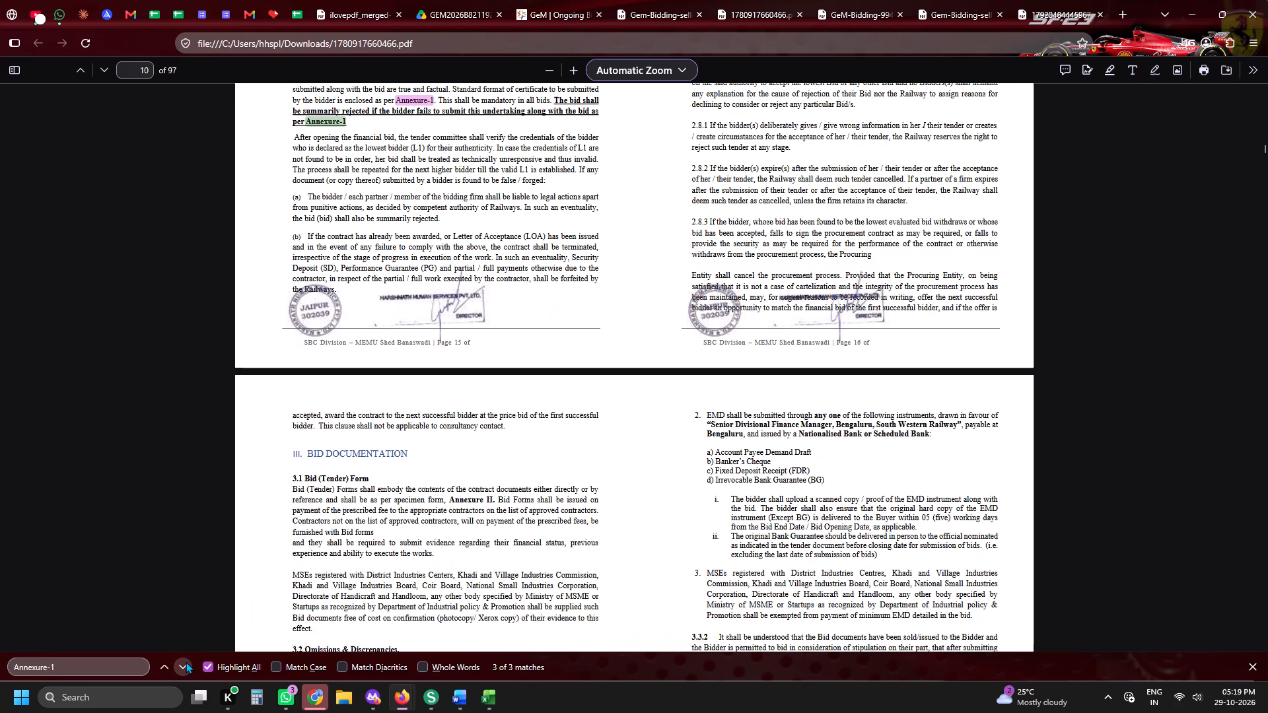
pyautogui.click(186, 662)
pyautogui.click(186, 662)
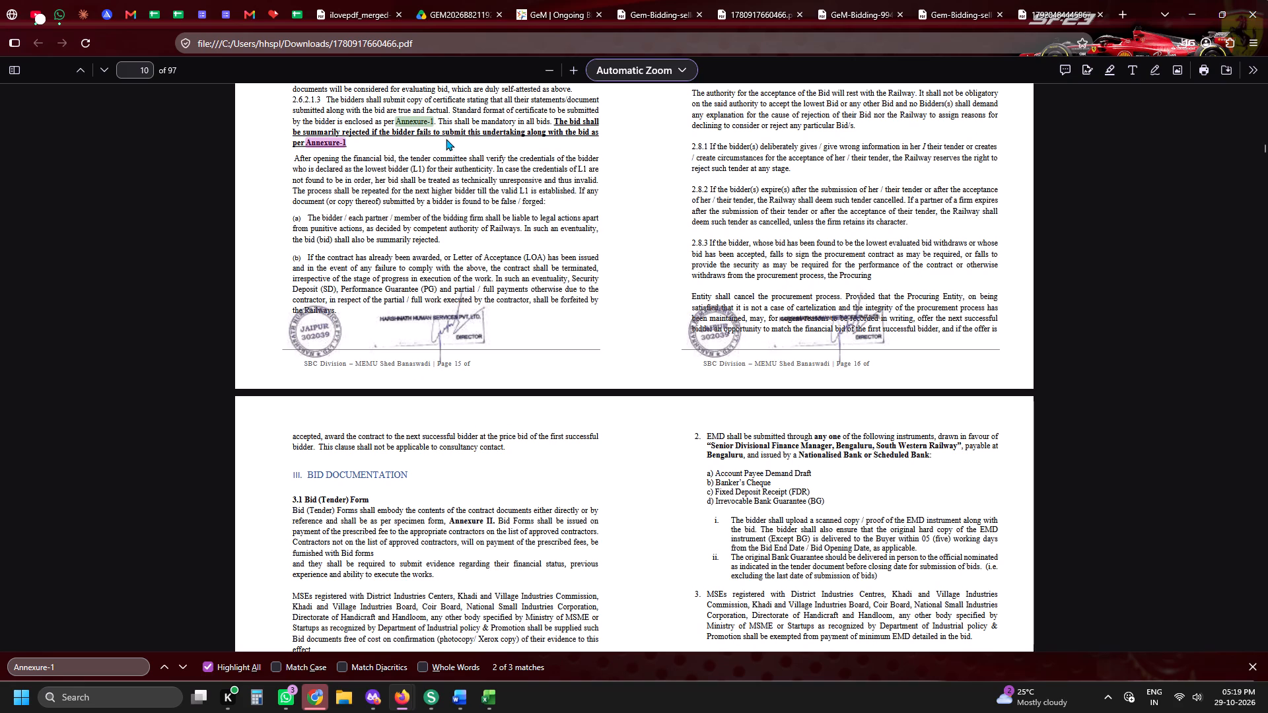
pyautogui.scroll(-1, 530, 288)
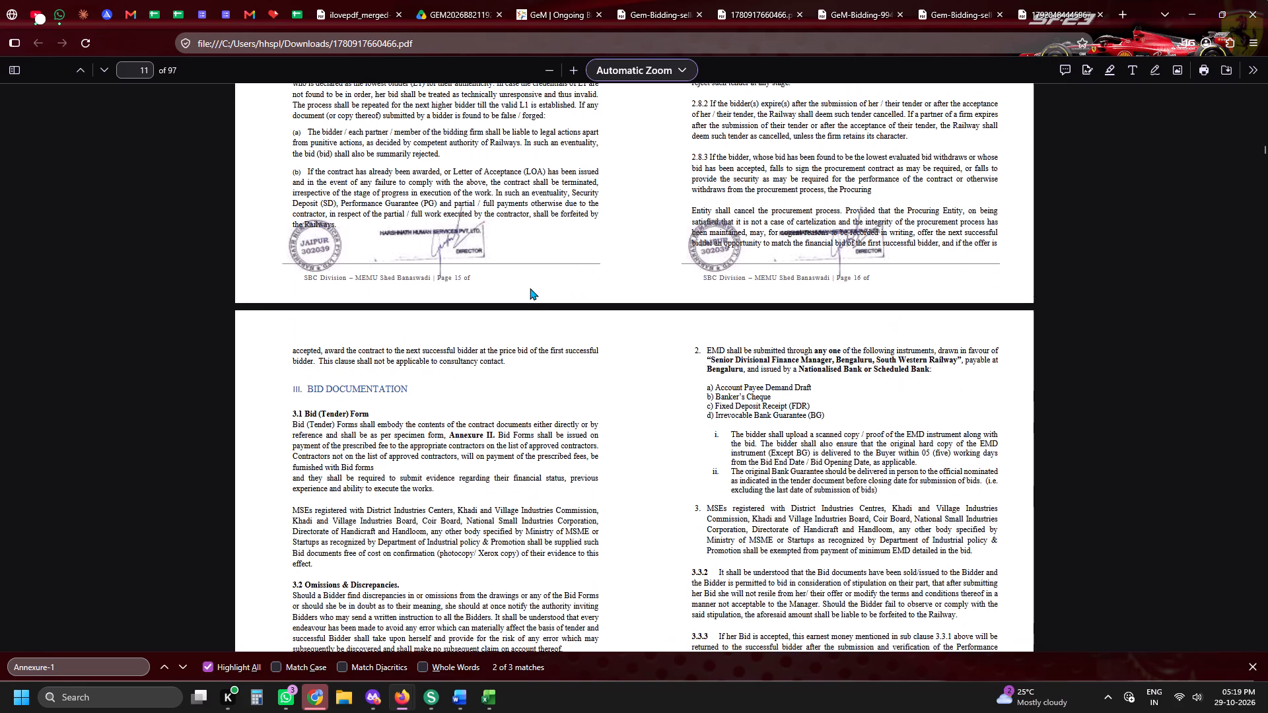
pyautogui.scroll(11, 530, 288)
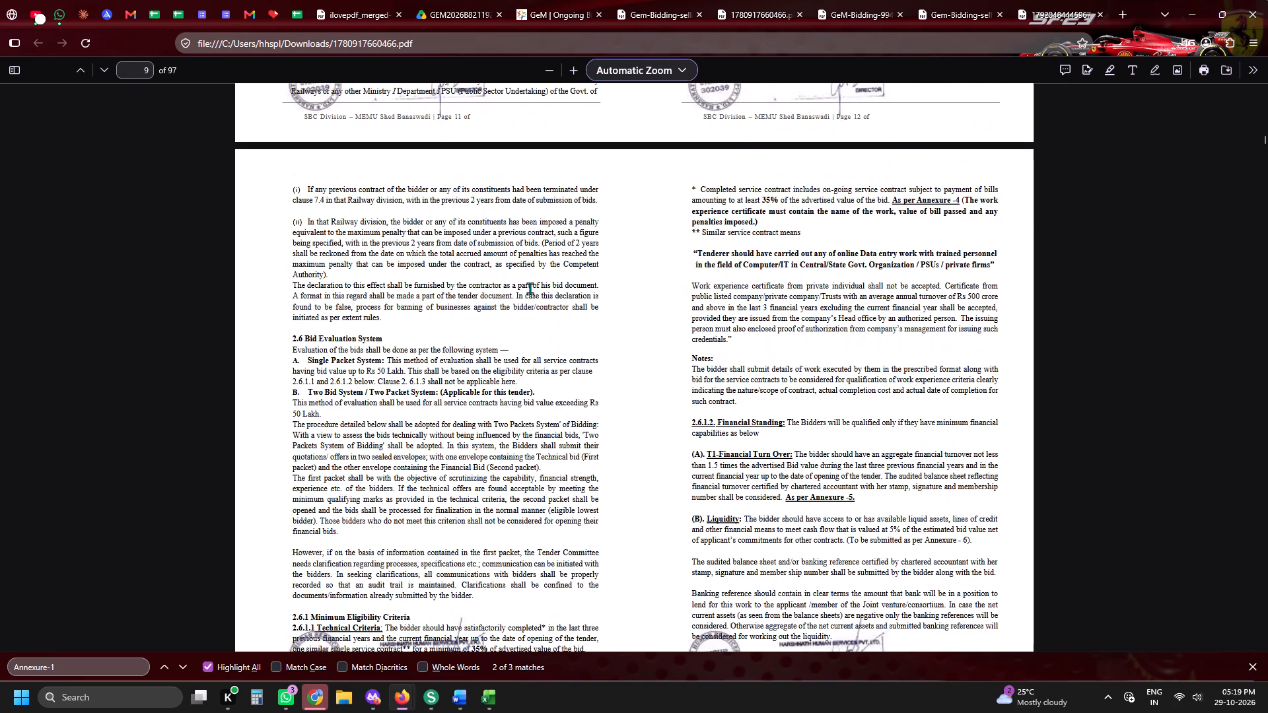
pyautogui.click(177, 663)
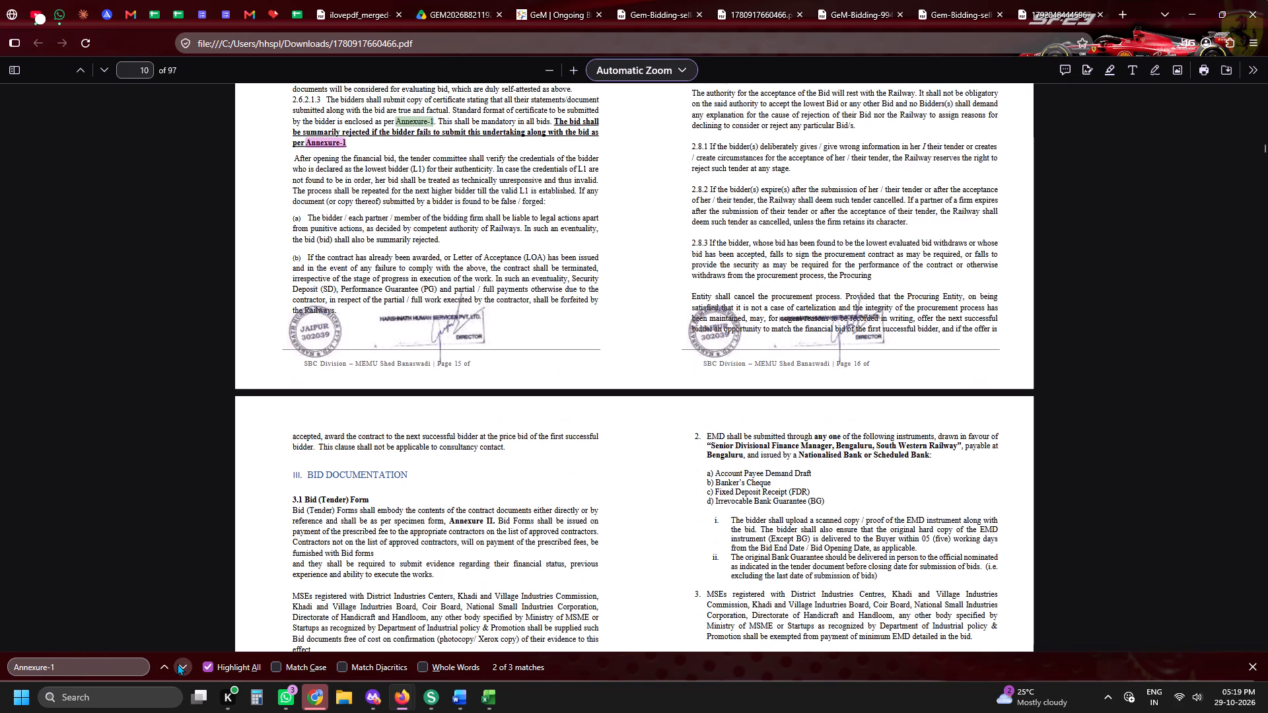
pyautogui.click(177, 663)
pyautogui.click(177, 663)
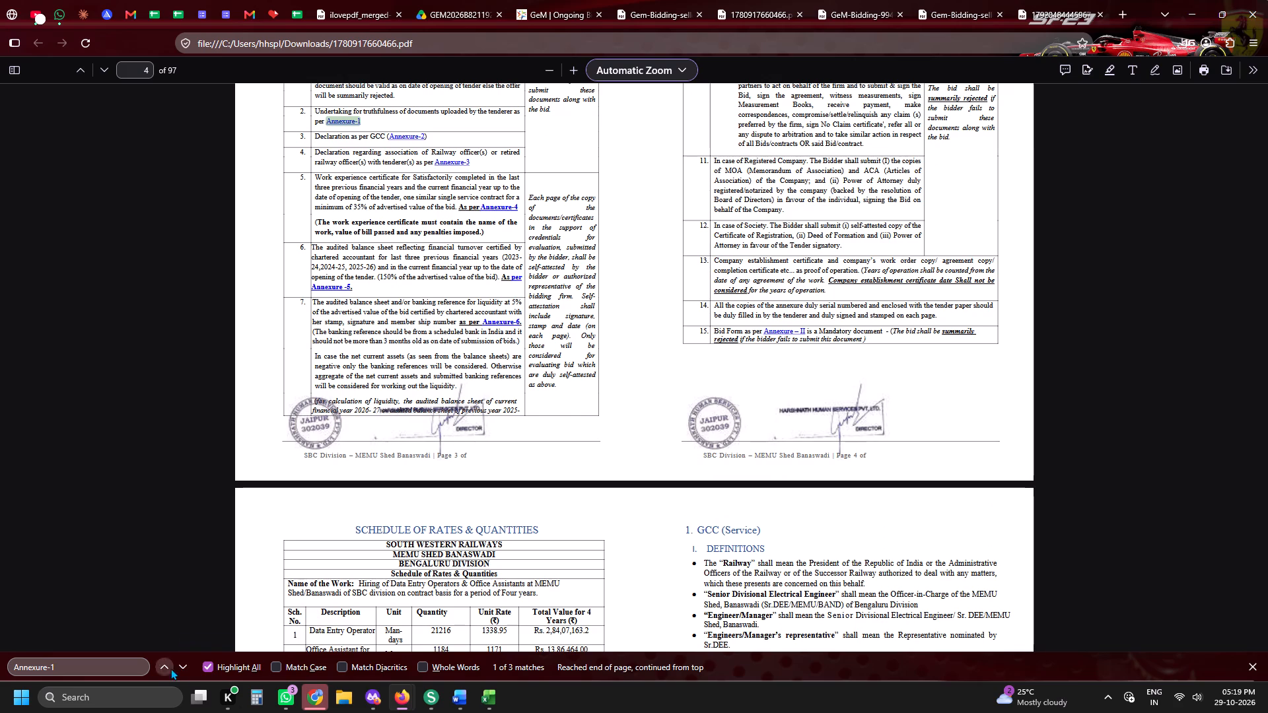
# Search the ATC PDF for "Annexure-2)", taken from the checklist's declaration as per GCC.
pyautogui.scroll(5, 553, 531)
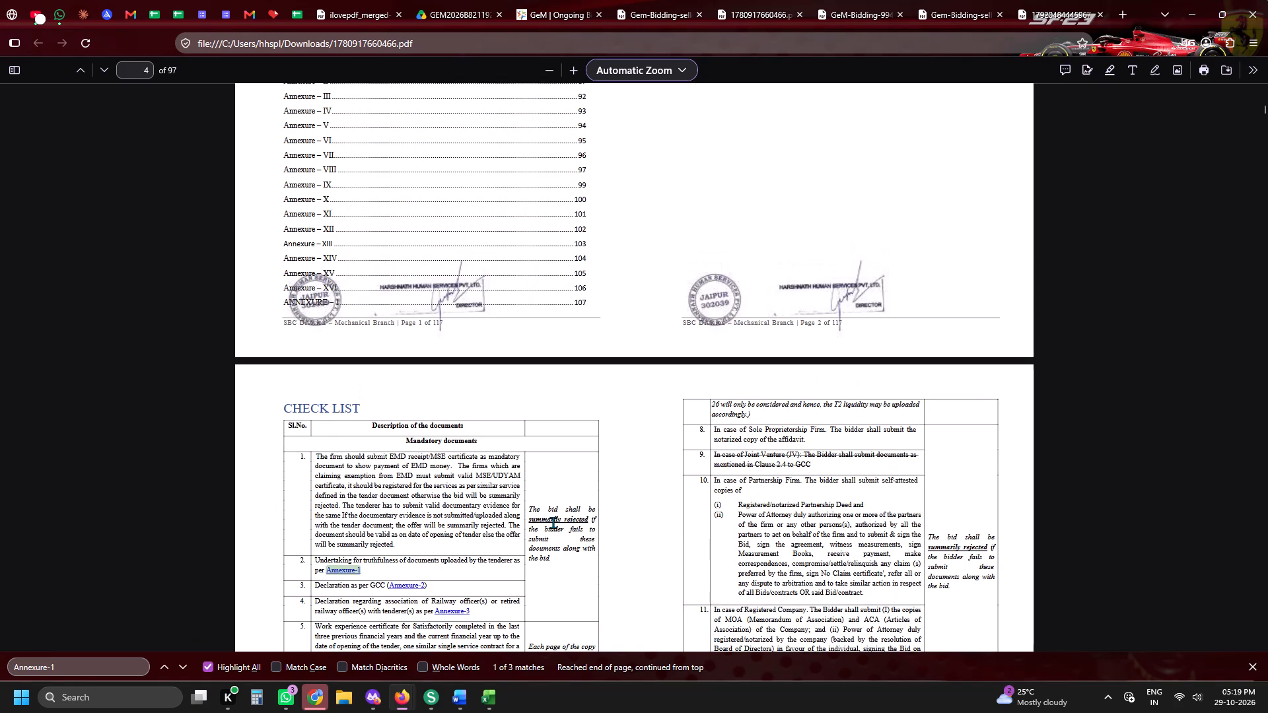
pyautogui.scroll(-3, 433, 441)
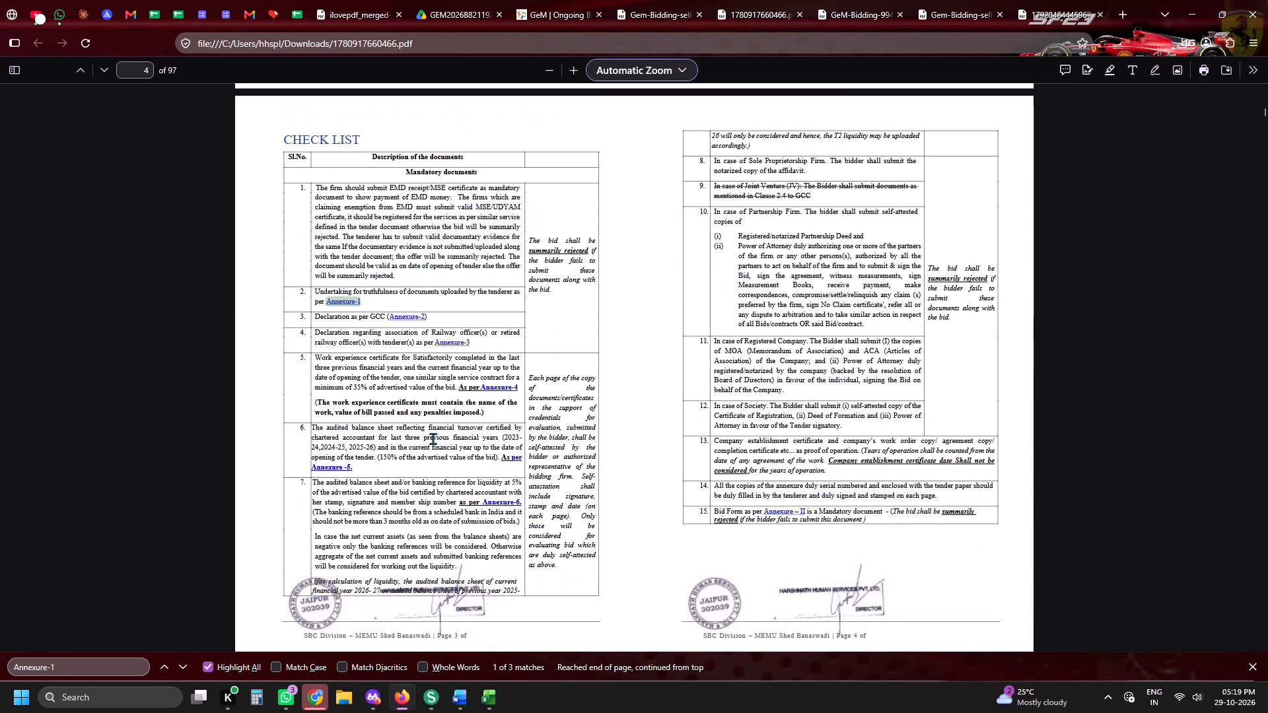
pyautogui.moveTo(429, 316); pyautogui.dragTo(395, 325)
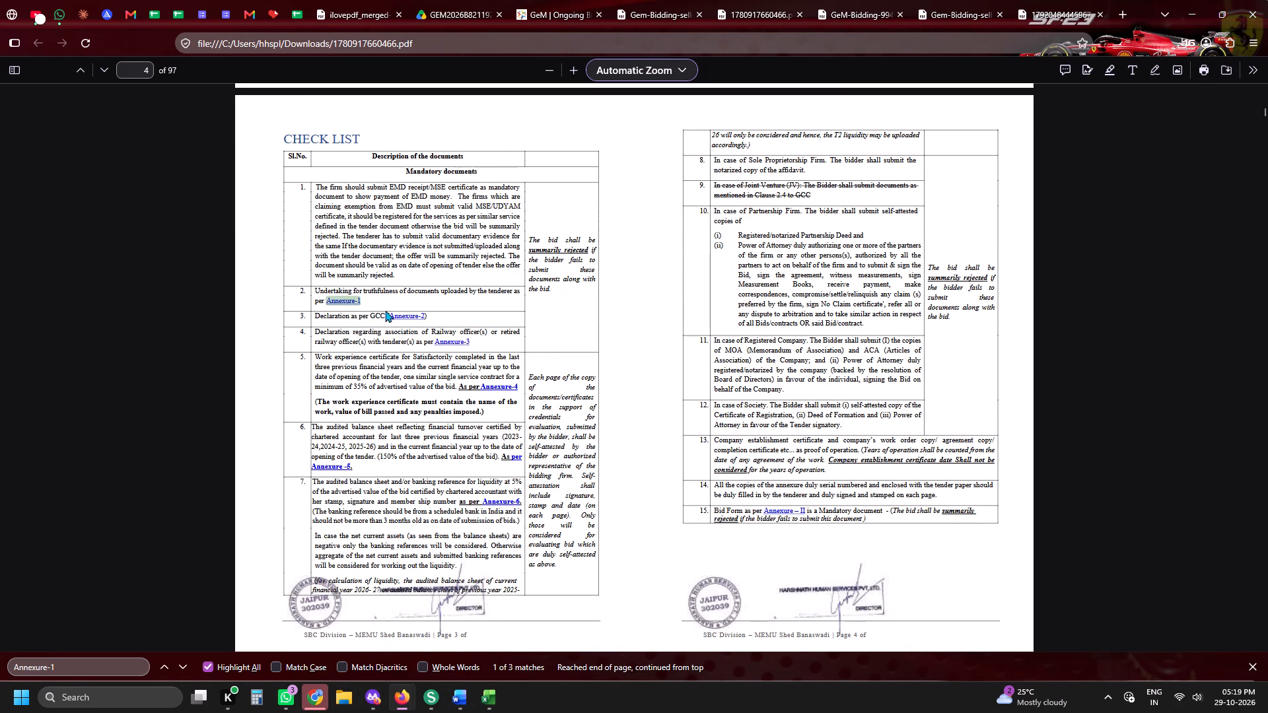
# Search the ATC PDF for "Annexure-2)", copied from the checklist's declaration as per GCC, and cycle through its matches.
pyautogui.moveTo(388, 314); pyautogui.dragTo(428, 313)
pyautogui.hotkey('ctrl', 'c')
pyautogui.hotkey('ctrl', 'f')
pyautogui.hotkey('ctrl', 'v')
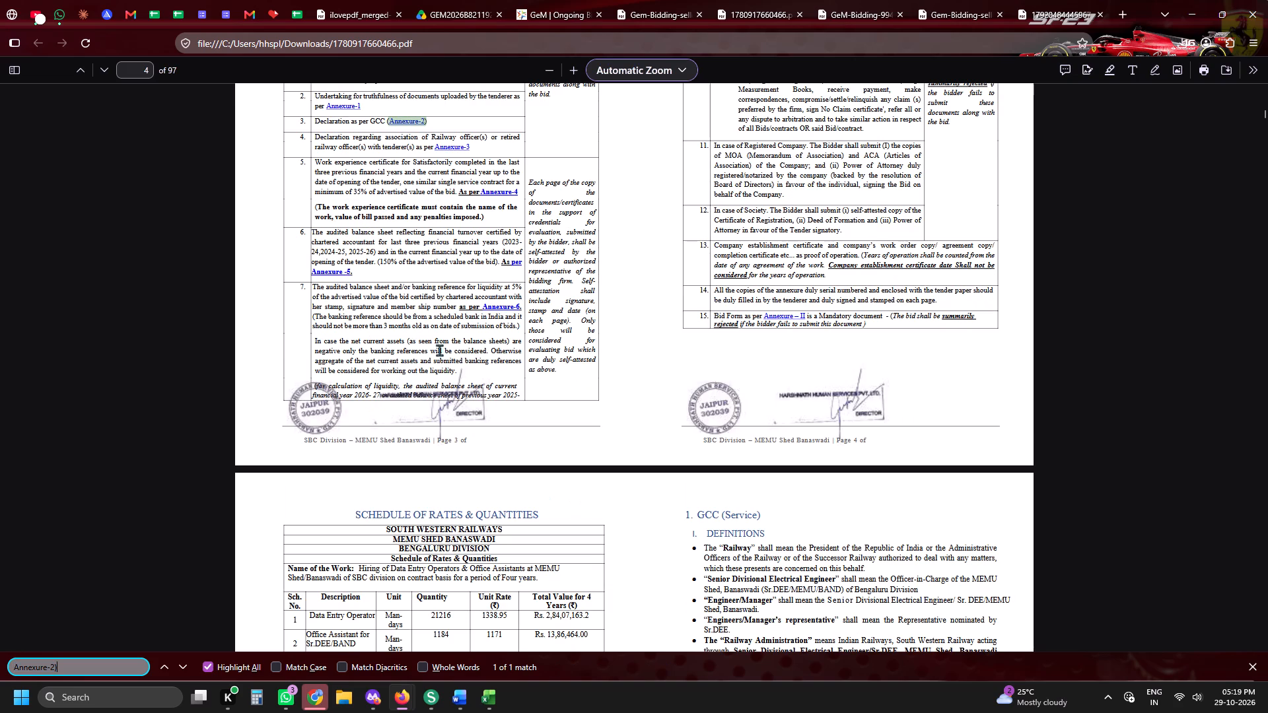
pyautogui.click(185, 669)
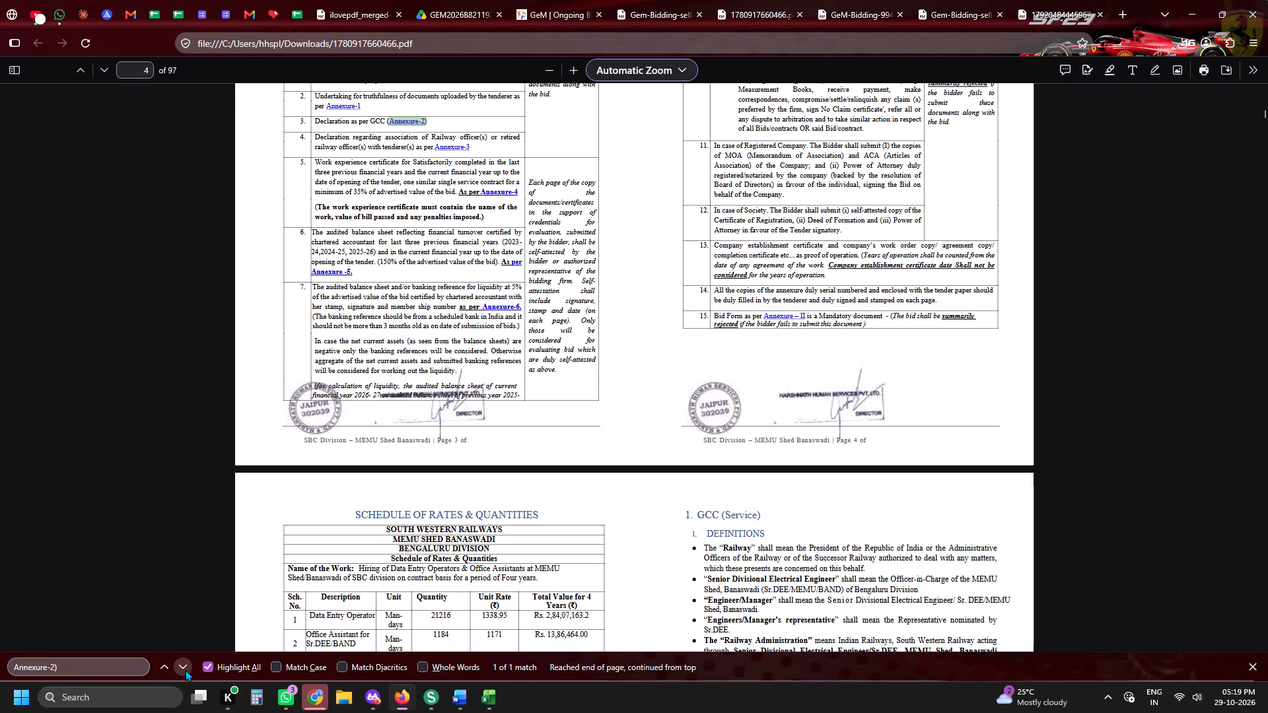
pyautogui.click(185, 669)
pyautogui.doubleClick(185, 669)
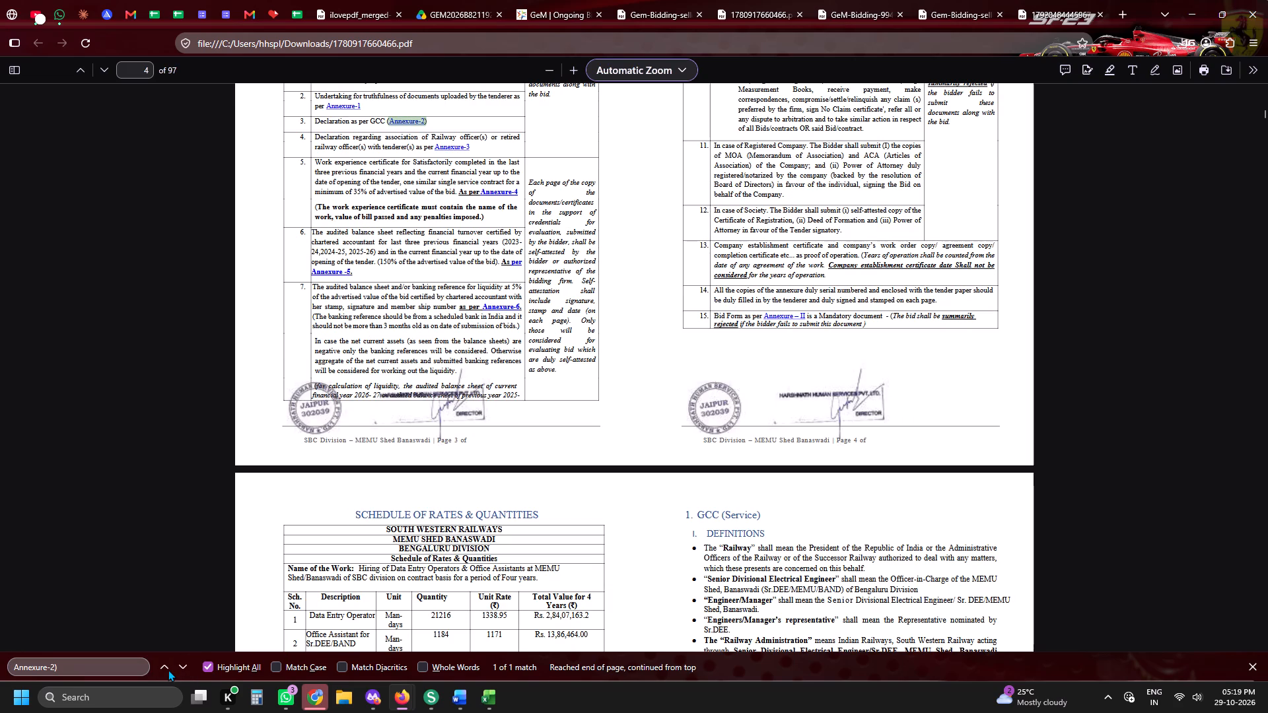
pyautogui.tripleClick(168, 669)
# Look through the ATC PDF from the schedule of rates to the bid evaluation clauses for the annexure requirements.
pyautogui.scroll(-12, 527, 461)
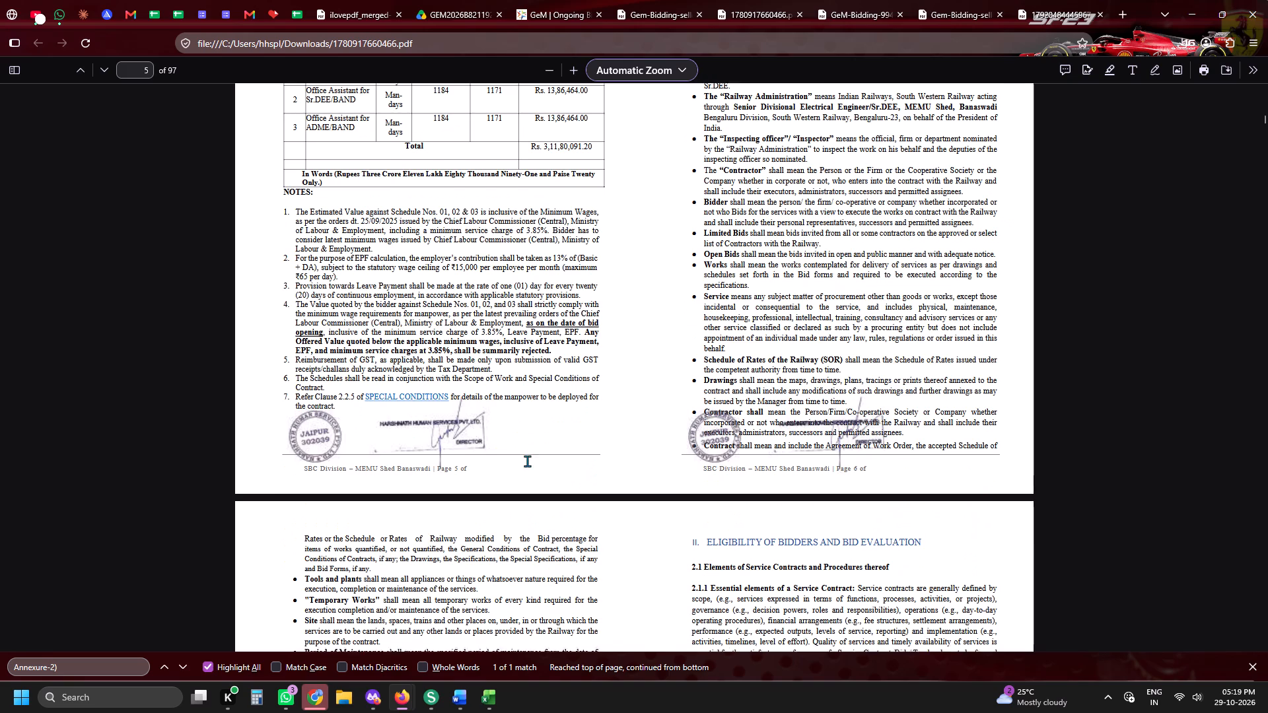
pyautogui.scroll(-10, 527, 461)
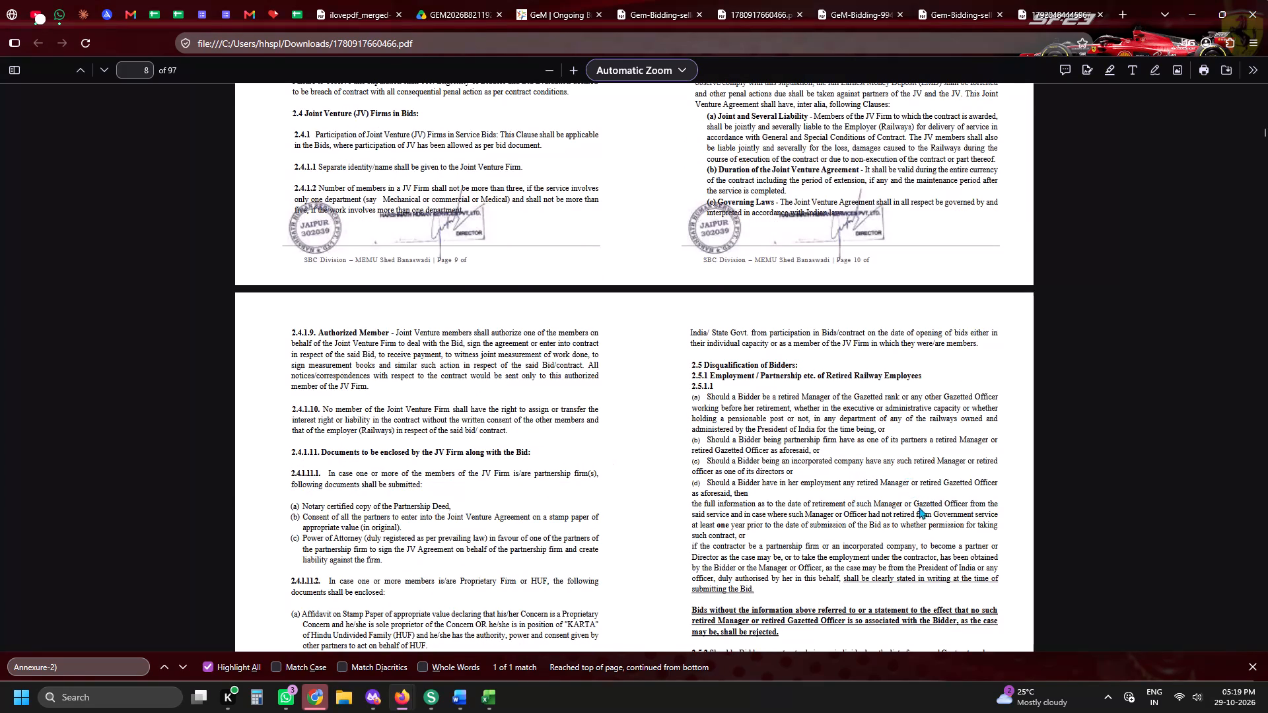
pyautogui.scroll(-12, 740, 430)
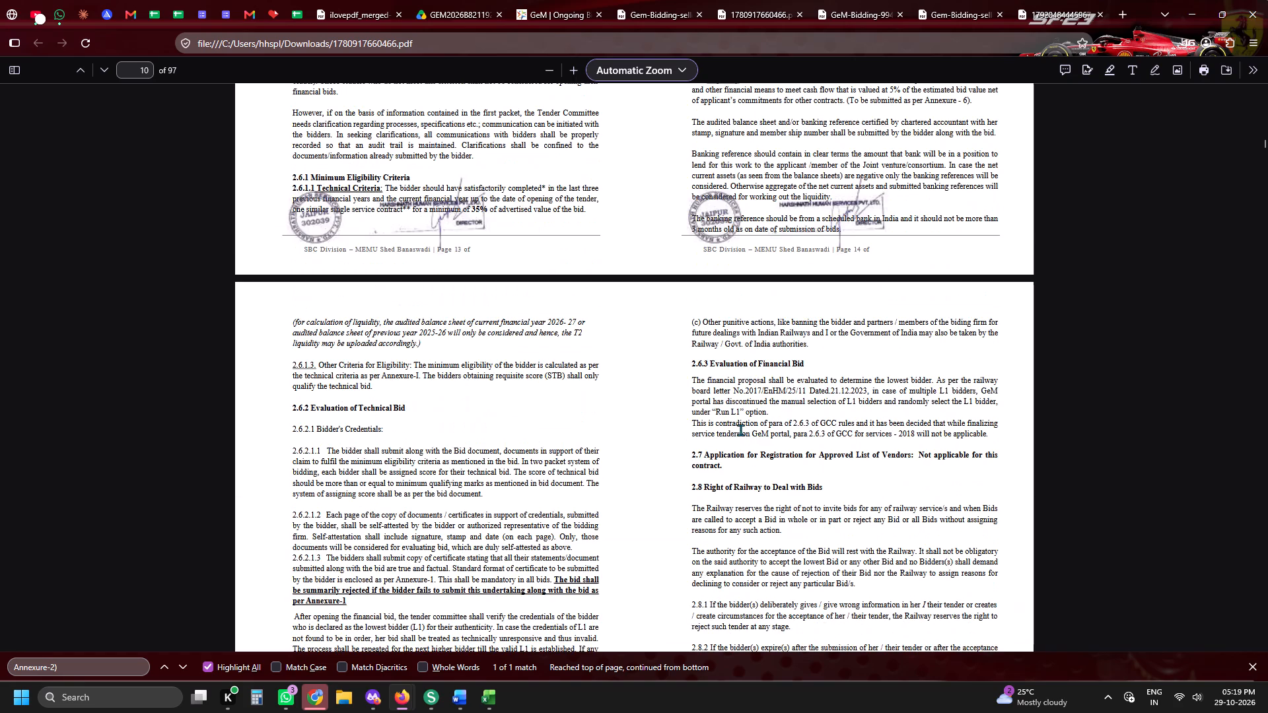
pyautogui.scroll(-5, 740, 430)
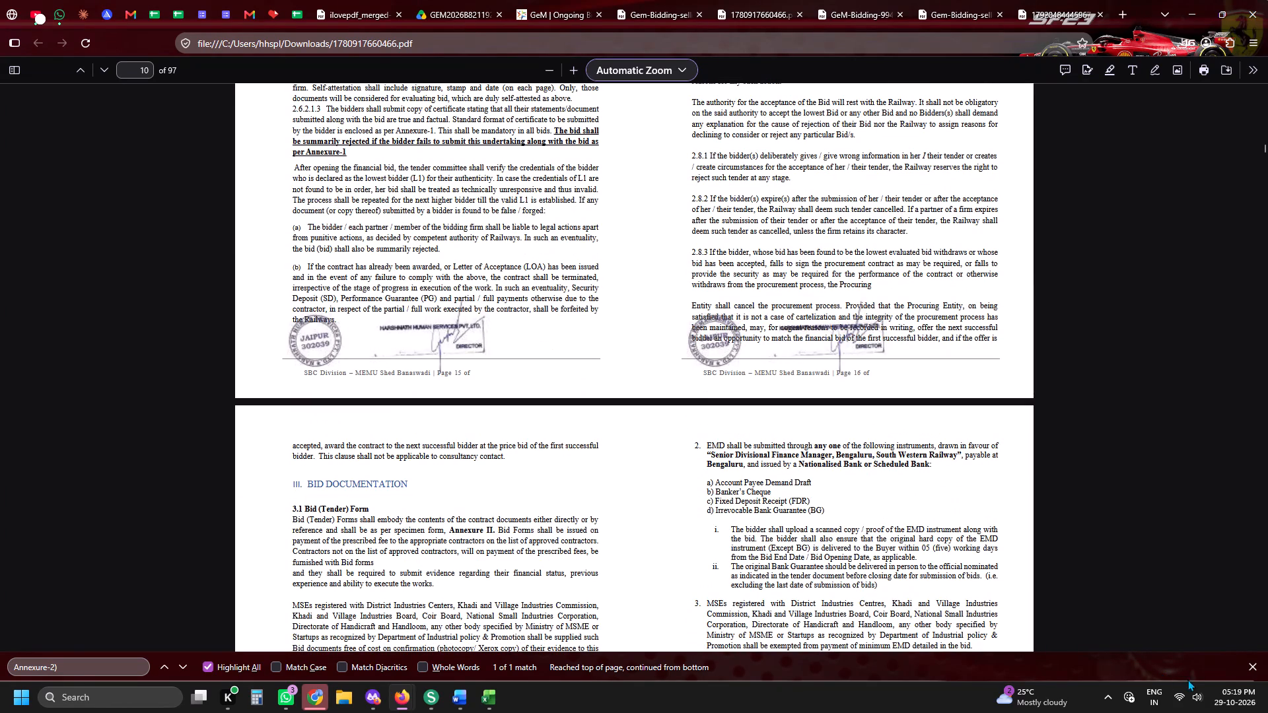
# Raise the system volume slightly and return to the ATC PDF.
pyautogui.click(1192, 690)
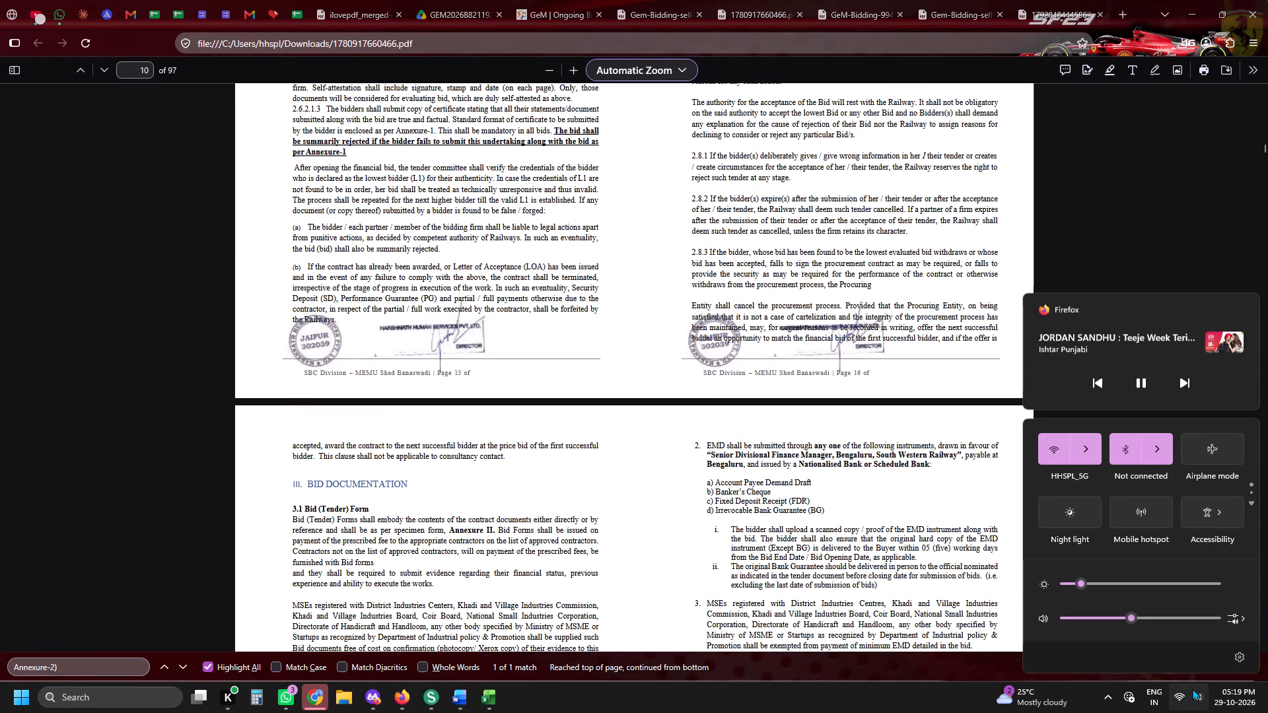
pyautogui.scroll(1, 1149, 628)
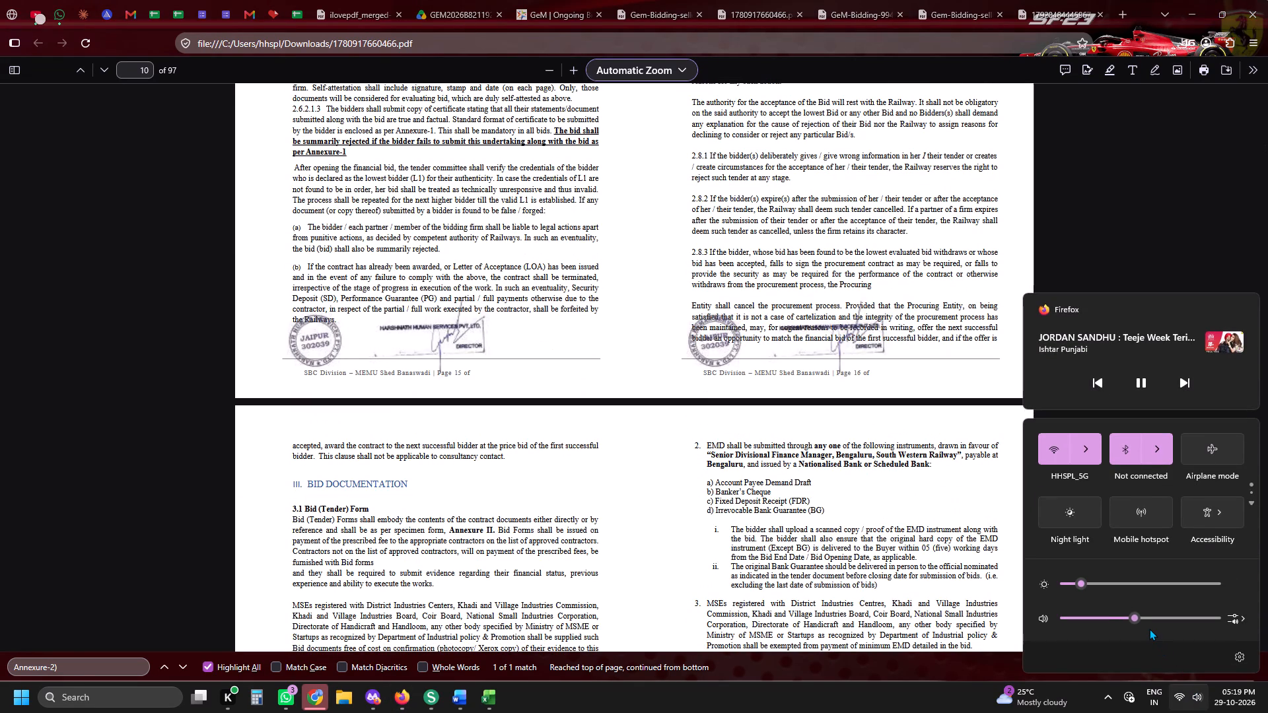
pyautogui.scroll(3, 1149, 628)
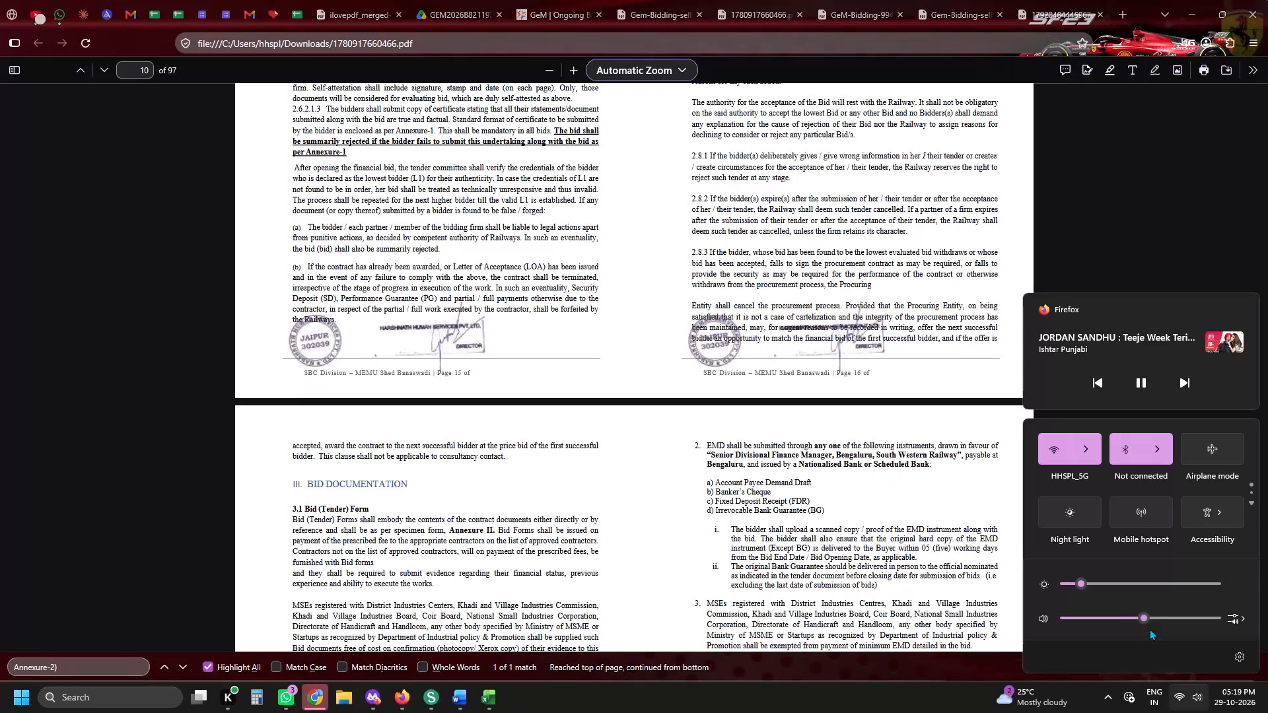
pyautogui.click(502, 465)
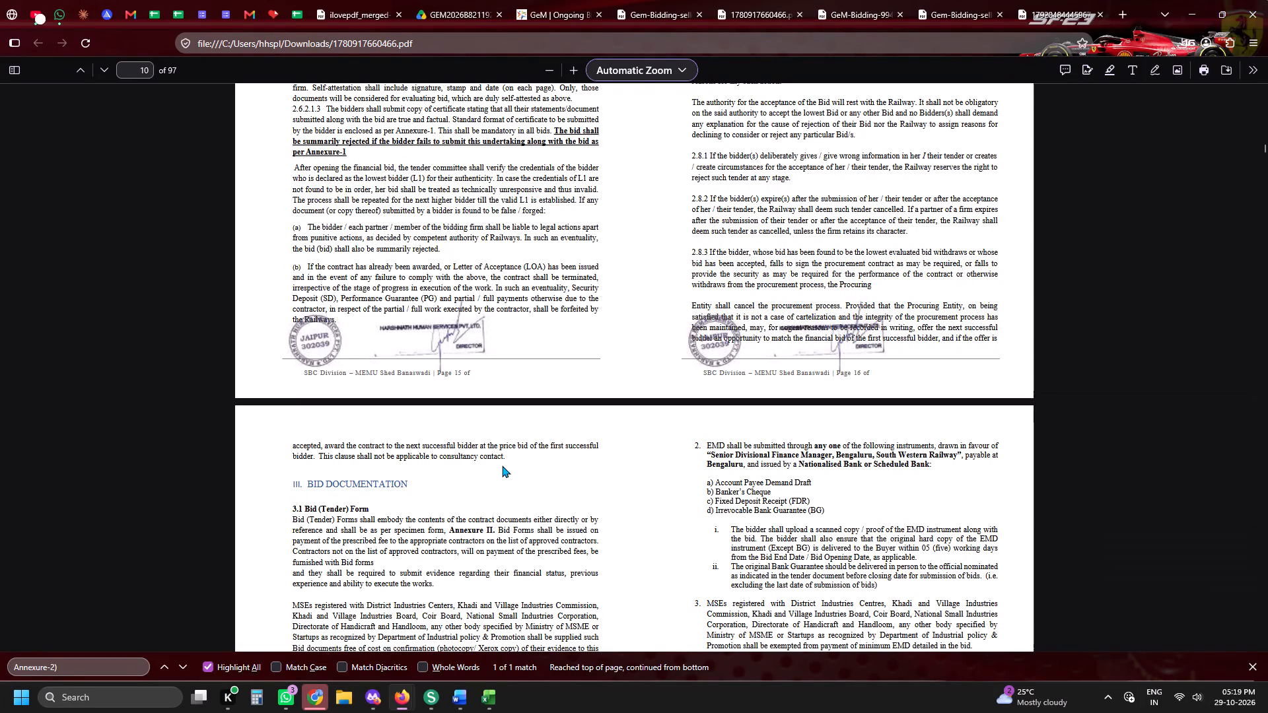
# Look through the ATC PDF's bid documentation, earnest money and contract document clauses for the annexure formats.
pyautogui.scroll(-4, 502, 465)
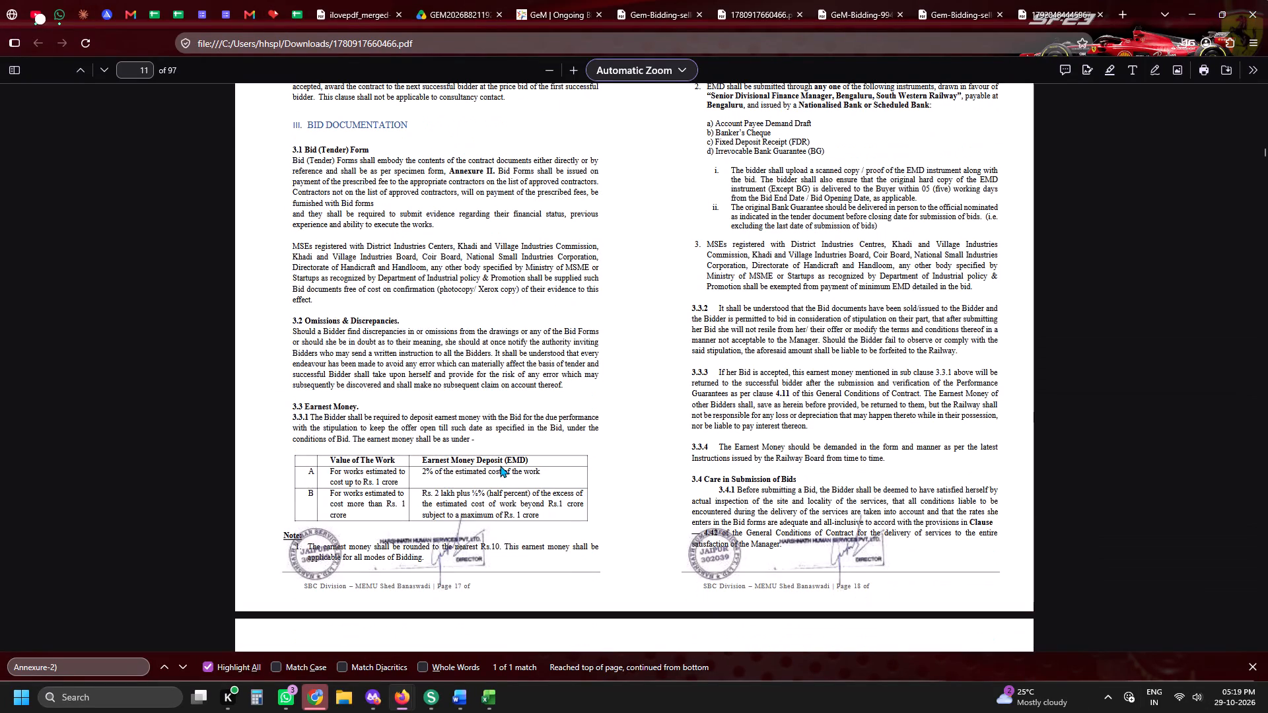
pyautogui.scroll(-8, 500, 465)
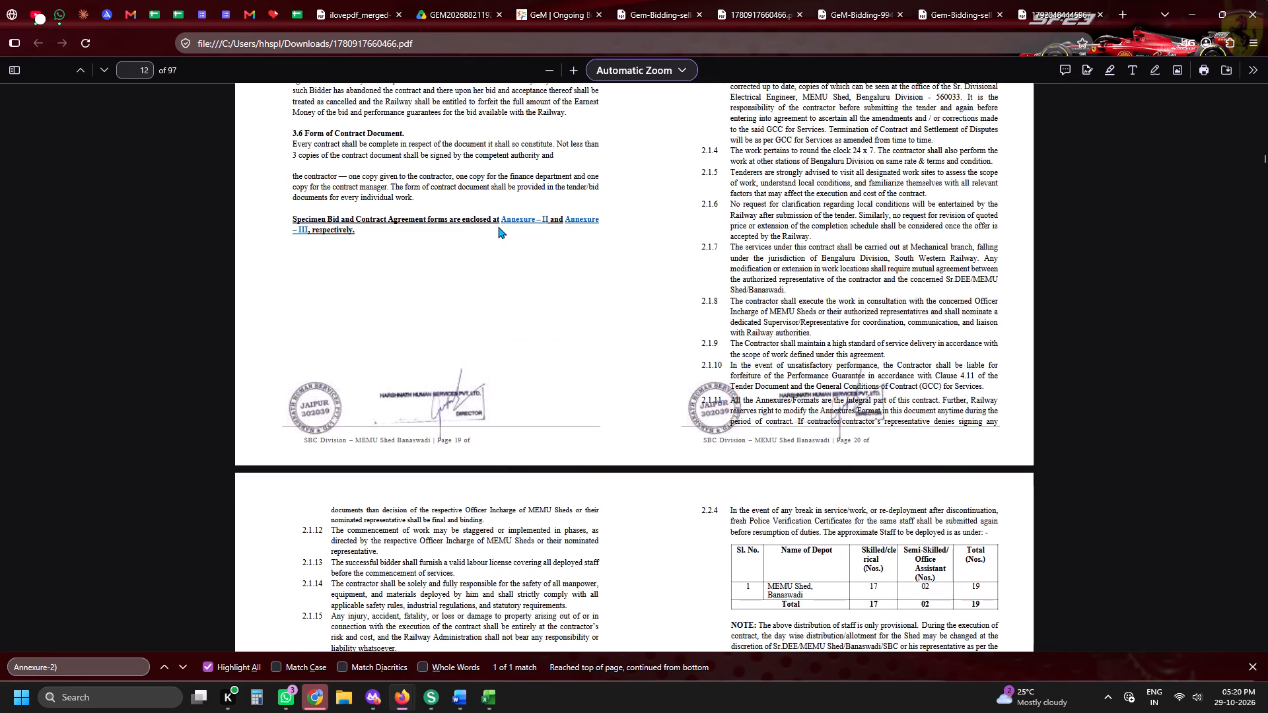
# Examine the ATC from the contract document clauses through staffing norms and scope of work to the GCC general obligations for the Annexure-2 declaration format.
pyautogui.scroll(-10, 784, 347)
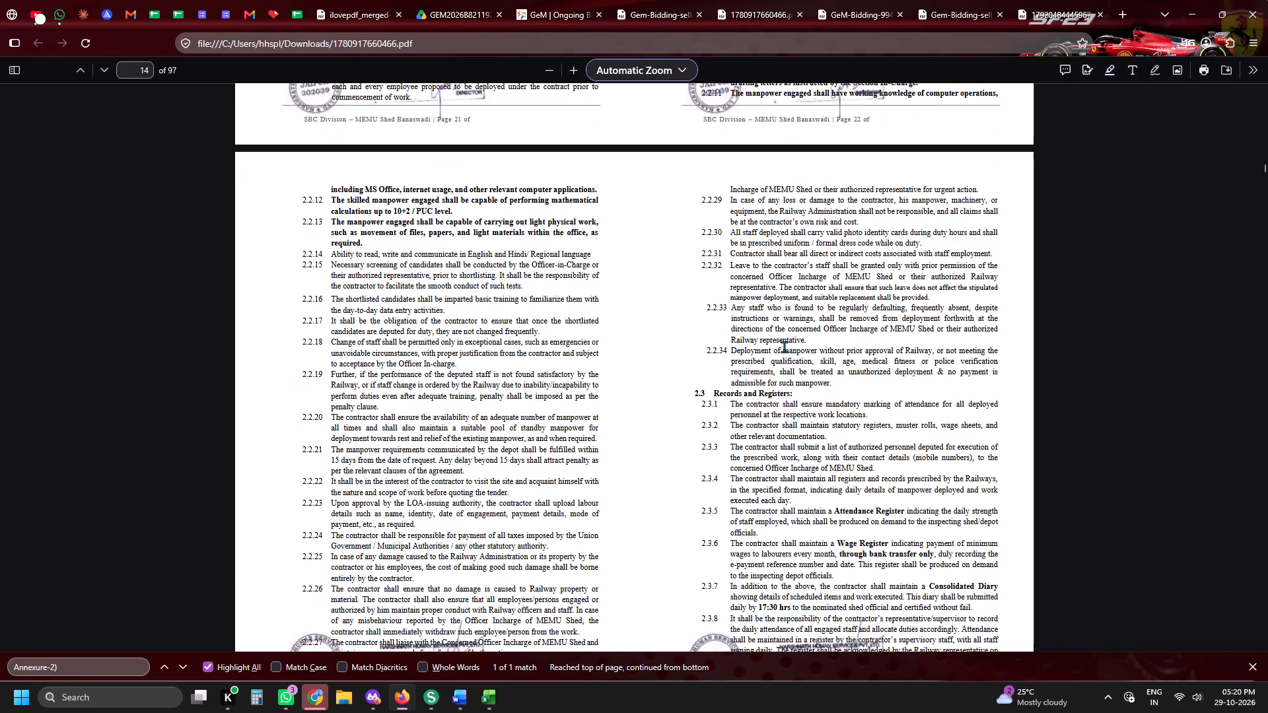
pyautogui.scroll(-16, 784, 347)
pyautogui.scroll(-6, 784, 347)
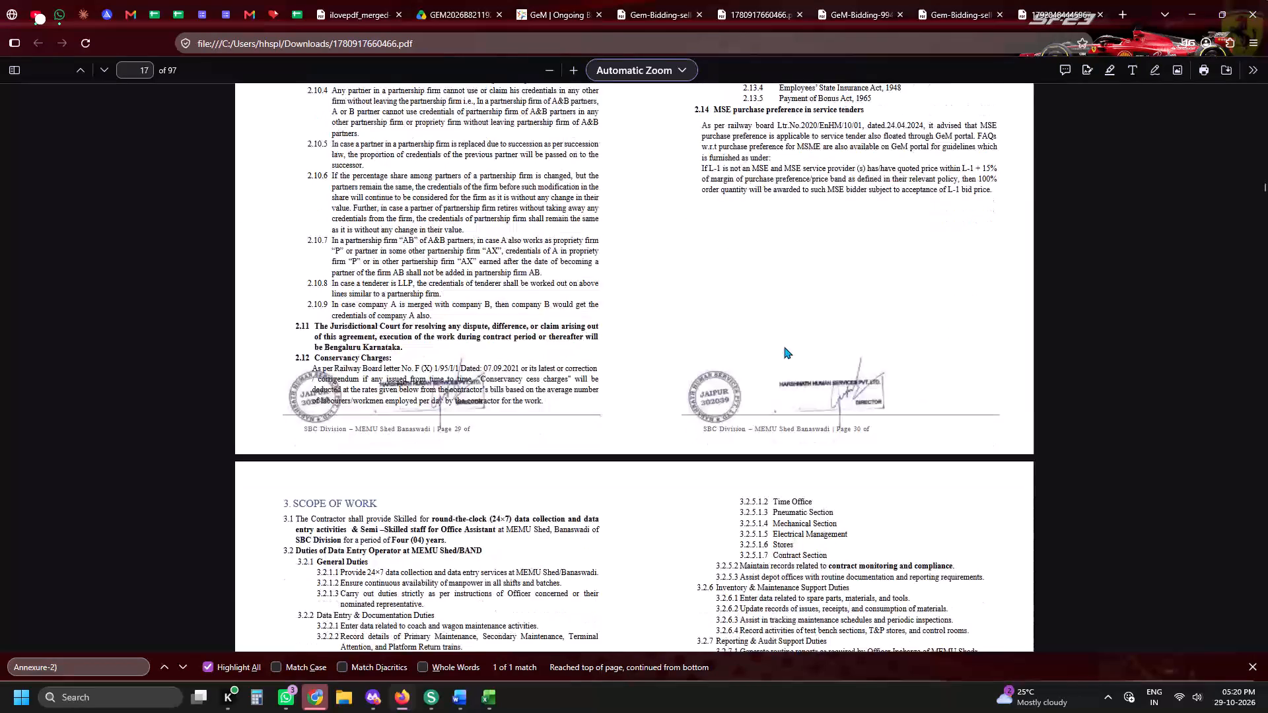
pyautogui.scroll(-16, 784, 347)
# Review the ATC back from the GCC general obligations through Annexure-A, Shramik-Kalyan, penalty and staffing clauses to the Bid Evaluation System section.
pyautogui.scroll(2, 784, 347)
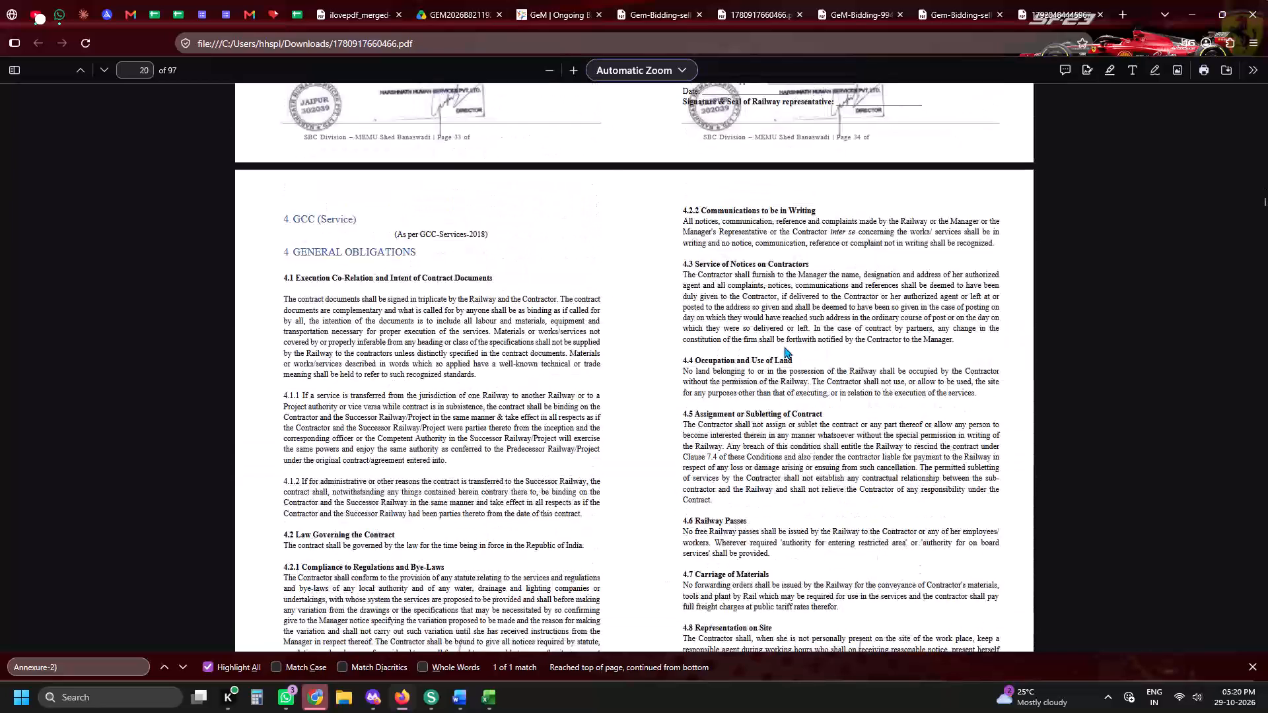
pyautogui.scroll(4, 784, 347)
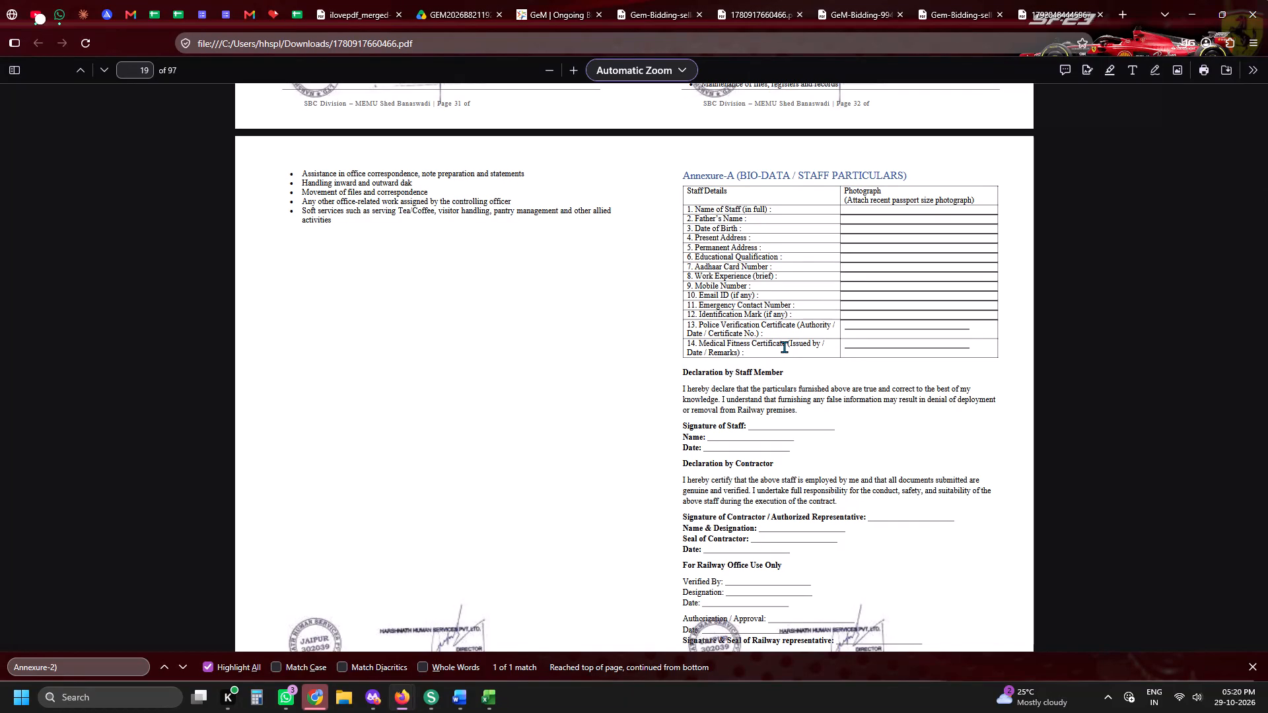
pyautogui.scroll(15, 784, 347)
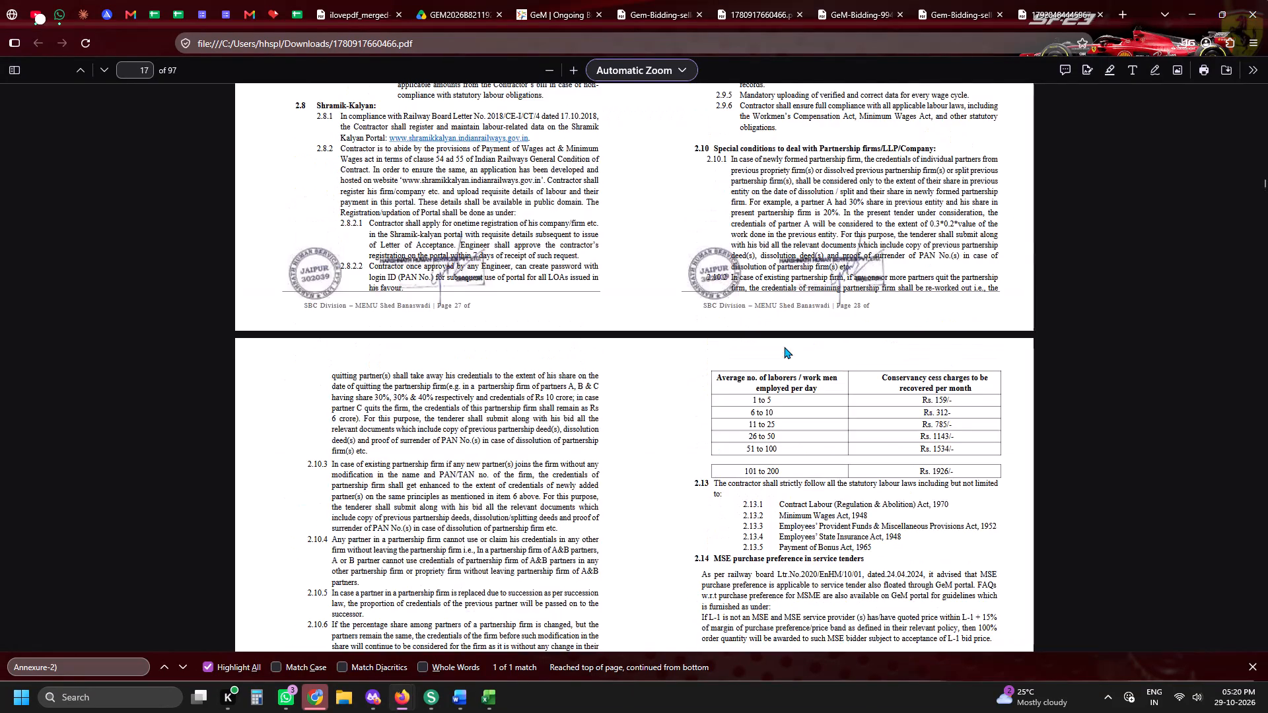
pyautogui.scroll(3, 784, 347)
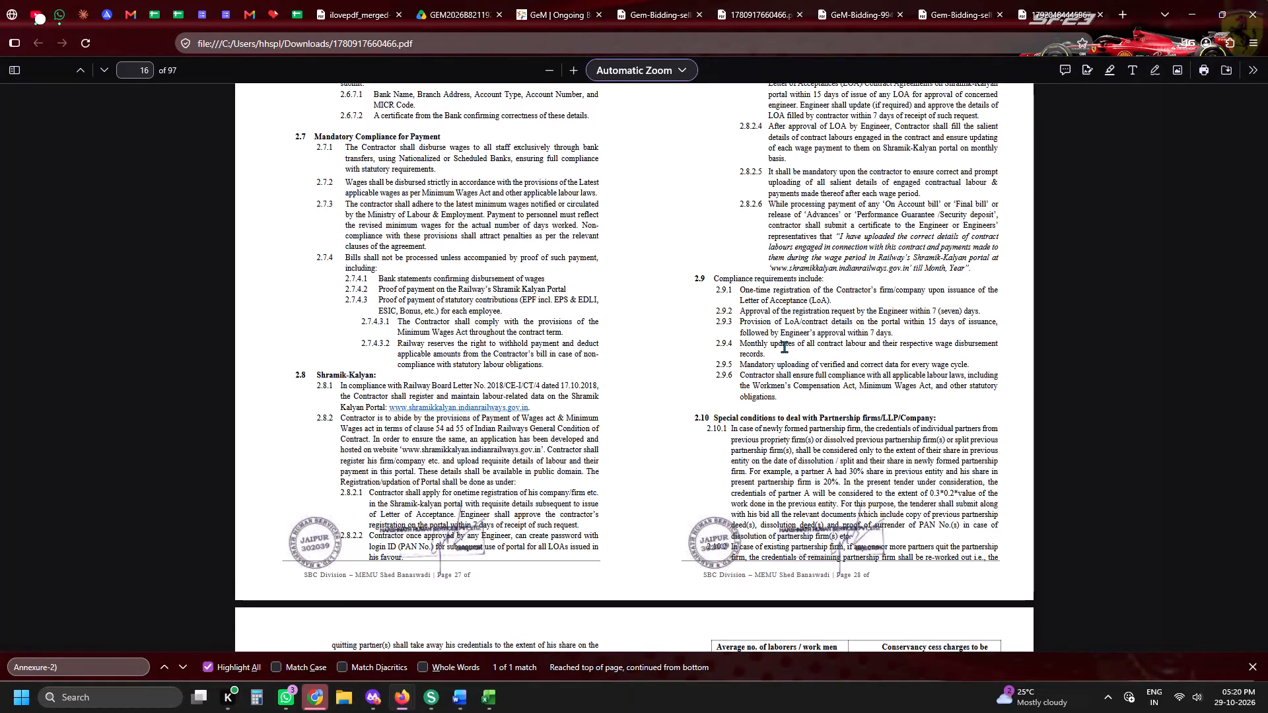
pyautogui.scroll(8, 783, 347)
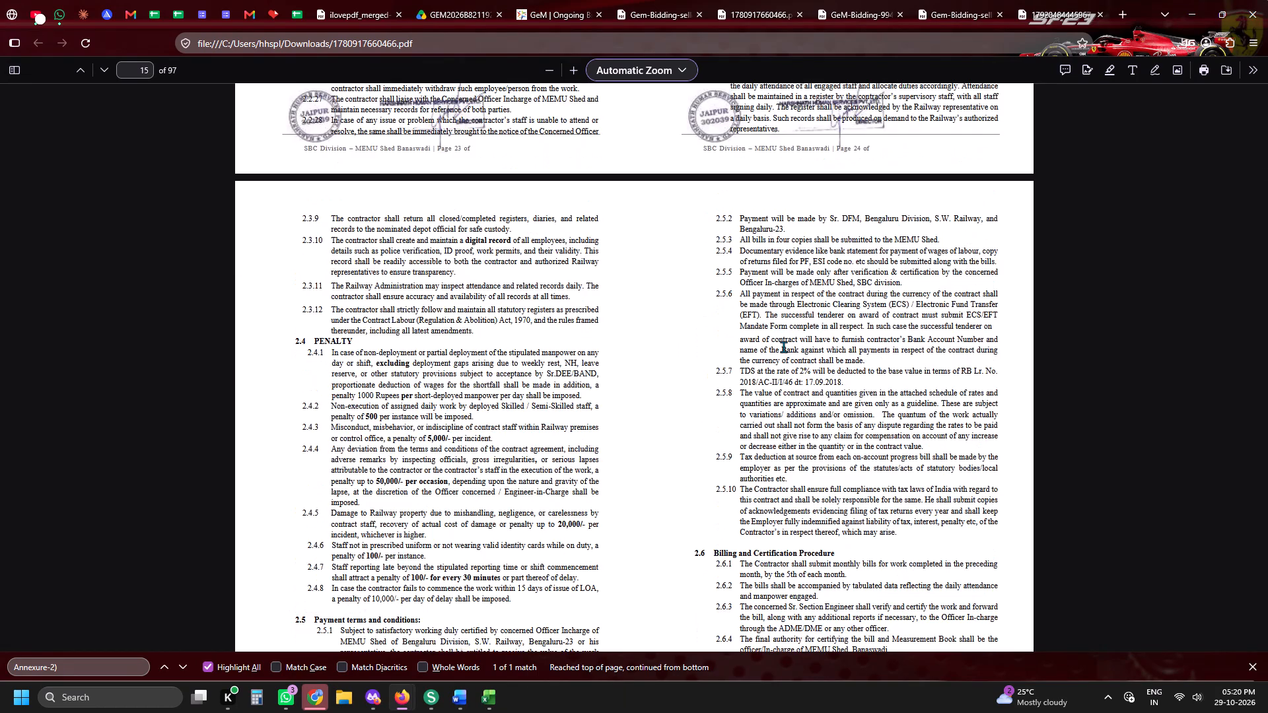
pyautogui.scroll(11, 783, 347)
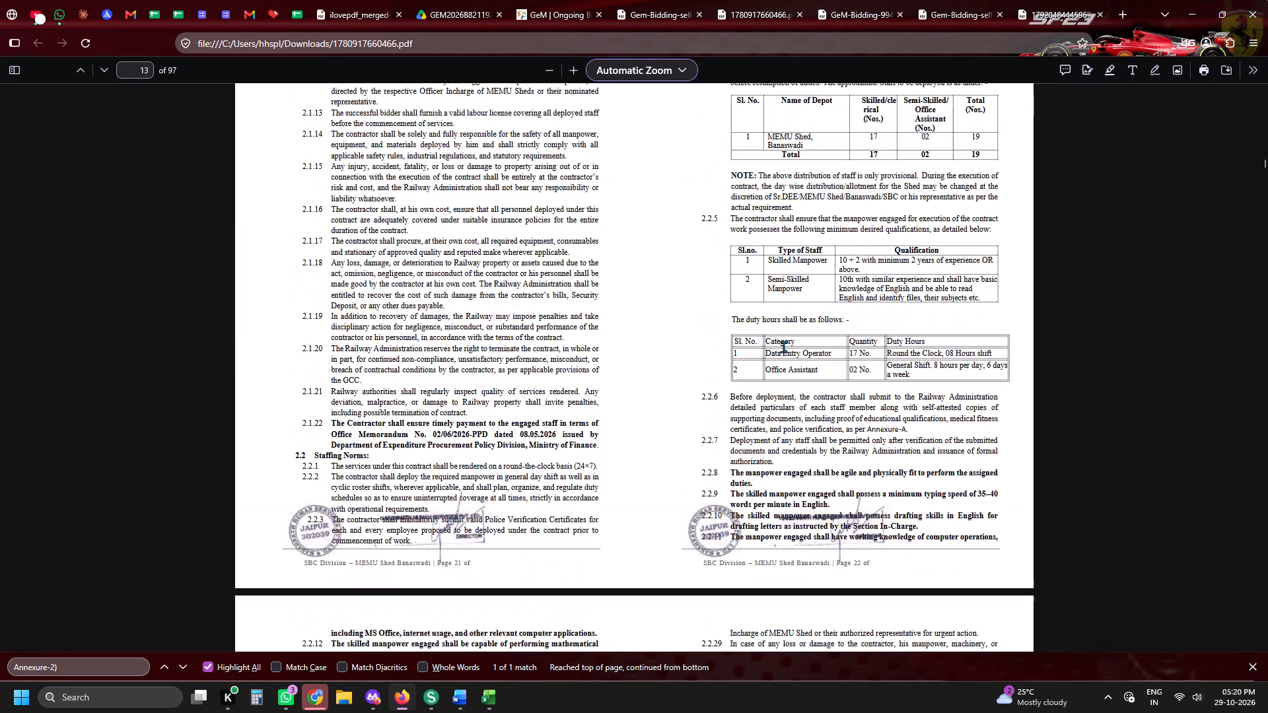
pyautogui.scroll(6, 783, 347)
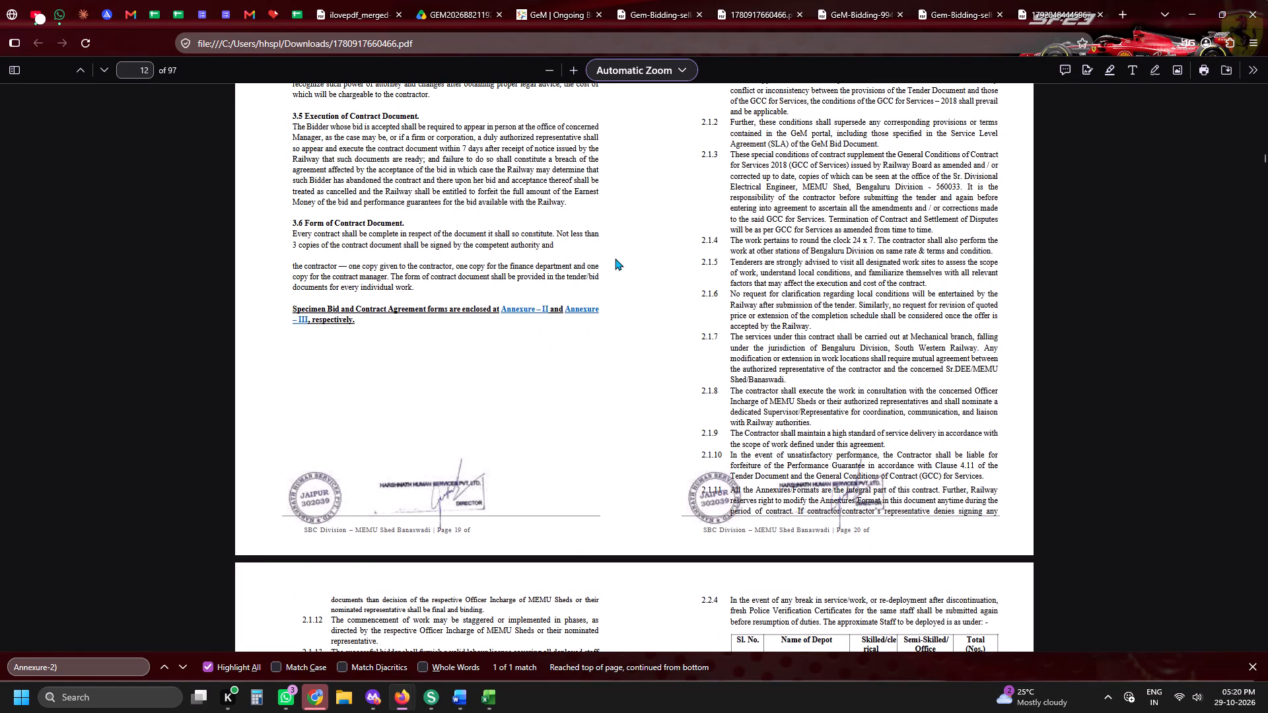
pyautogui.scroll(16, 615, 258)
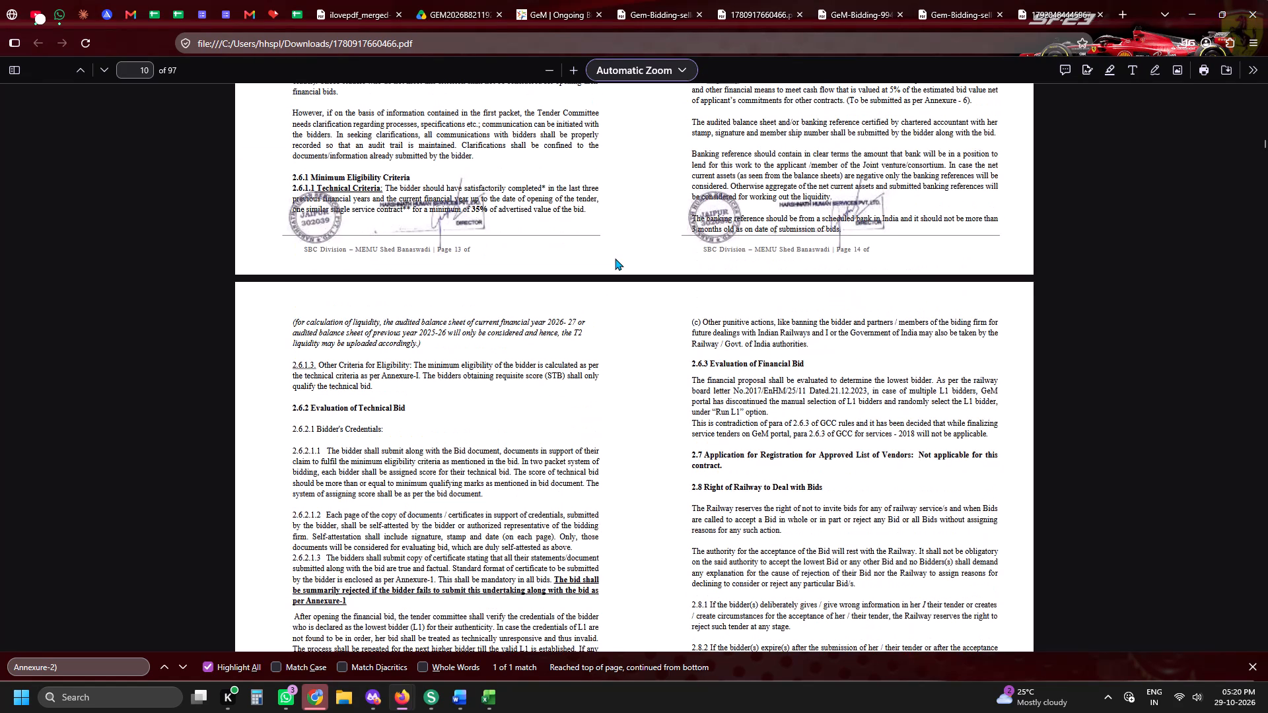
pyautogui.scroll(6, 619, 220)
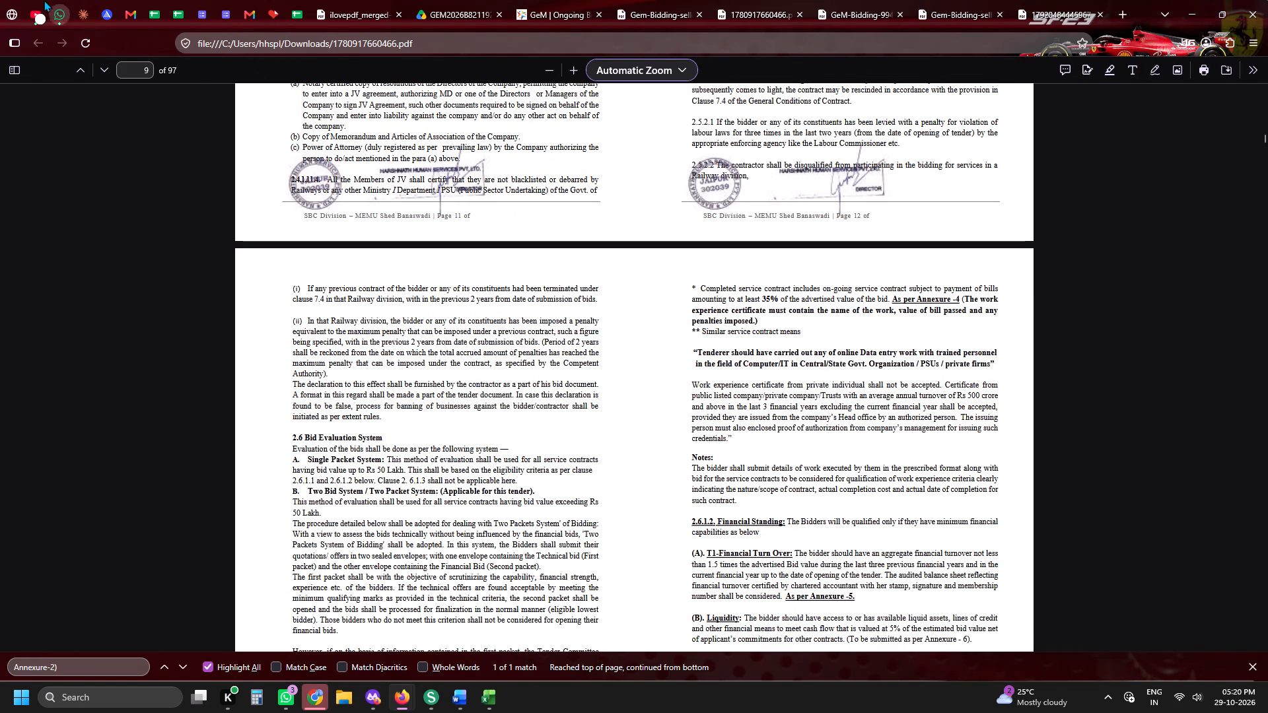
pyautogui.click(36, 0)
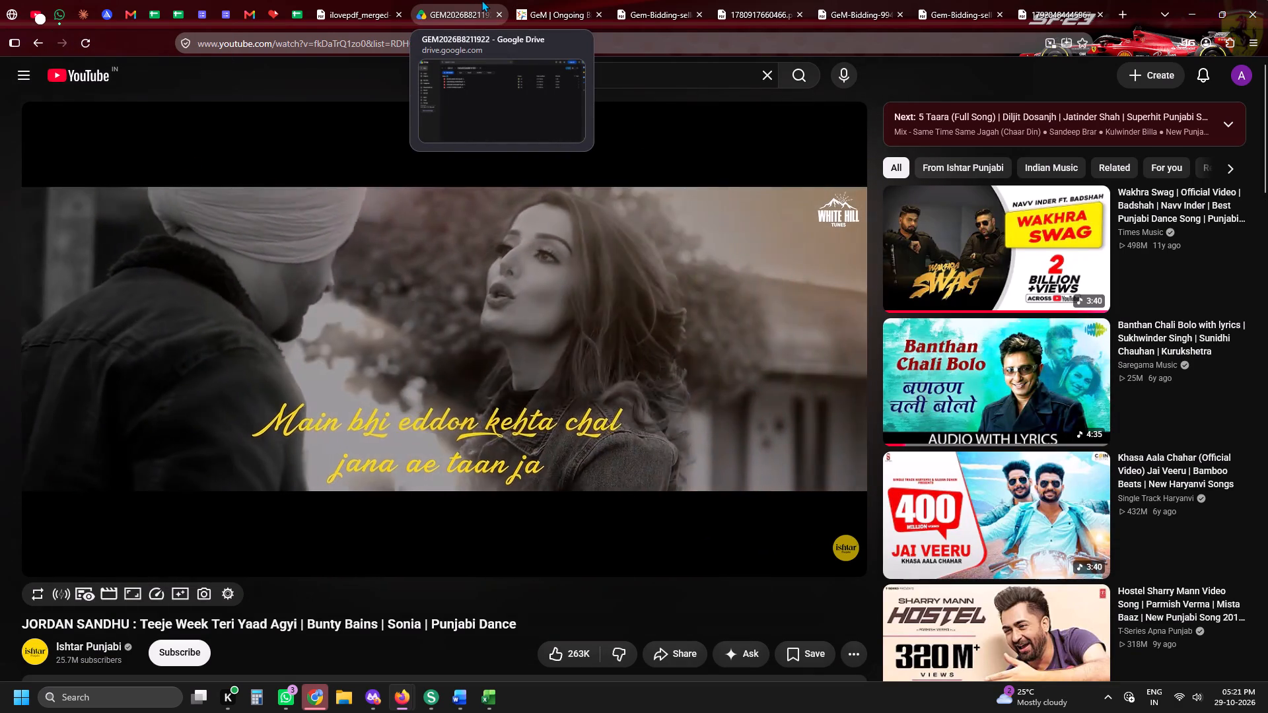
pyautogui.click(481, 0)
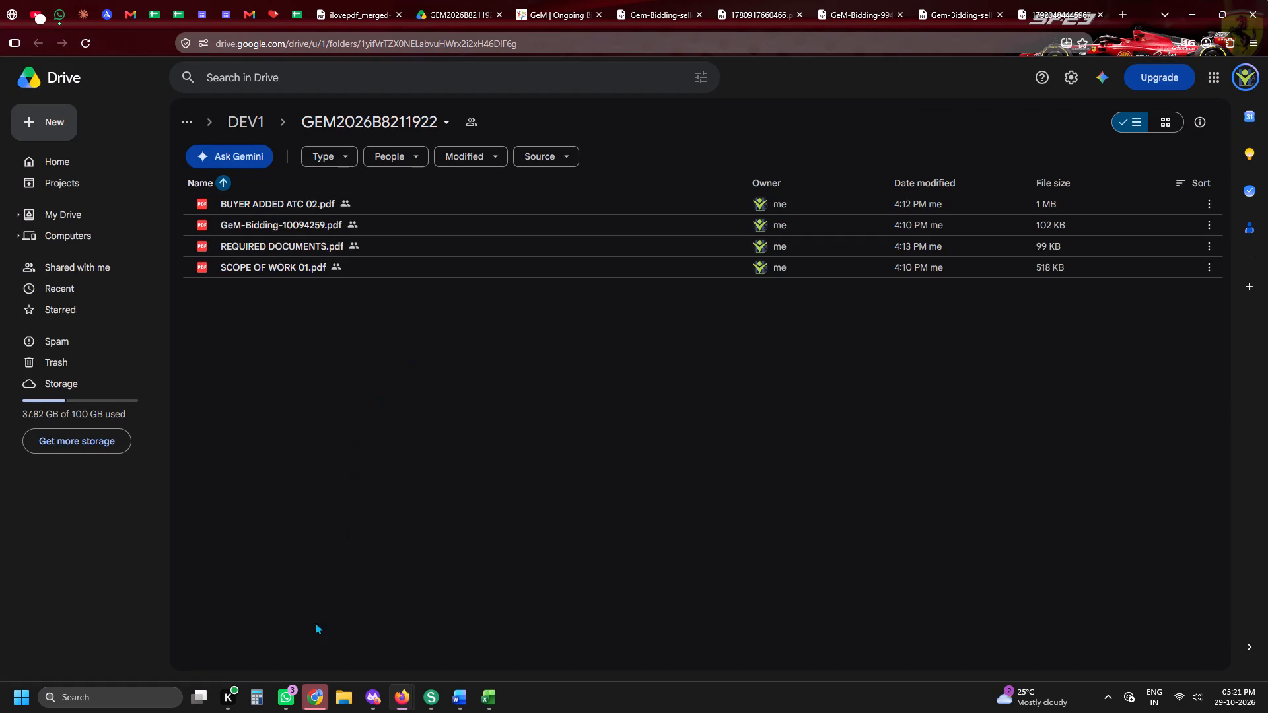
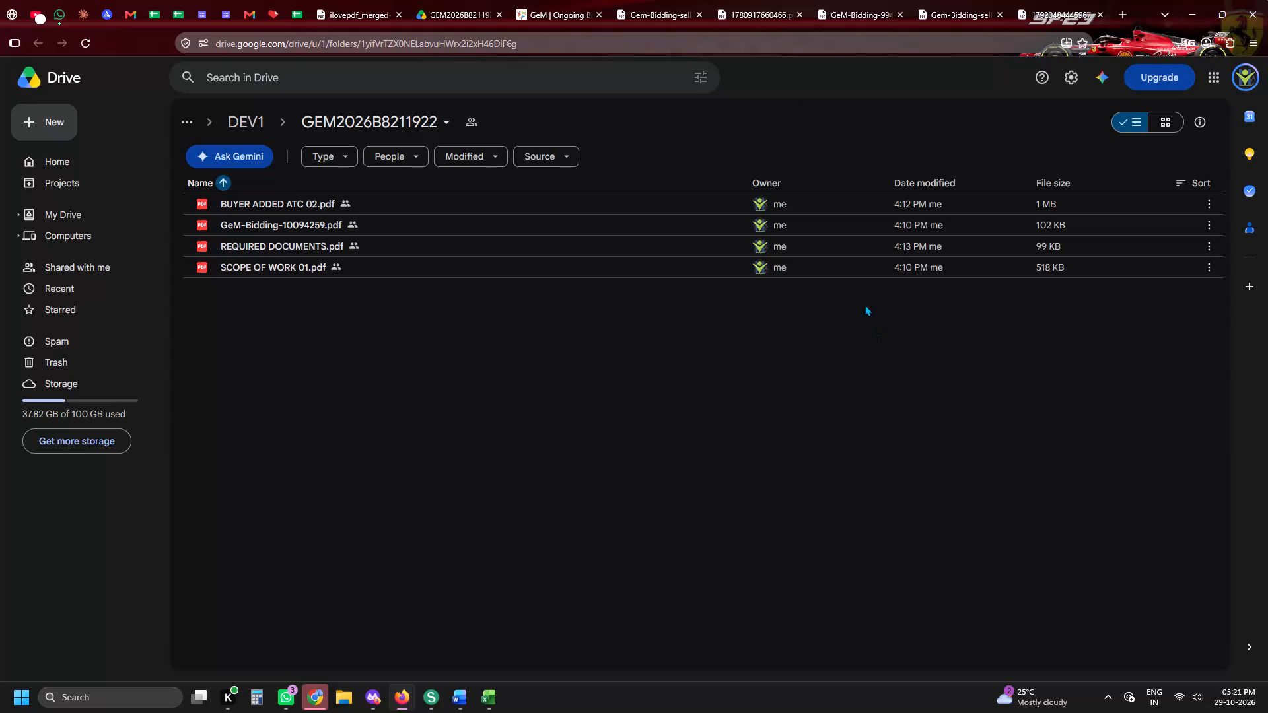
# Open the GeM representation form for GEM/2026/B/7555254 and expand its full disqualification comment.
pyautogui.click(767, 0)
pyautogui.click(861, 0)
pyautogui.click(981, 0)
pyautogui.click(1015, 0)
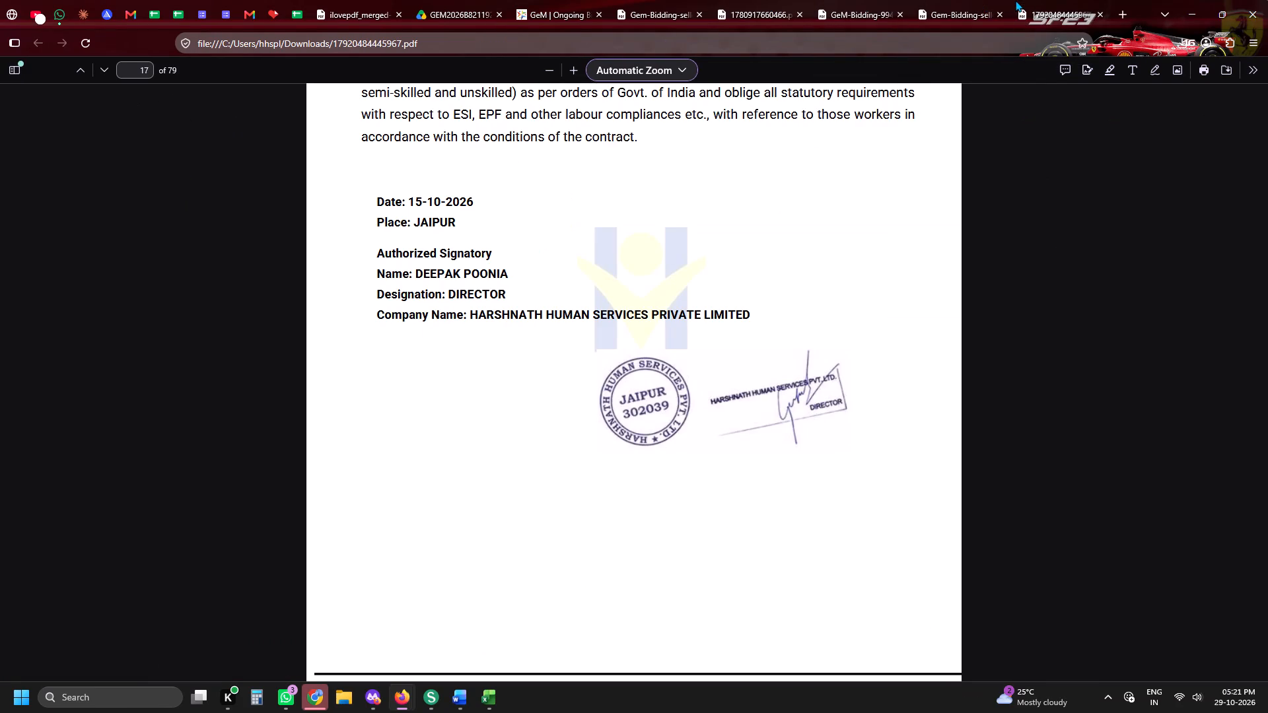
pyautogui.click(570, 0)
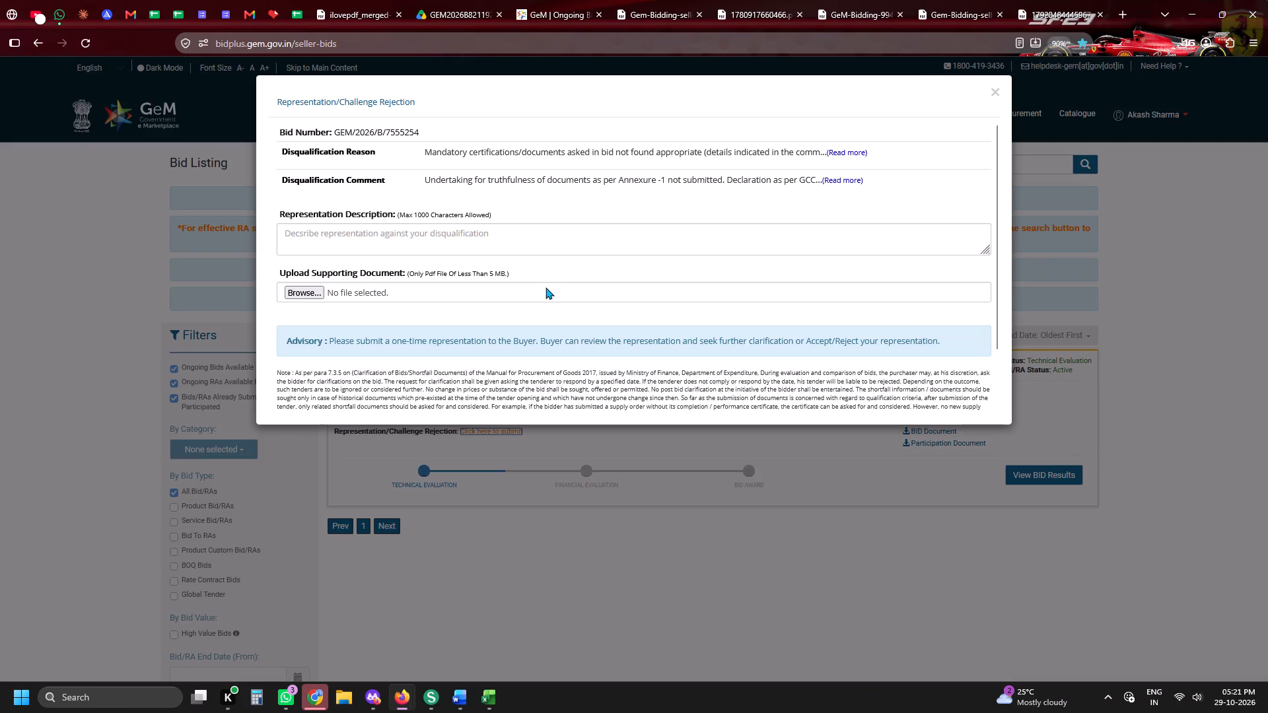
pyautogui.click(848, 180)
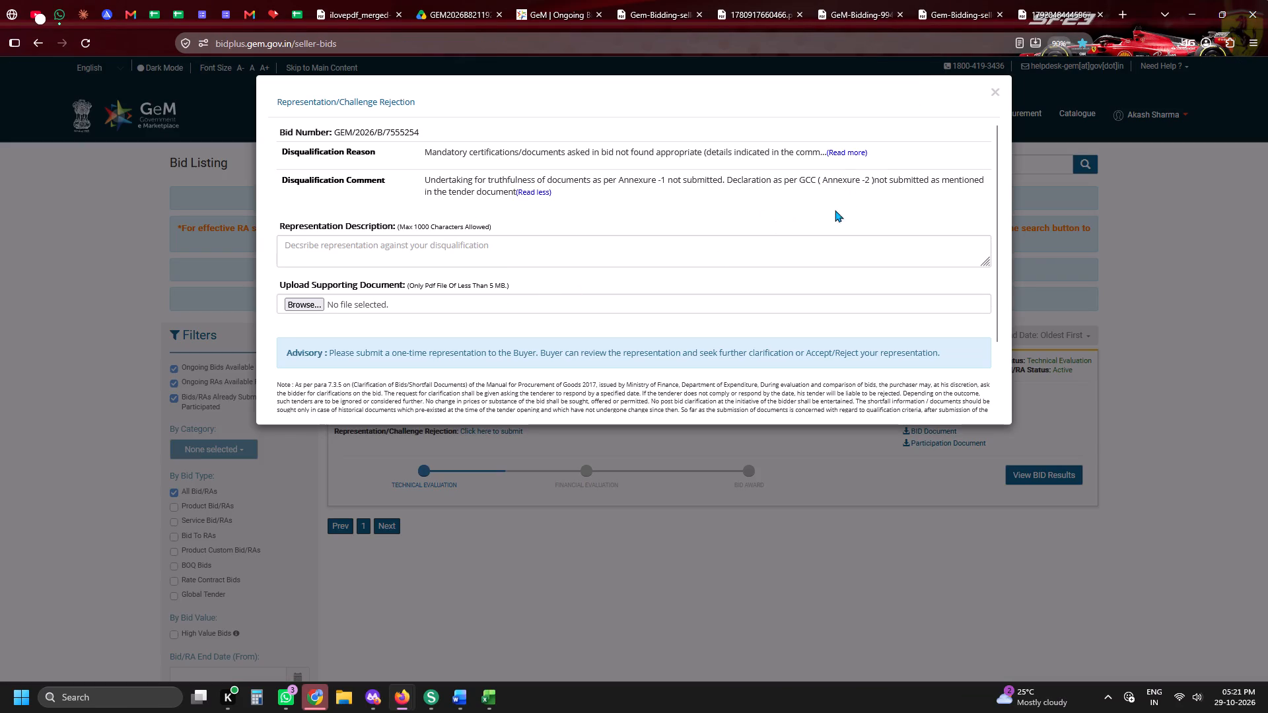
# Review the ATC PDF from the Annexure-1 undertaking clause through bid documentation, staffing, penalty and billing clauses for the required declarations.
pyautogui.click(407, 0)
pyautogui.click(546, 2)
pyautogui.click(654, 0)
pyautogui.click(756, 0)
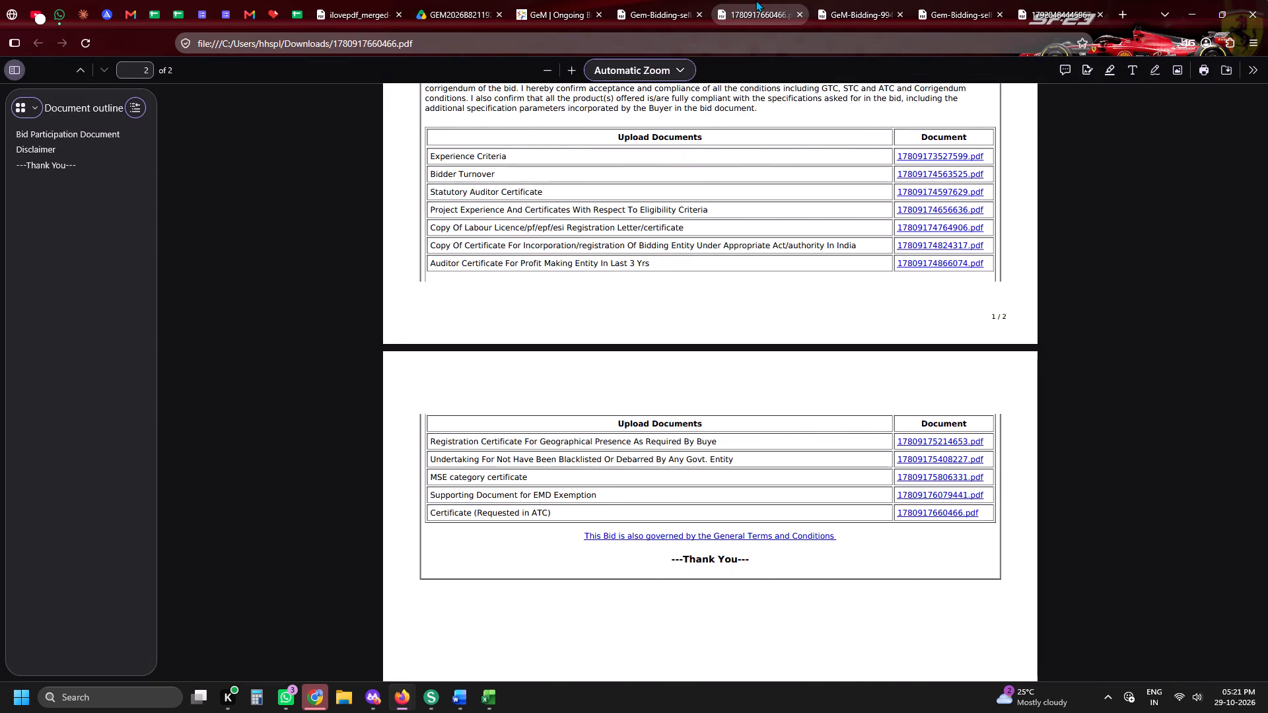
pyautogui.scroll(-11, 697, 433)
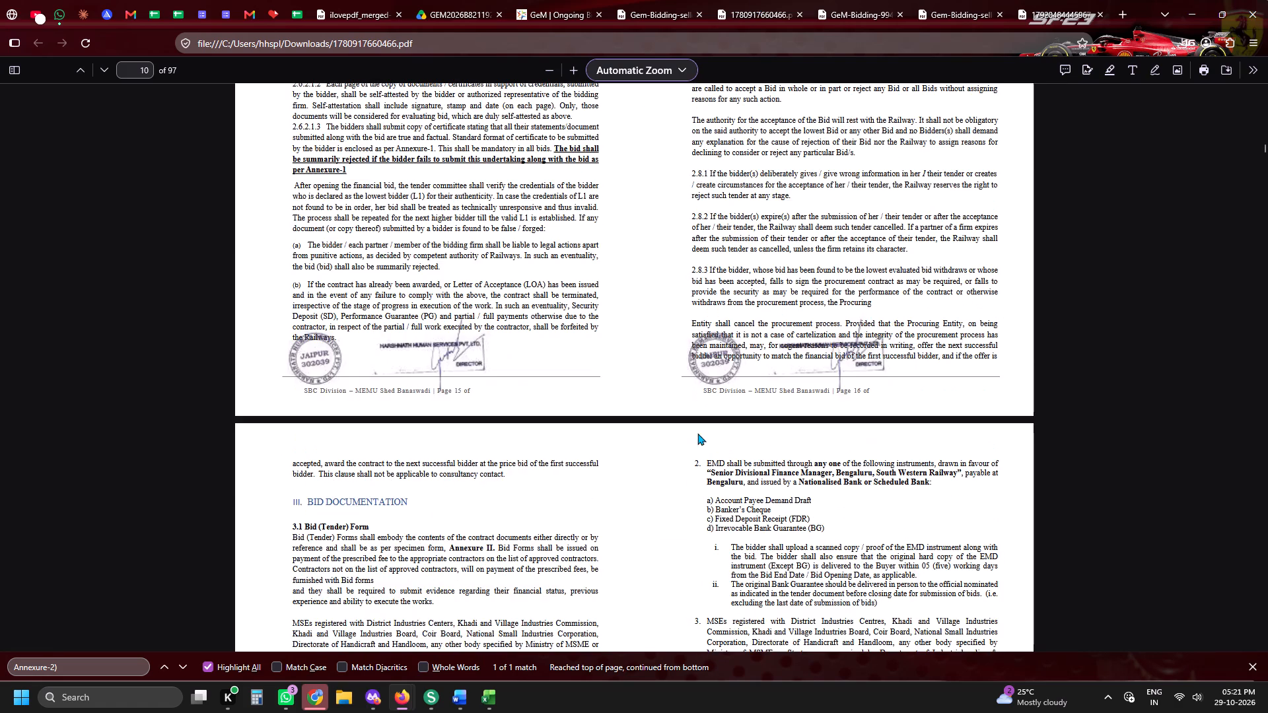
pyautogui.scroll(-14, 697, 433)
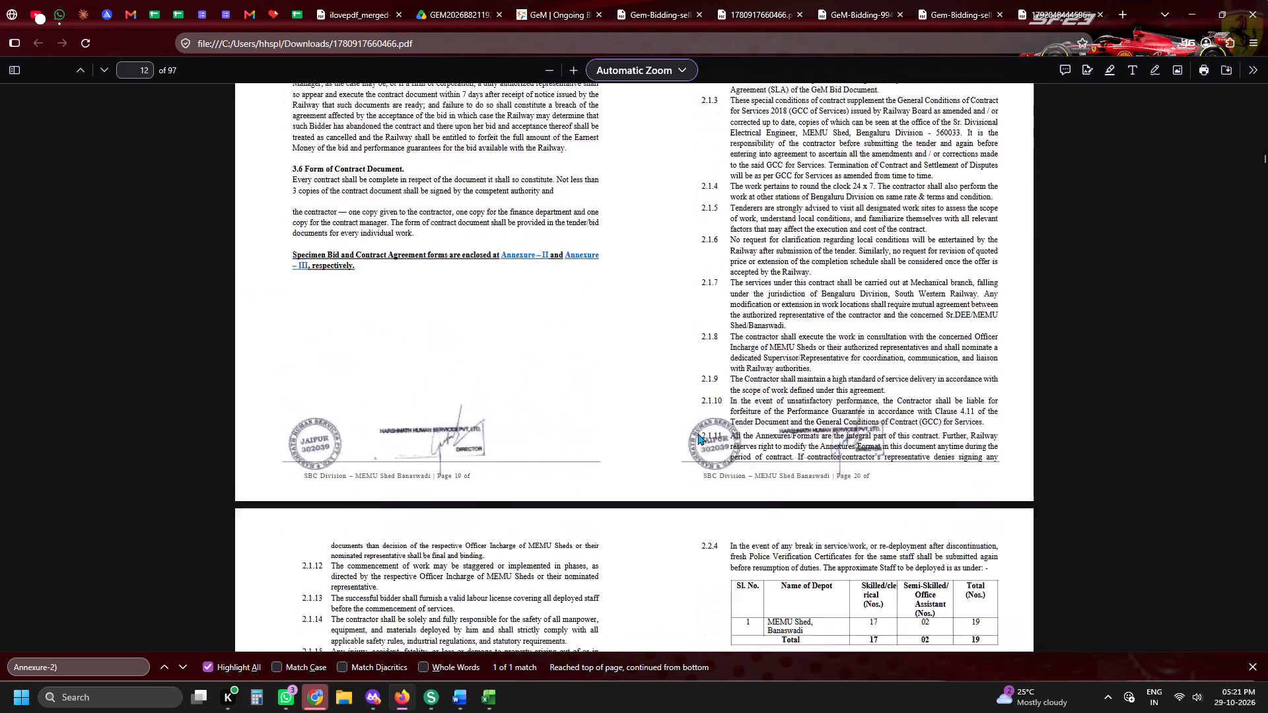
pyautogui.scroll(-17, 697, 433)
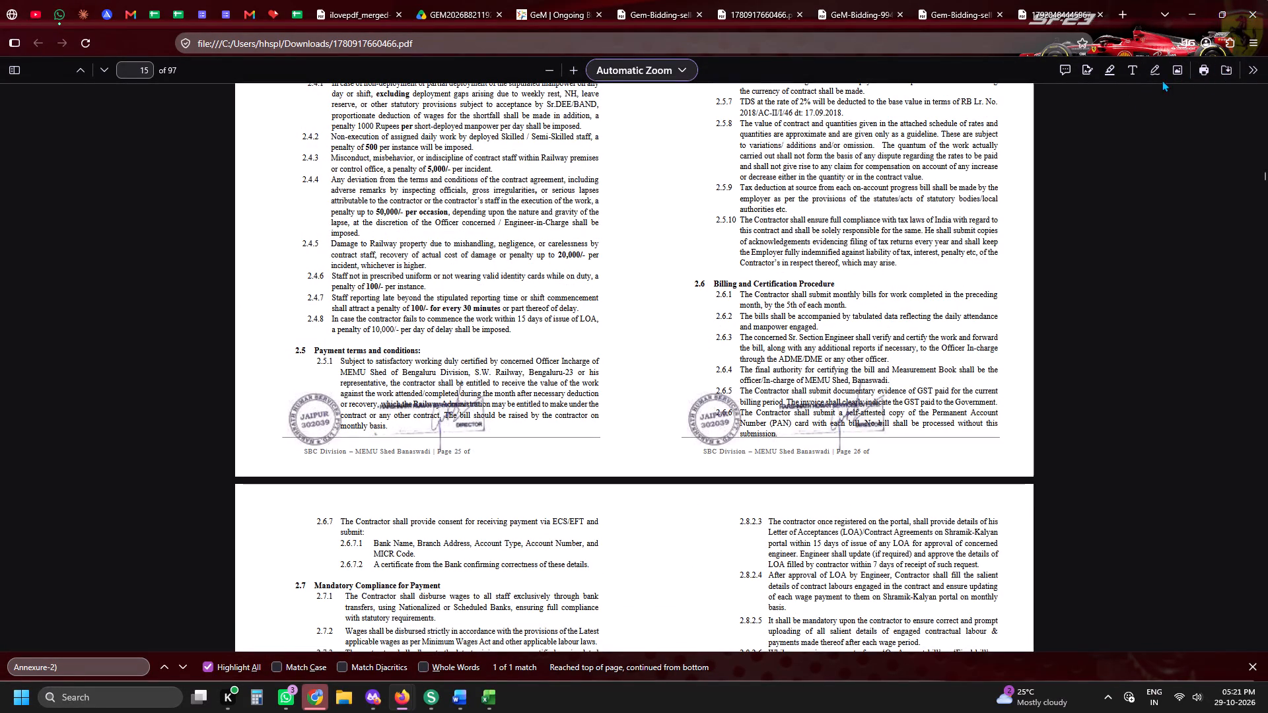
pyautogui.click(749, 0)
pyautogui.click(678, 0)
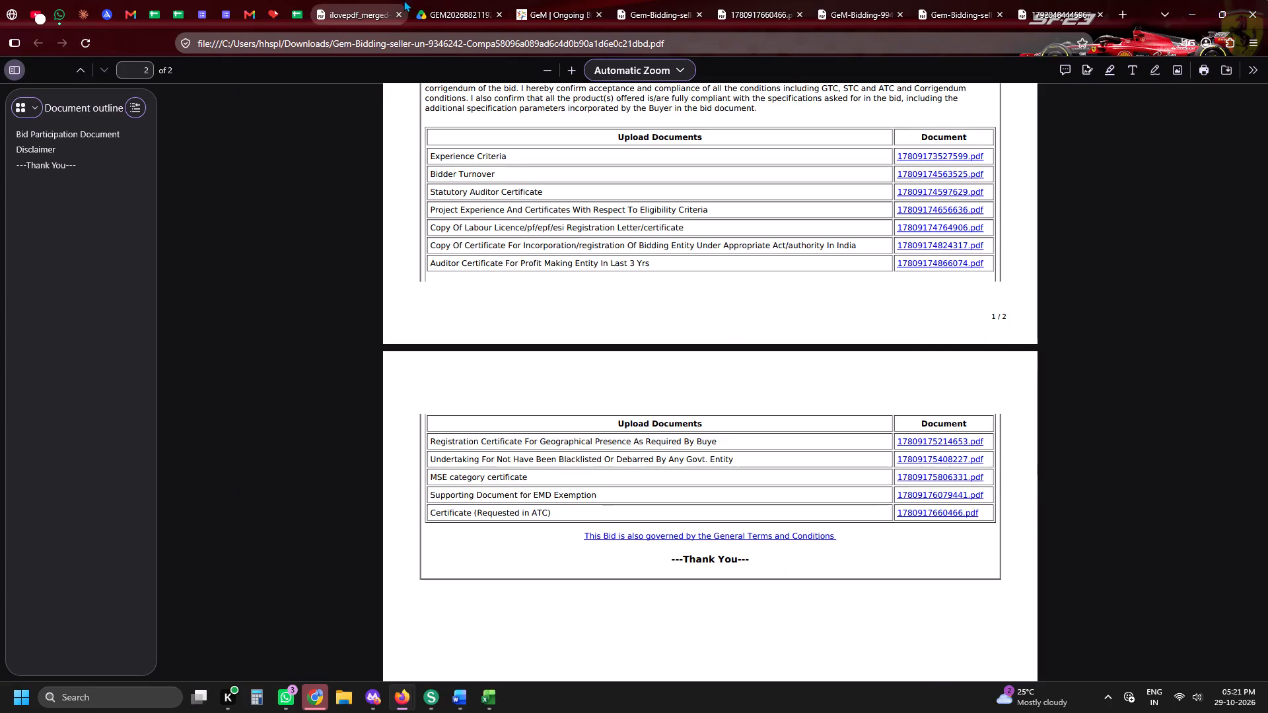
# Attach all-terms-conditions-acceptance-100-stamp-hhspl.pdf from the Undertakings folder as the supporting document for the GEM/2026/B/7555254 representation.
pyautogui.click(542, 0)
pyautogui.click(326, 302)
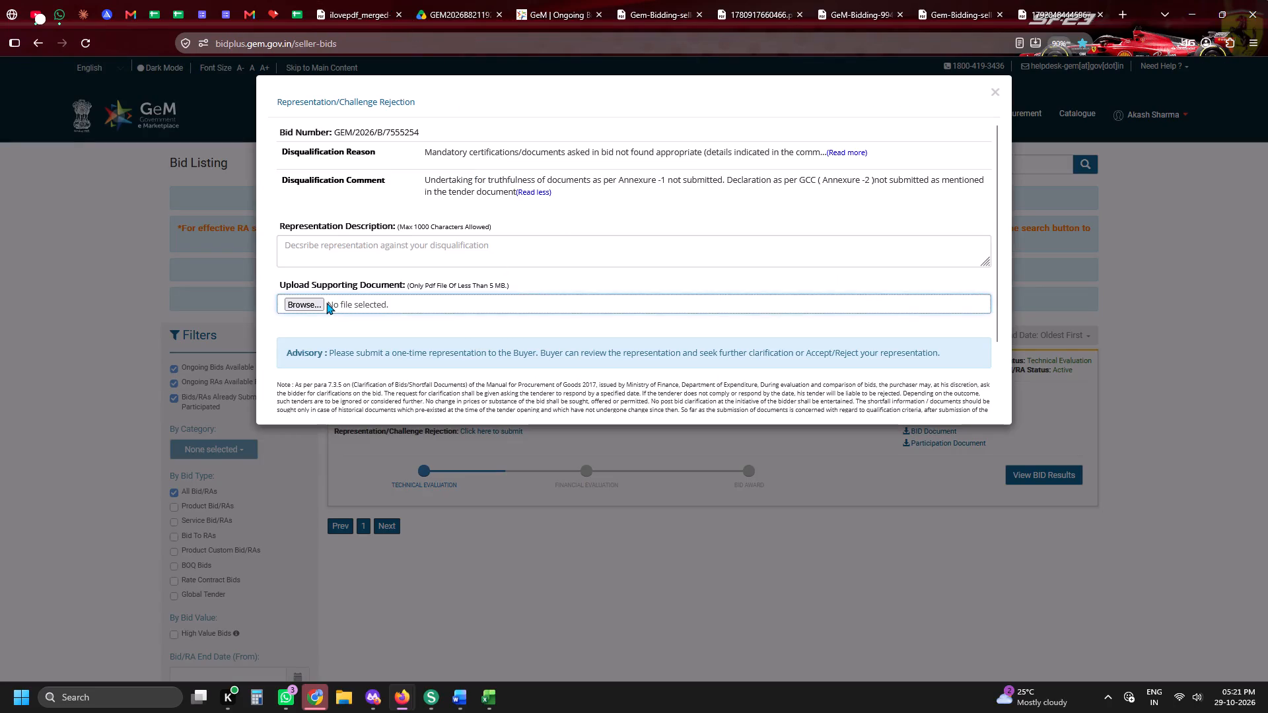
pyautogui.scroll(3, 1025, 347)
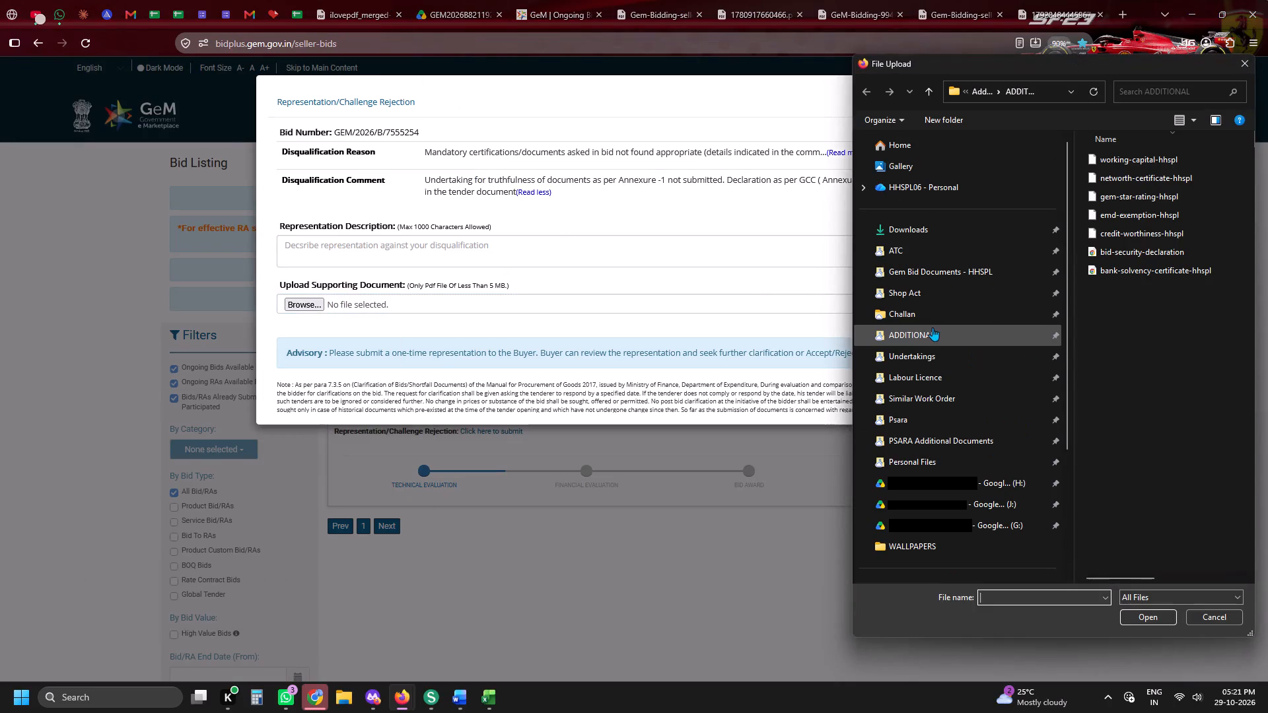
pyautogui.click(923, 352)
pyautogui.doubleClick(1098, 182)
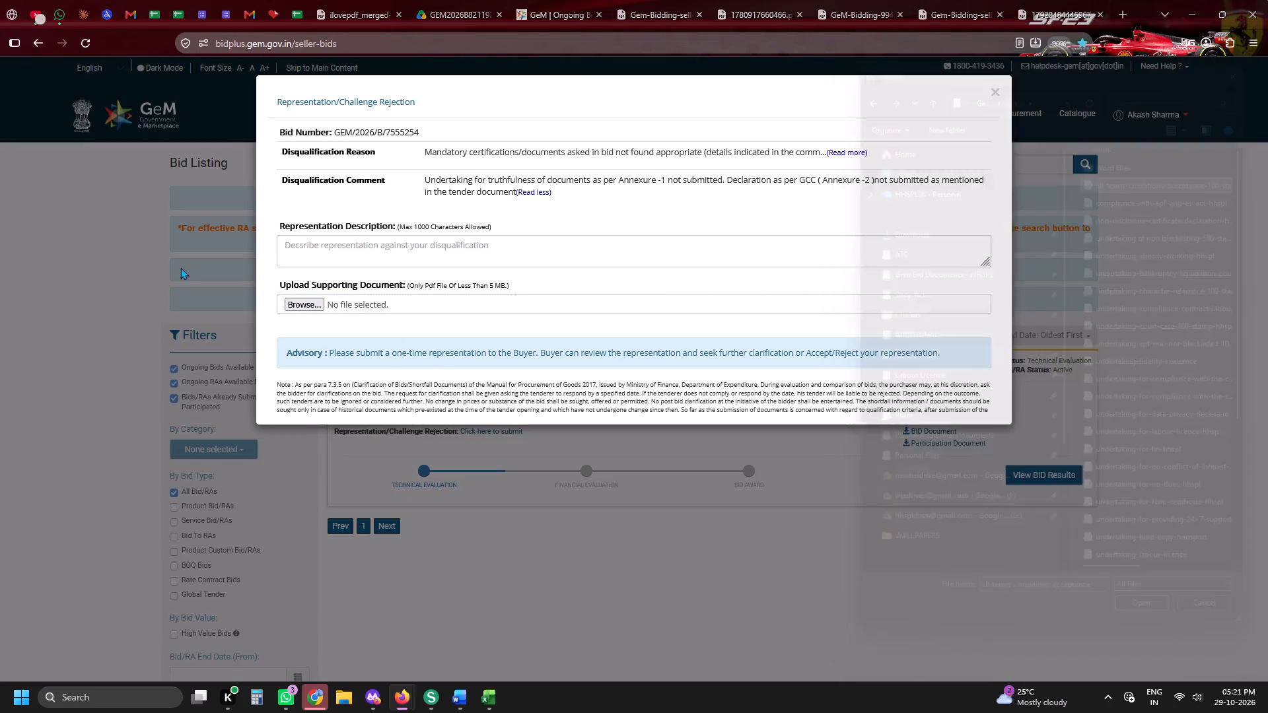
# Fill the representation description with the prepared text signed Harshnath Human Services Private Limited and submit the representation for GEM/2026/B/7555254.
pyautogui.click(293, 244)
pyautogui.press('super+v')
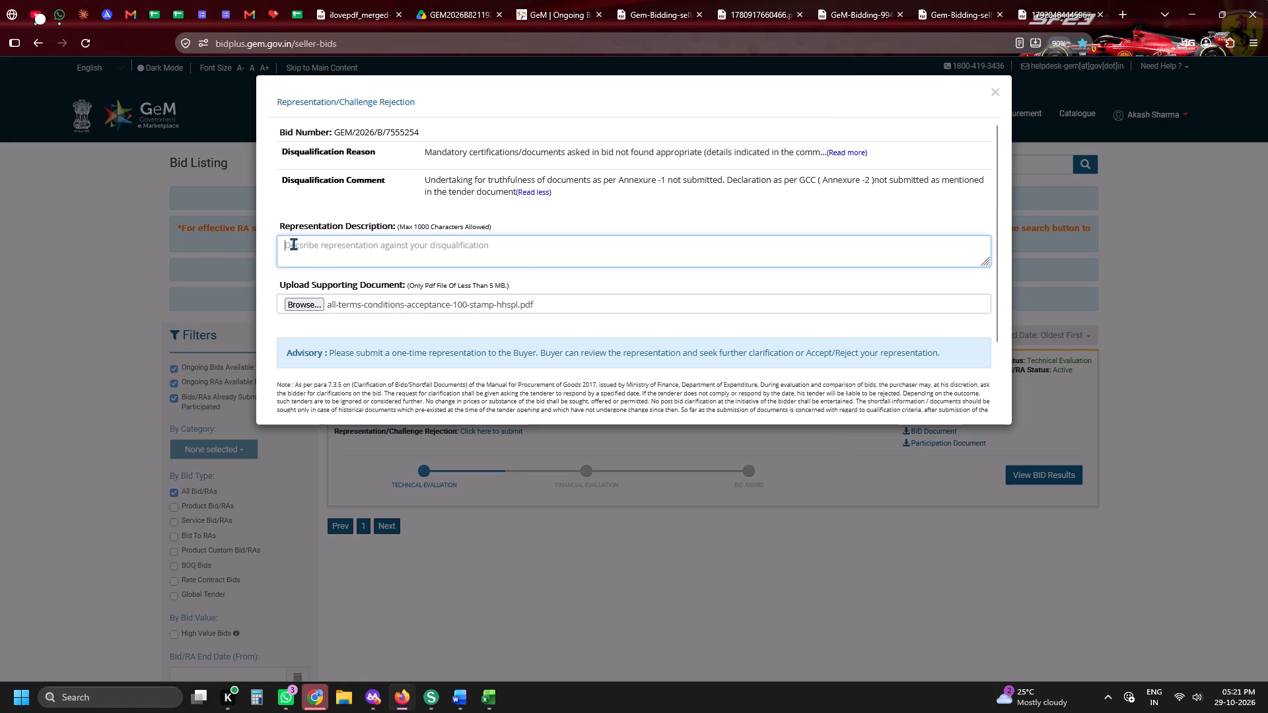
pyautogui.click(479, 322)
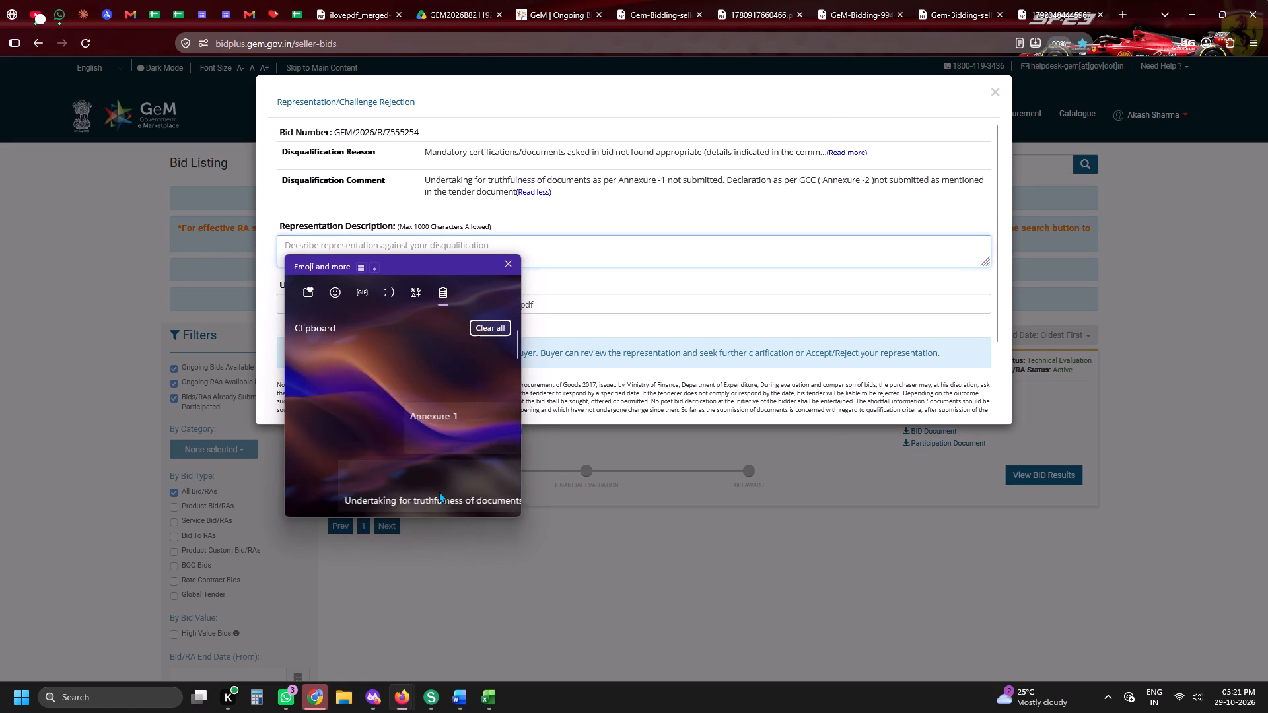
pyautogui.click(361, 473)
pyautogui.hotkey('ctrl', 'v')
pyautogui.scroll(-6, 339, 374)
pyautogui.click(332, 388)
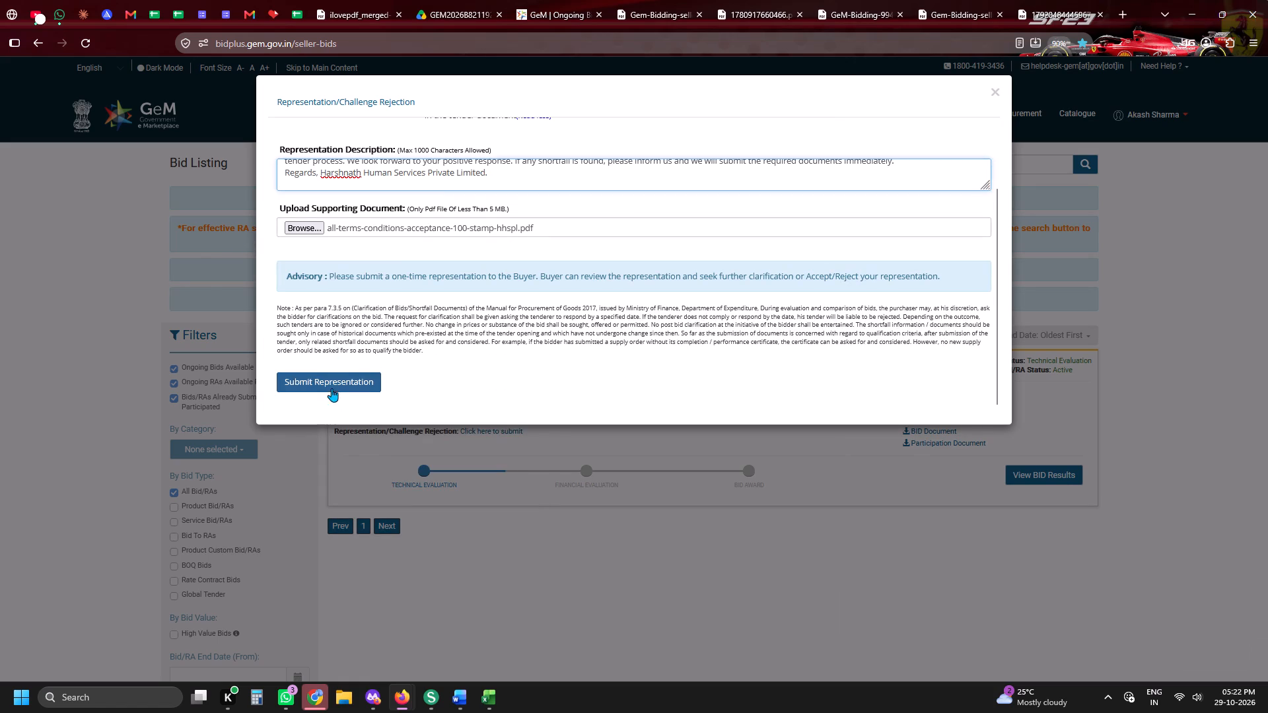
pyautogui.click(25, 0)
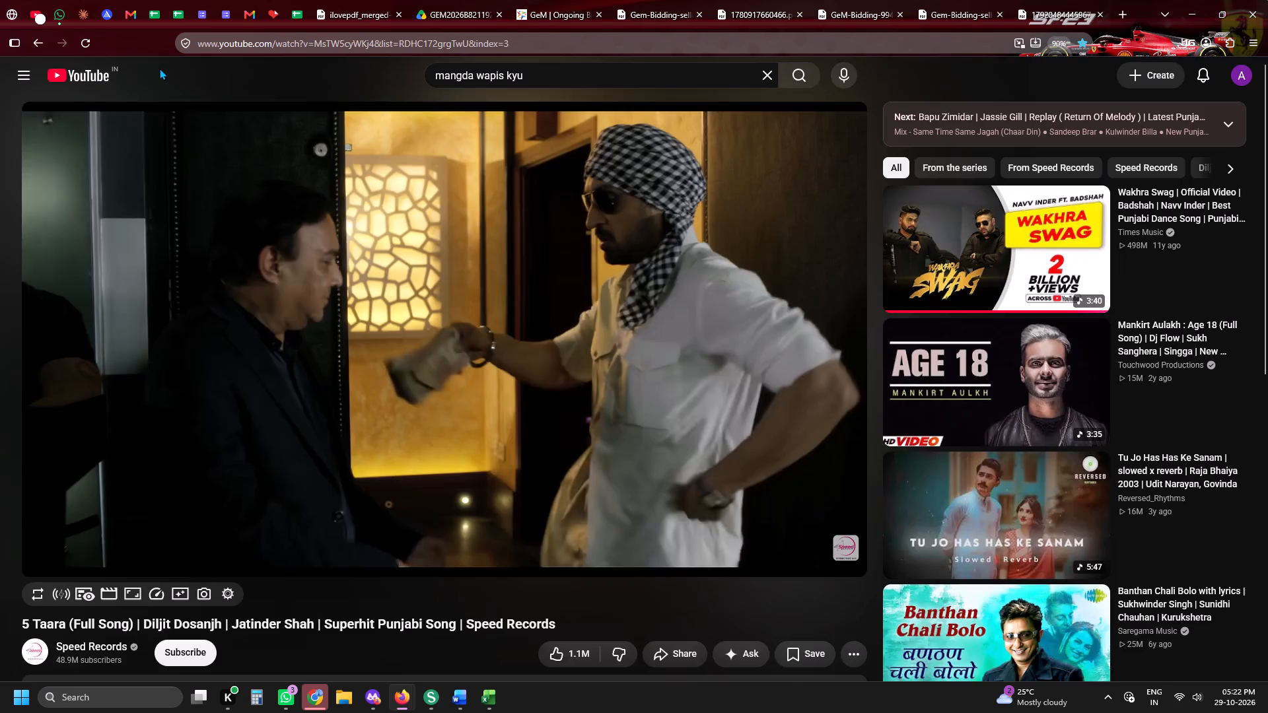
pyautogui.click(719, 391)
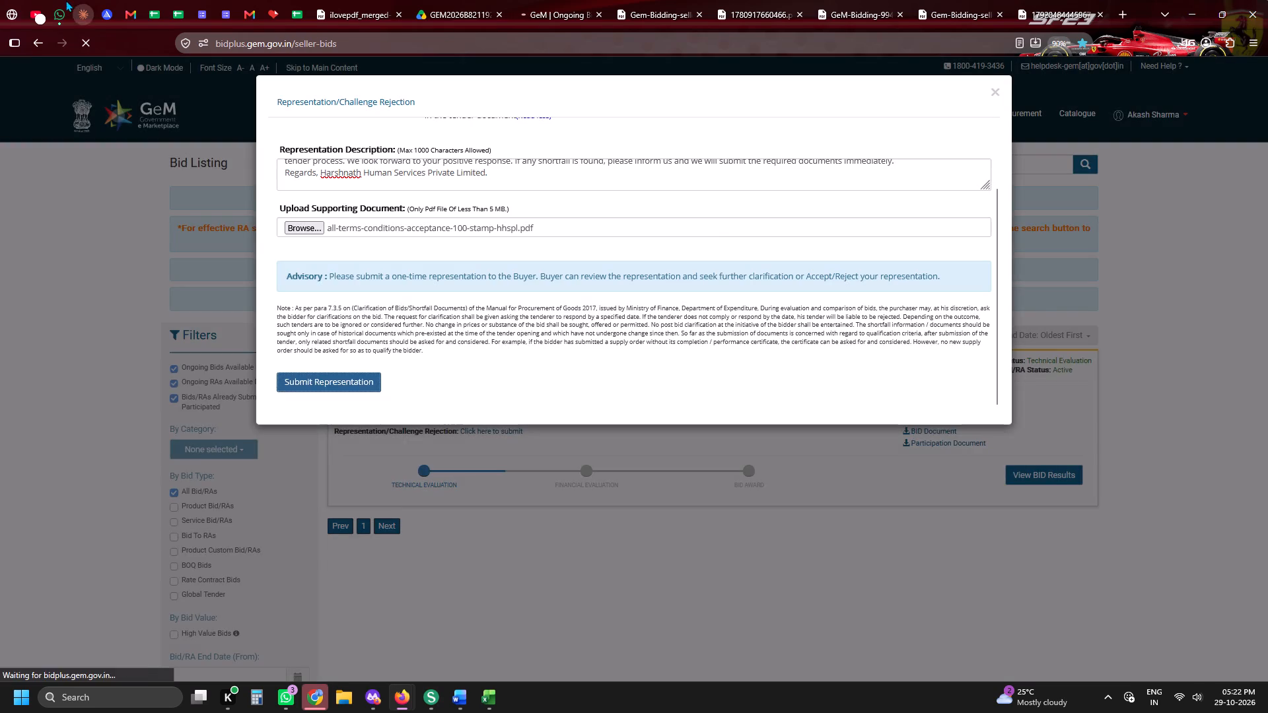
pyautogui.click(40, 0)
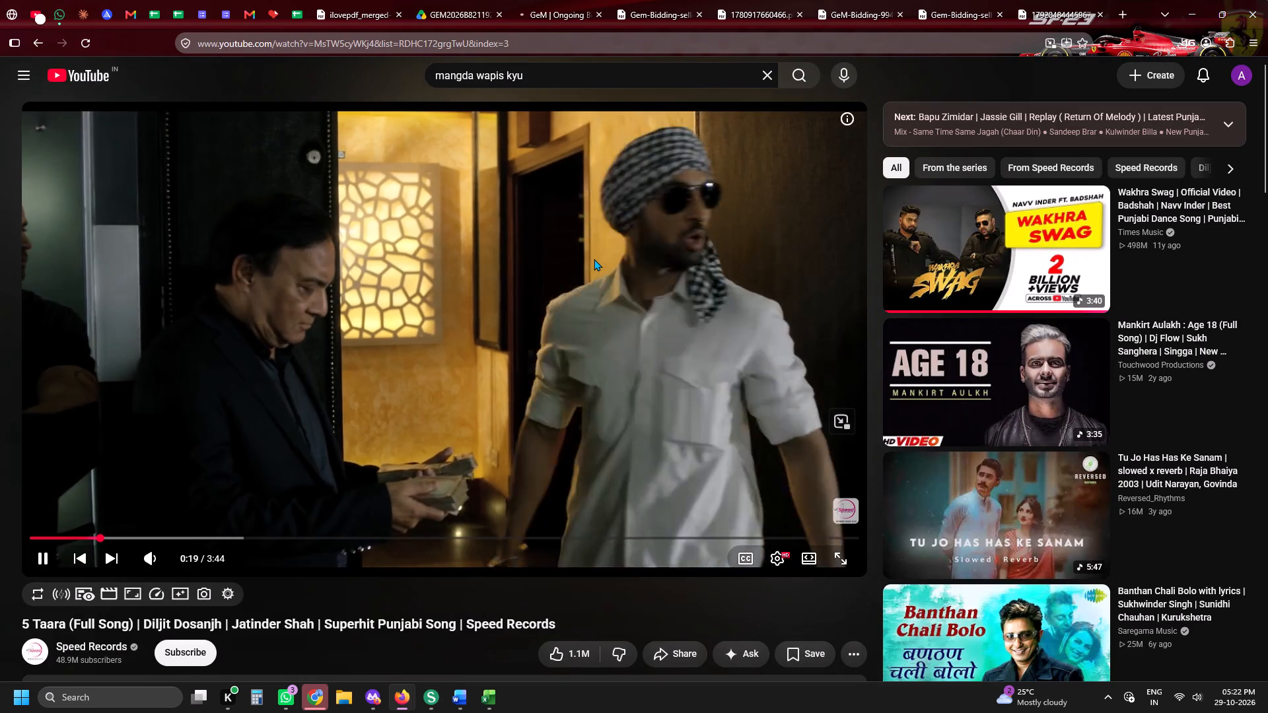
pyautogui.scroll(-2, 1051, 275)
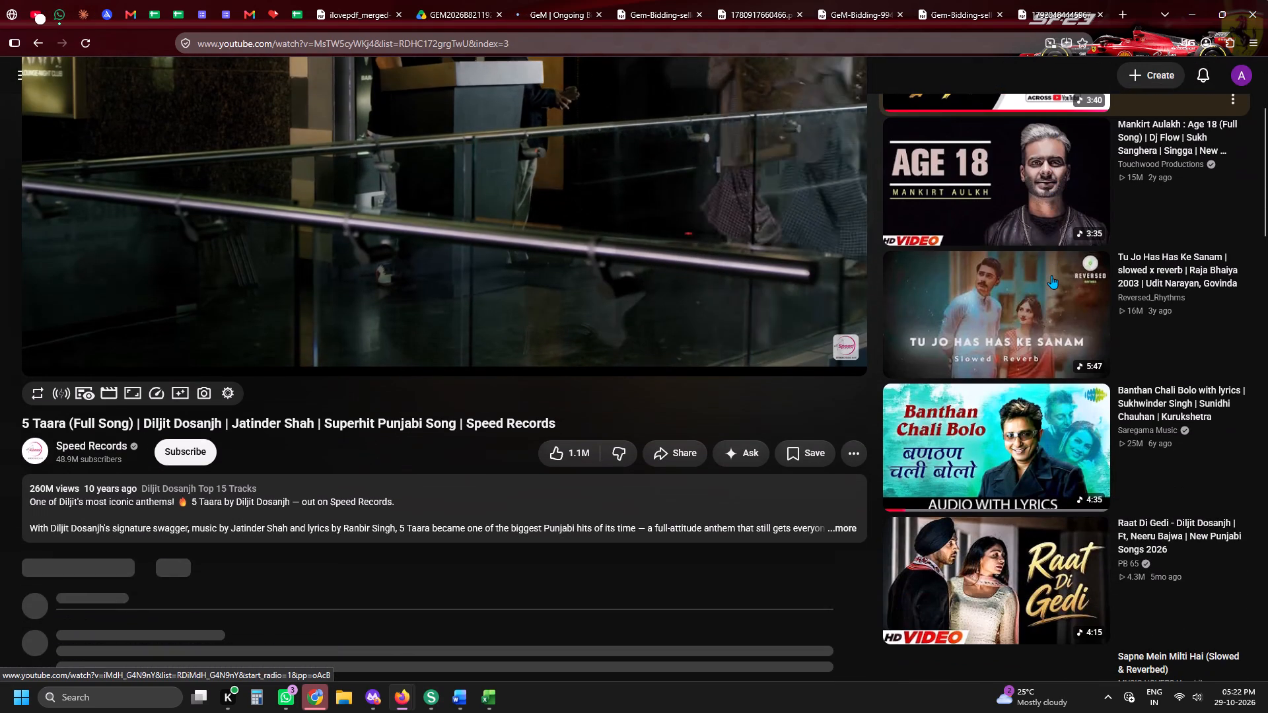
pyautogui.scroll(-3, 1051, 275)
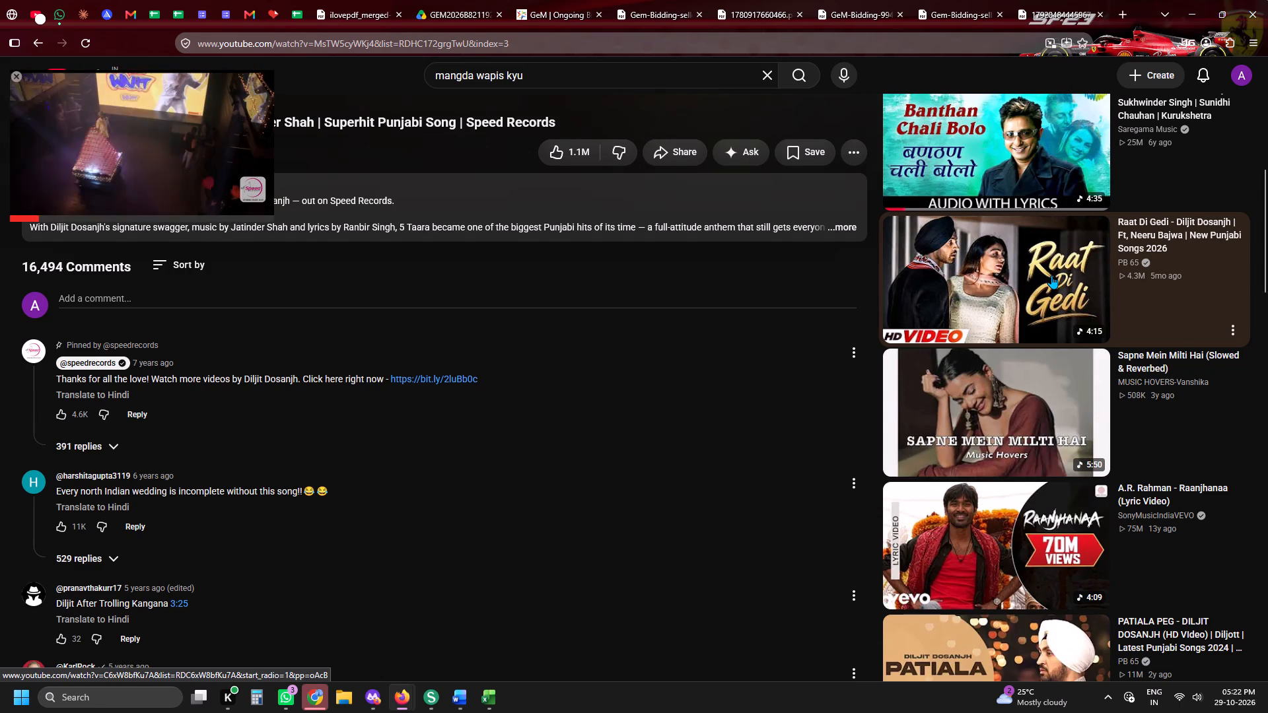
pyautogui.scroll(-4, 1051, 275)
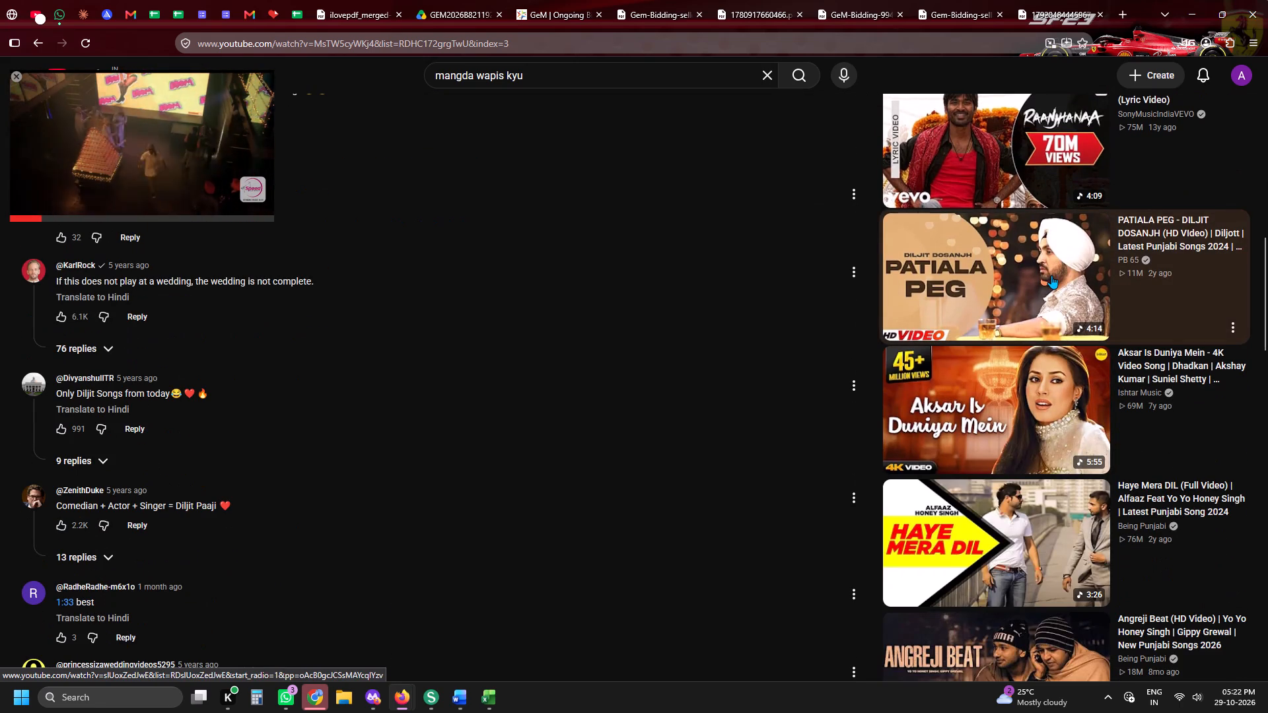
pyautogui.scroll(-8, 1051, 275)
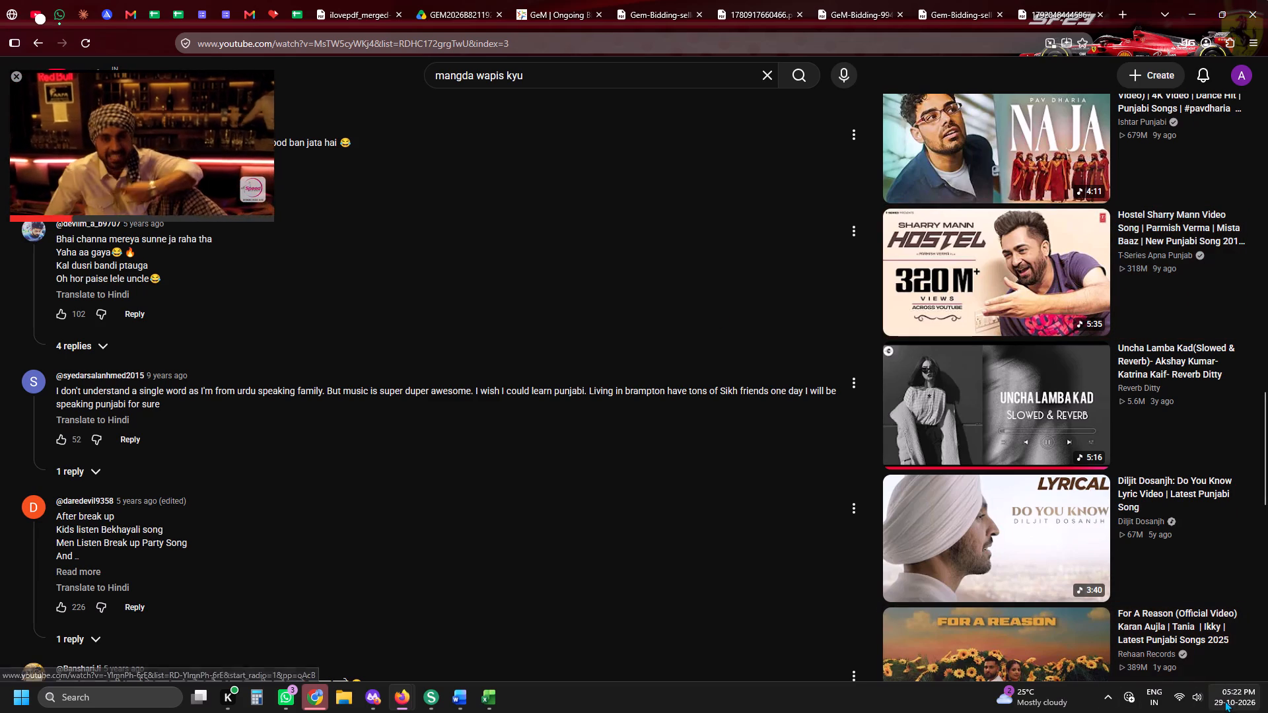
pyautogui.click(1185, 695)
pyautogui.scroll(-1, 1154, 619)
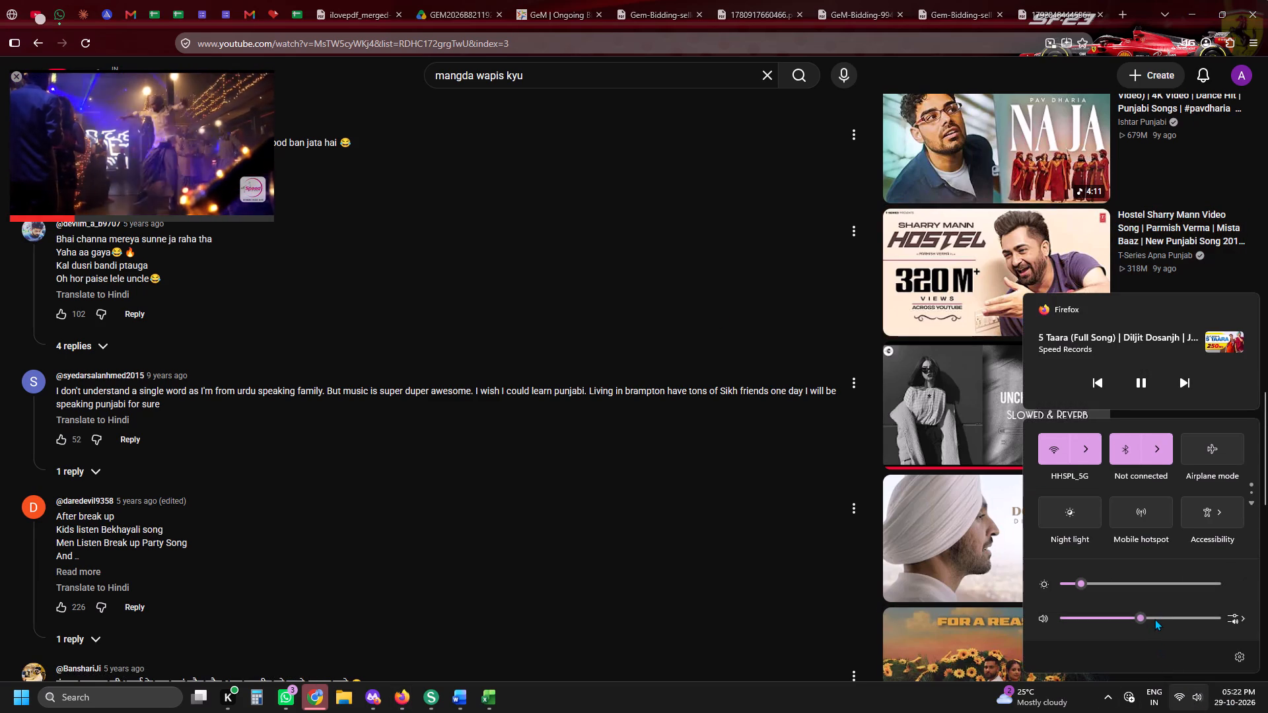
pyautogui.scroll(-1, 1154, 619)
# Return to the GeM Bid Listing page.
pyautogui.click(544, 0)
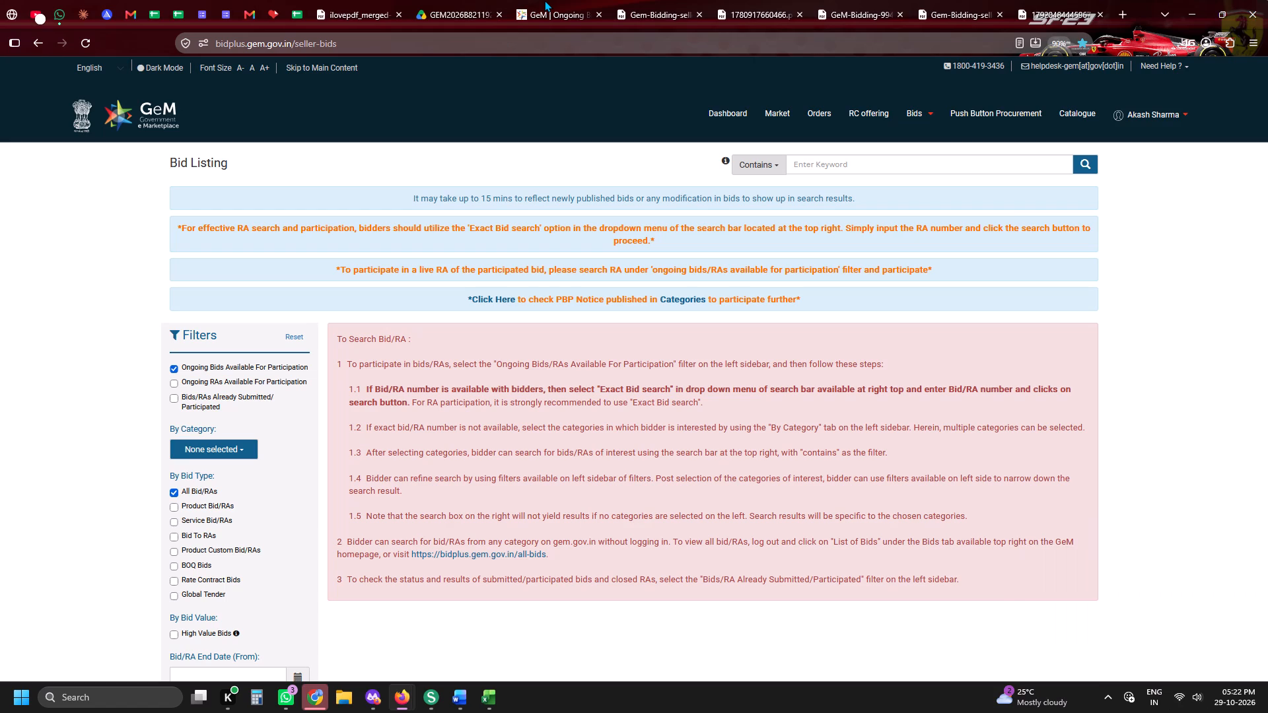
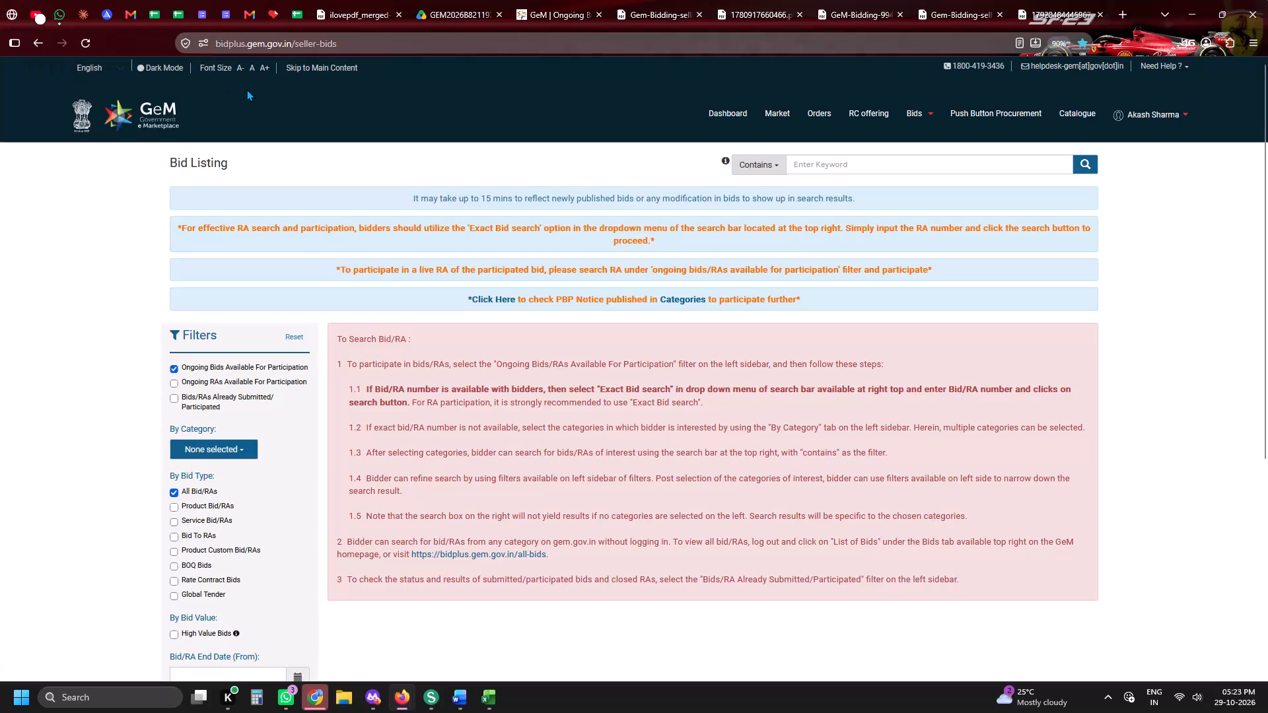
# Switch to the Daily Tender Sheet 2026 spreadsheet, showing the HHSPL PART. bid log.
pyautogui.click(316, 11)
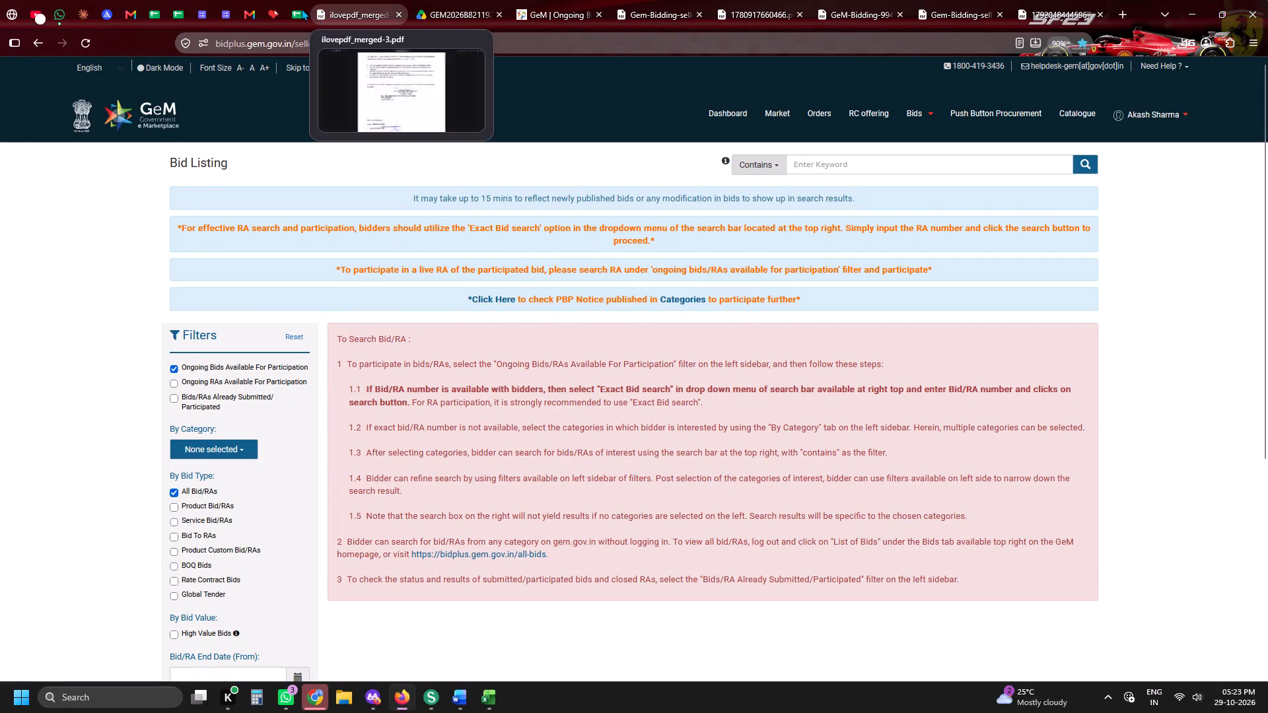
pyautogui.click(296, 5)
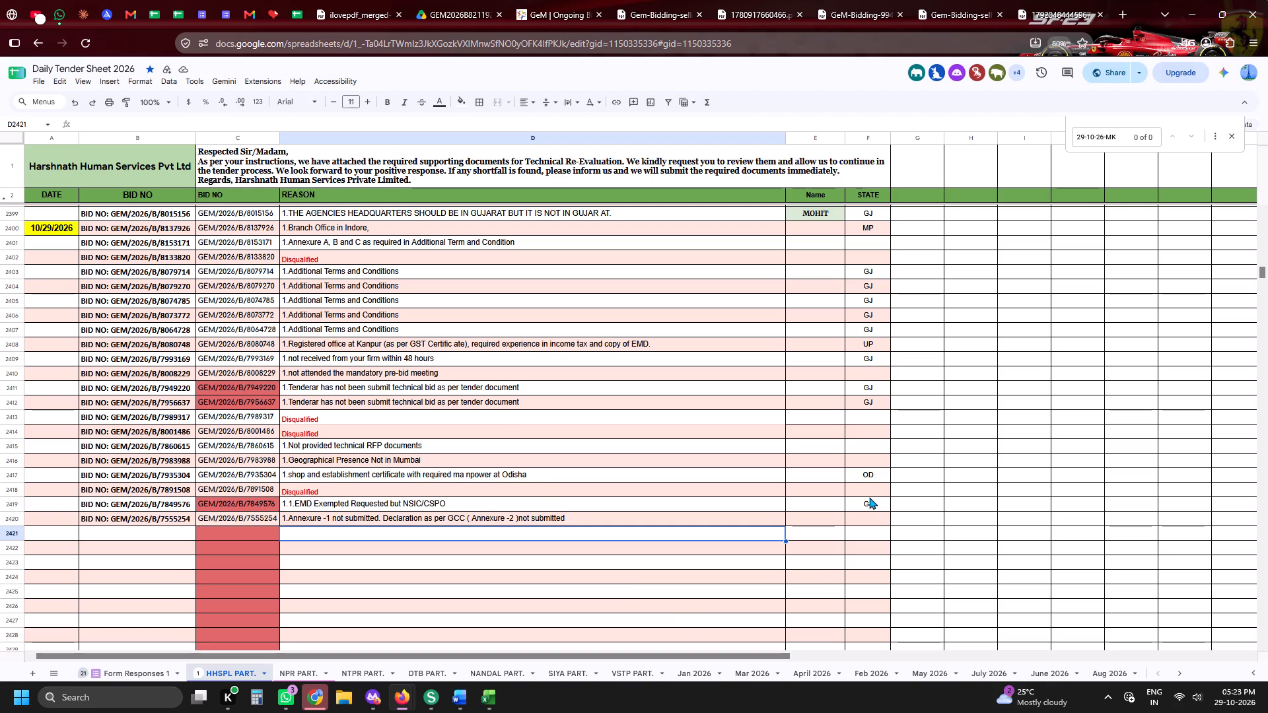
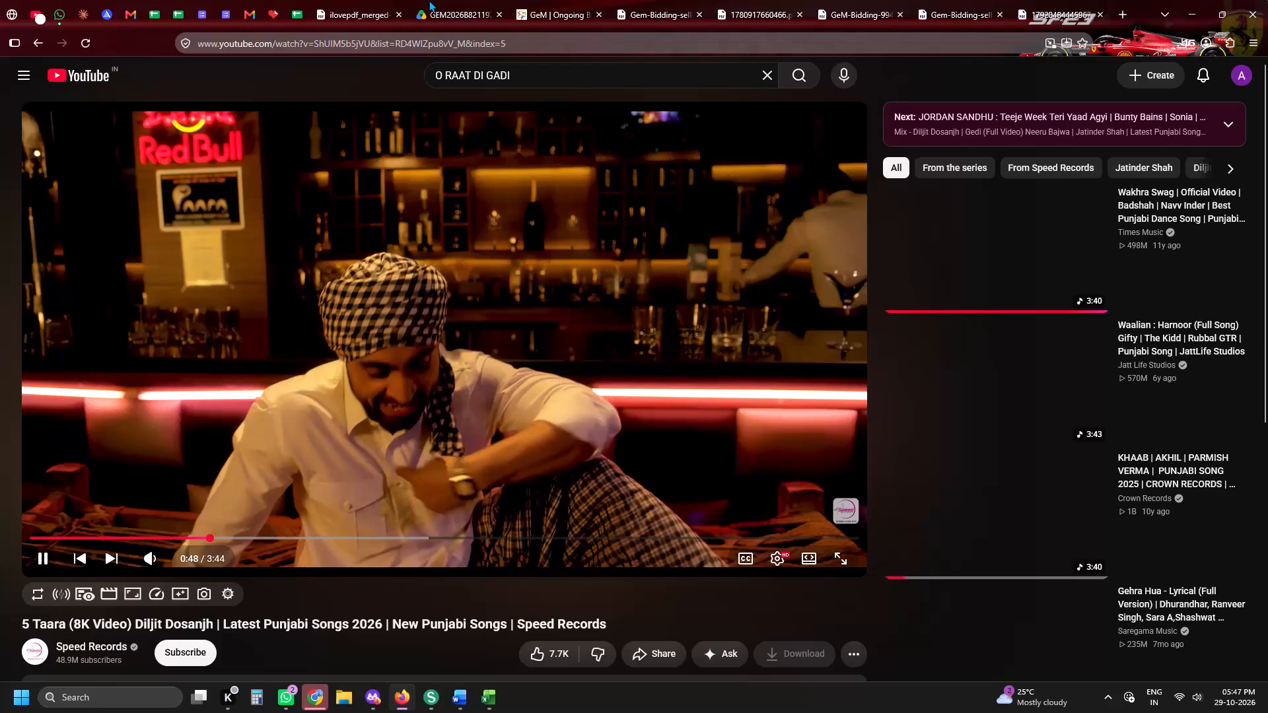
# Pause the 5 Taara music video on YouTube.
pyautogui.click(157, 396)
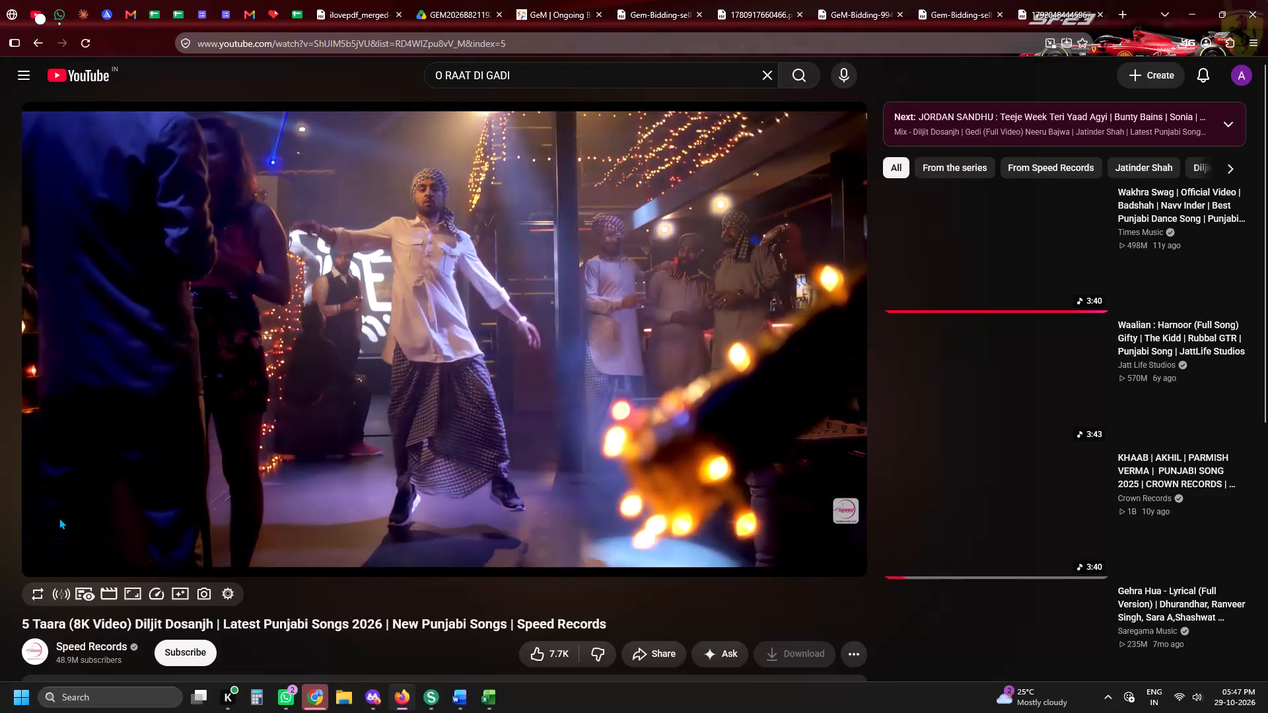
pyautogui.click(50, 549)
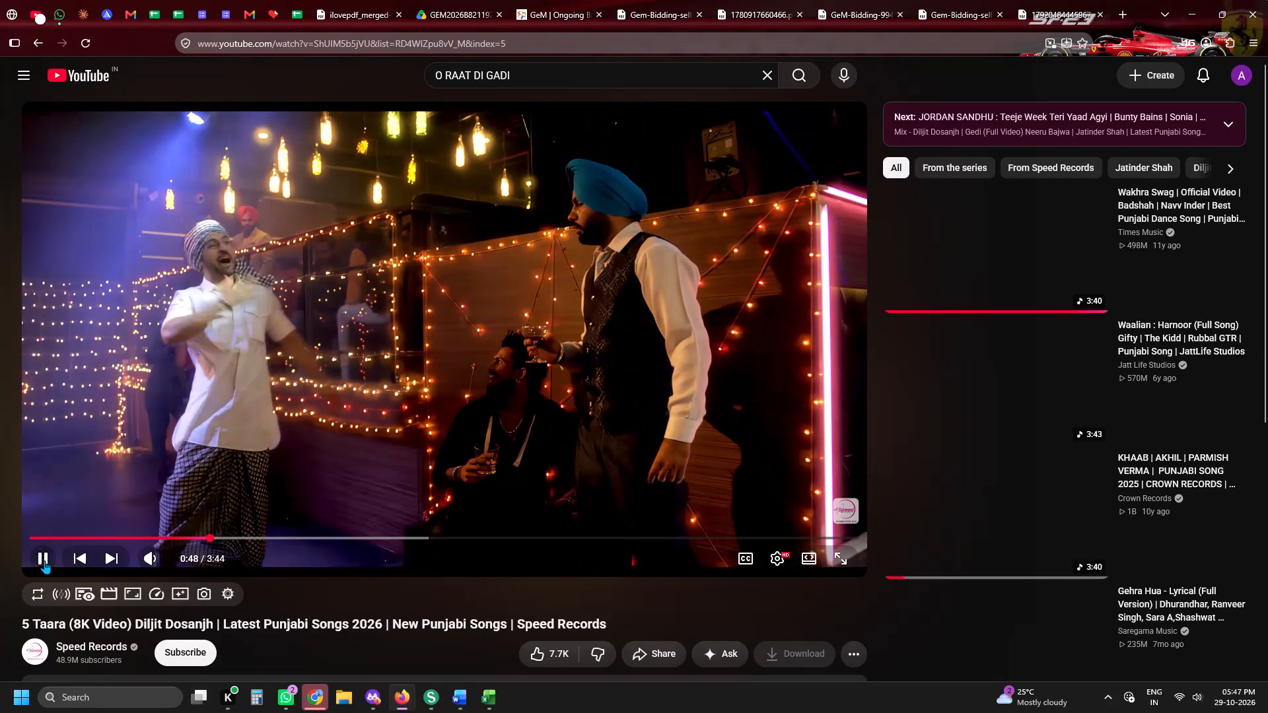
pyautogui.click(50, 556)
pyautogui.click(50, 556)
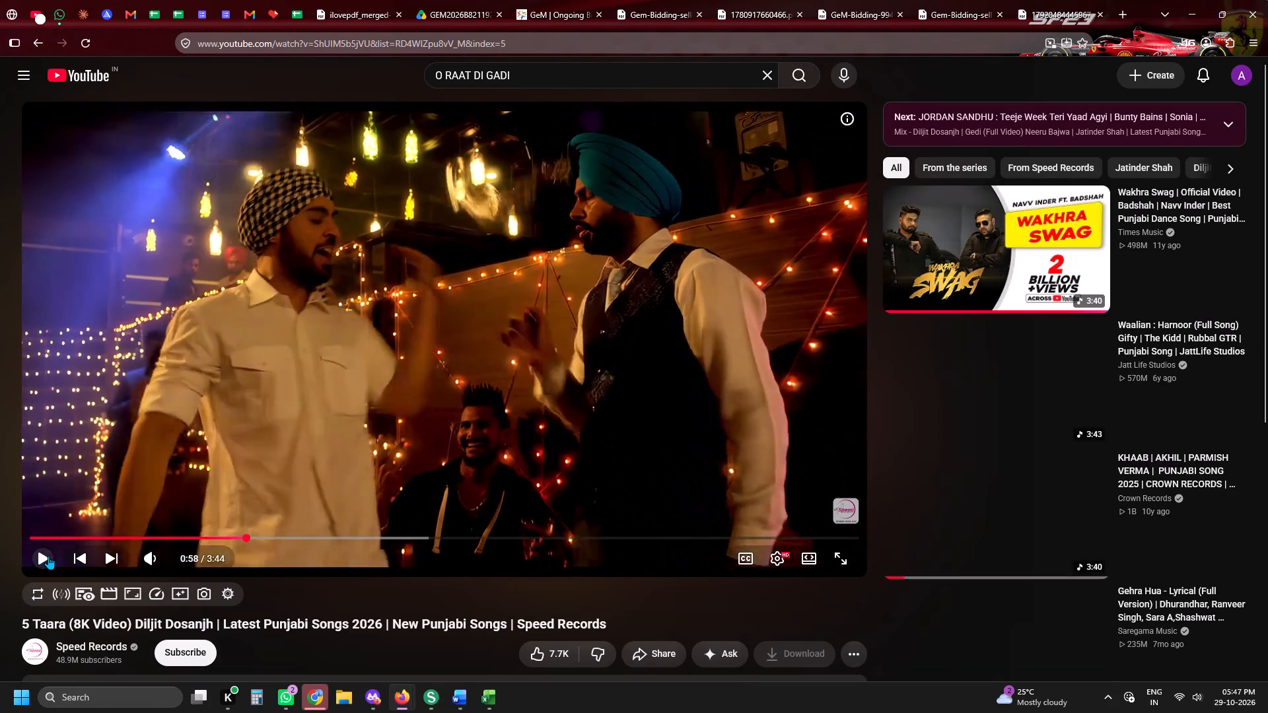
pyautogui.click(48, 556)
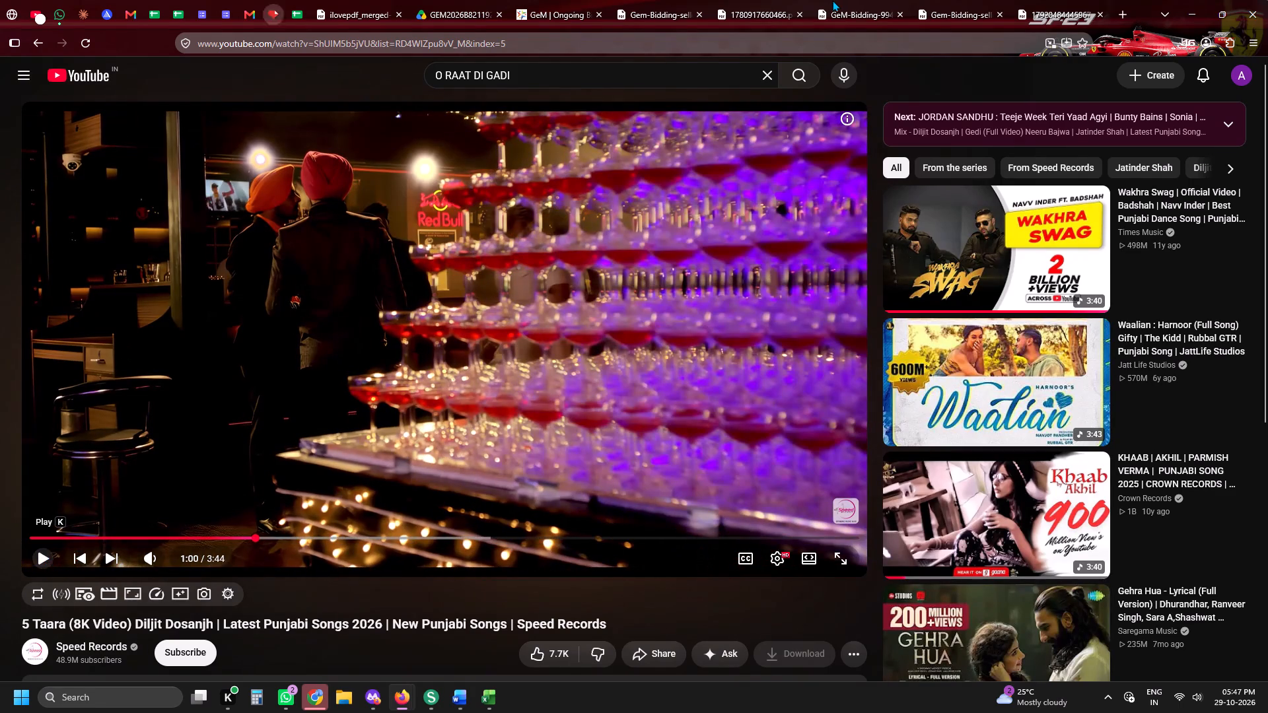
# Switch to the GeM-Bidding-9943408.pdf bid document.
pyautogui.click(836, 0)
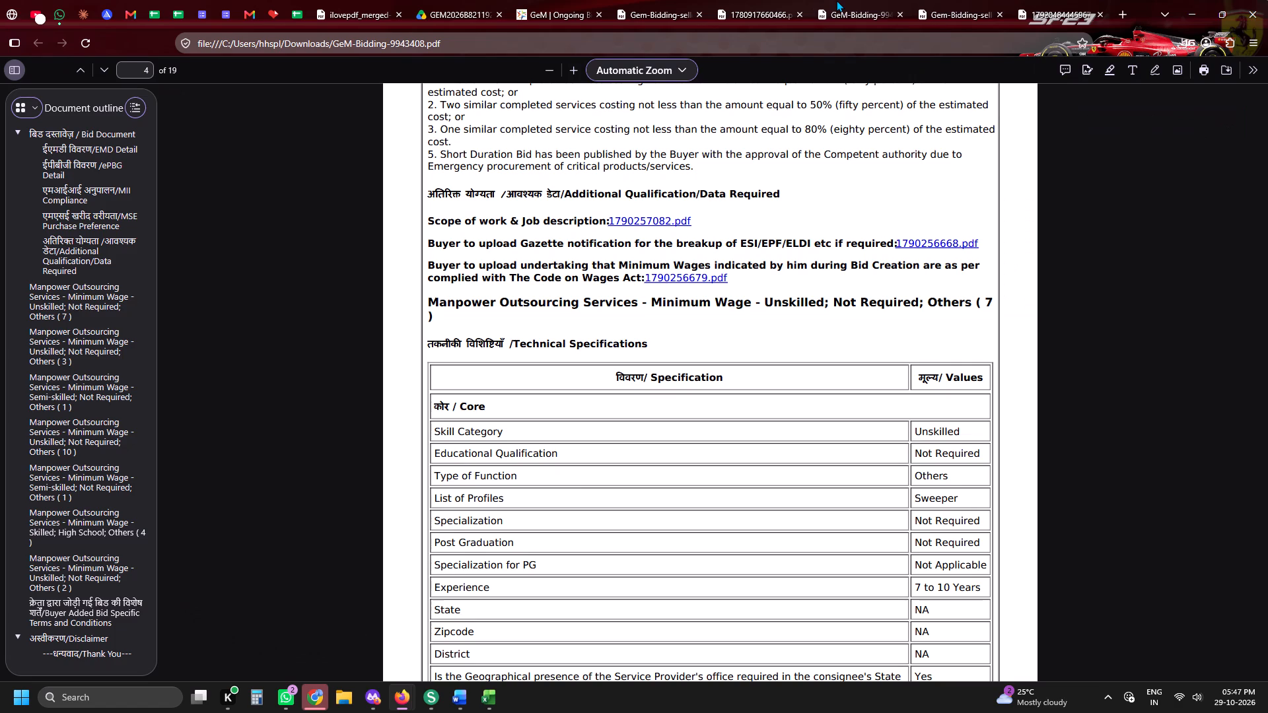
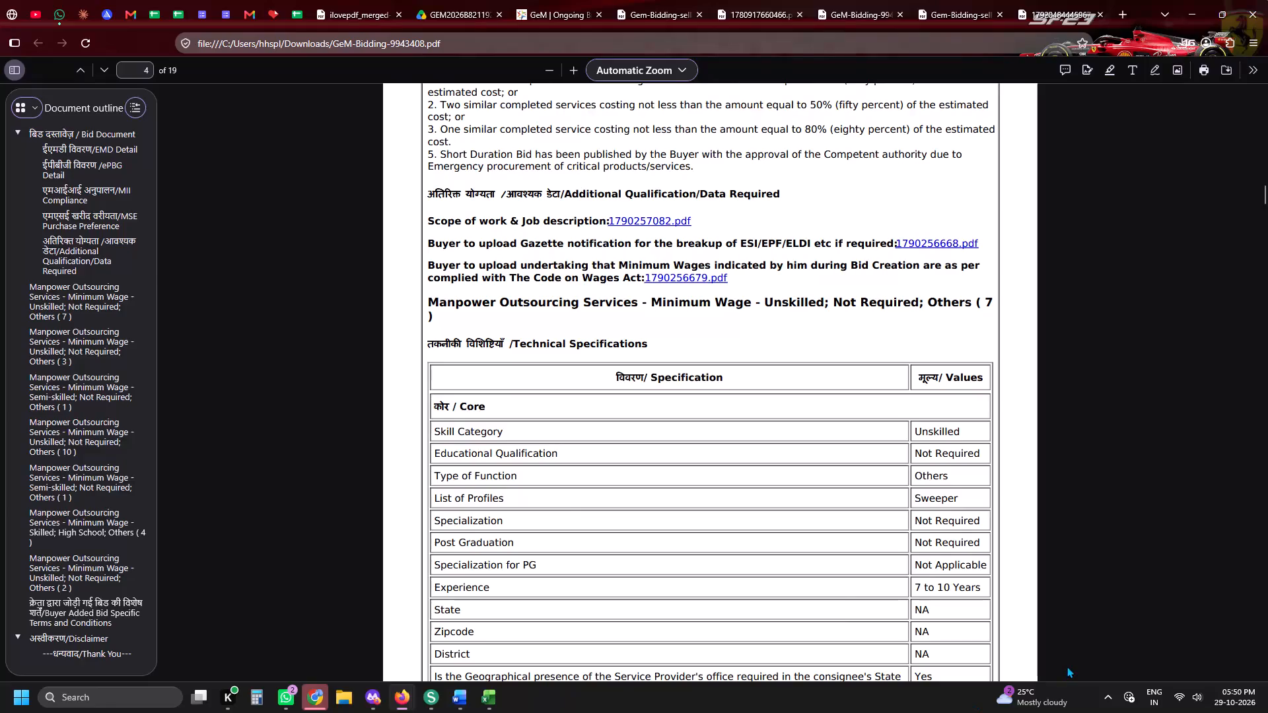
# In the TENDER TEAM WORK REPORT form, set the date to 29/10/2026, the company to NPR TROOPS PRIVATE LIMITED and the name to KUSHI.
pyautogui.click(210, 0)
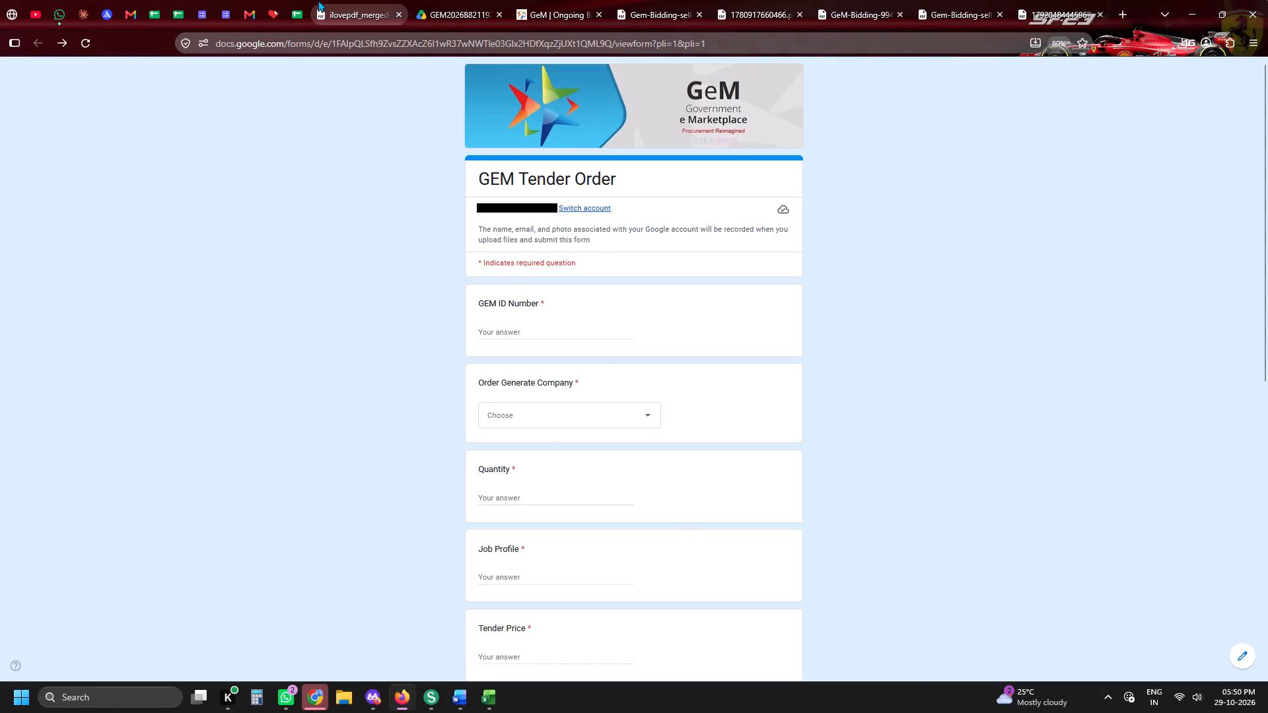
pyautogui.click(215, 4)
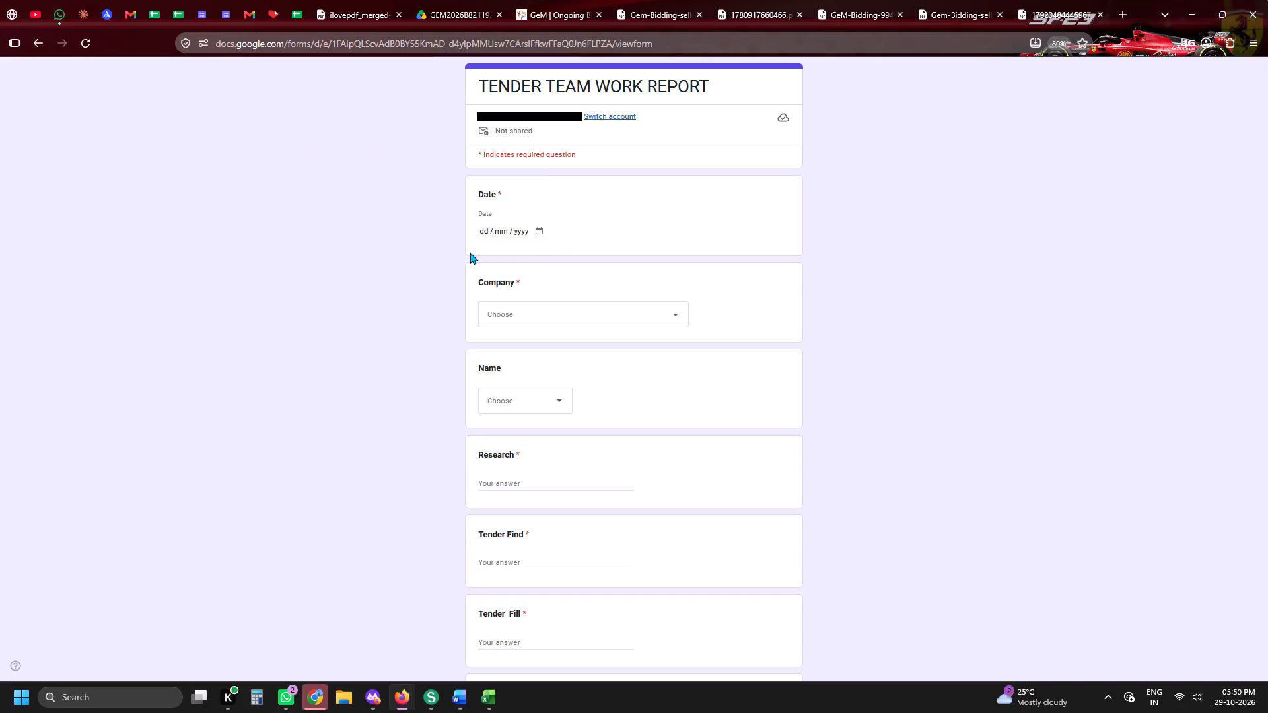
pyautogui.click(488, 230)
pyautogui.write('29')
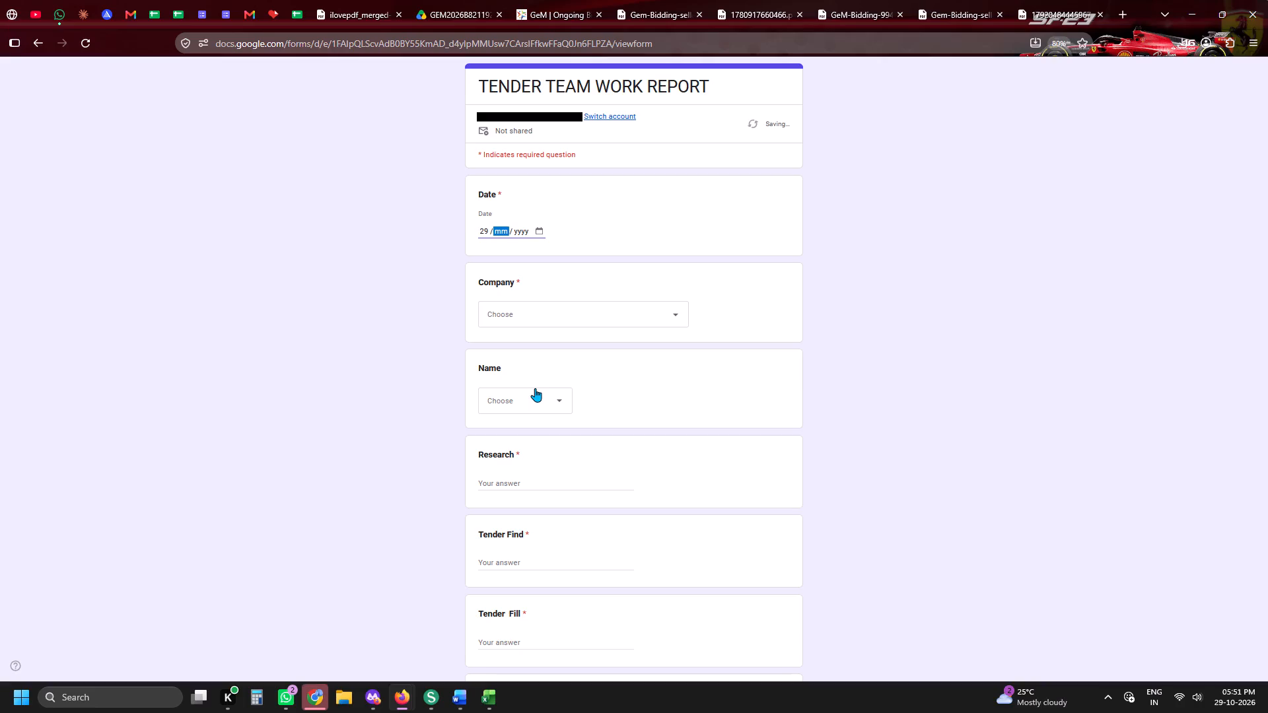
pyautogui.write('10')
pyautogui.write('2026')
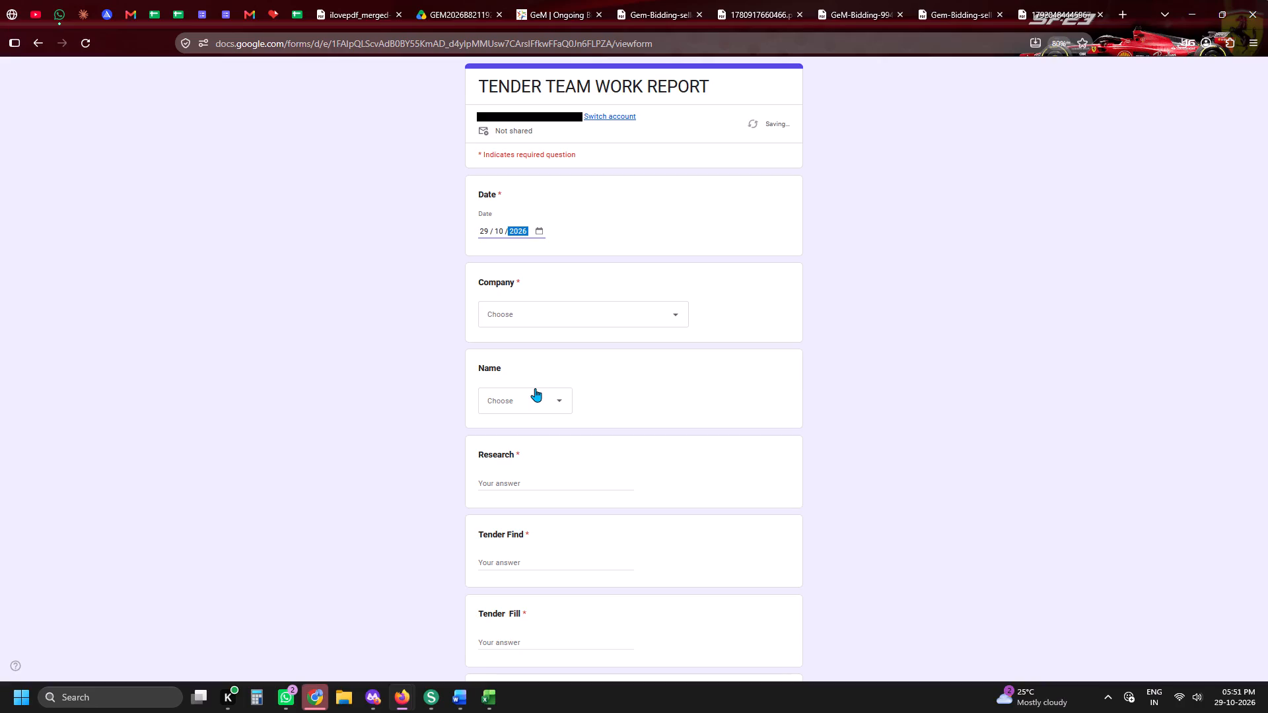
pyautogui.click(580, 323)
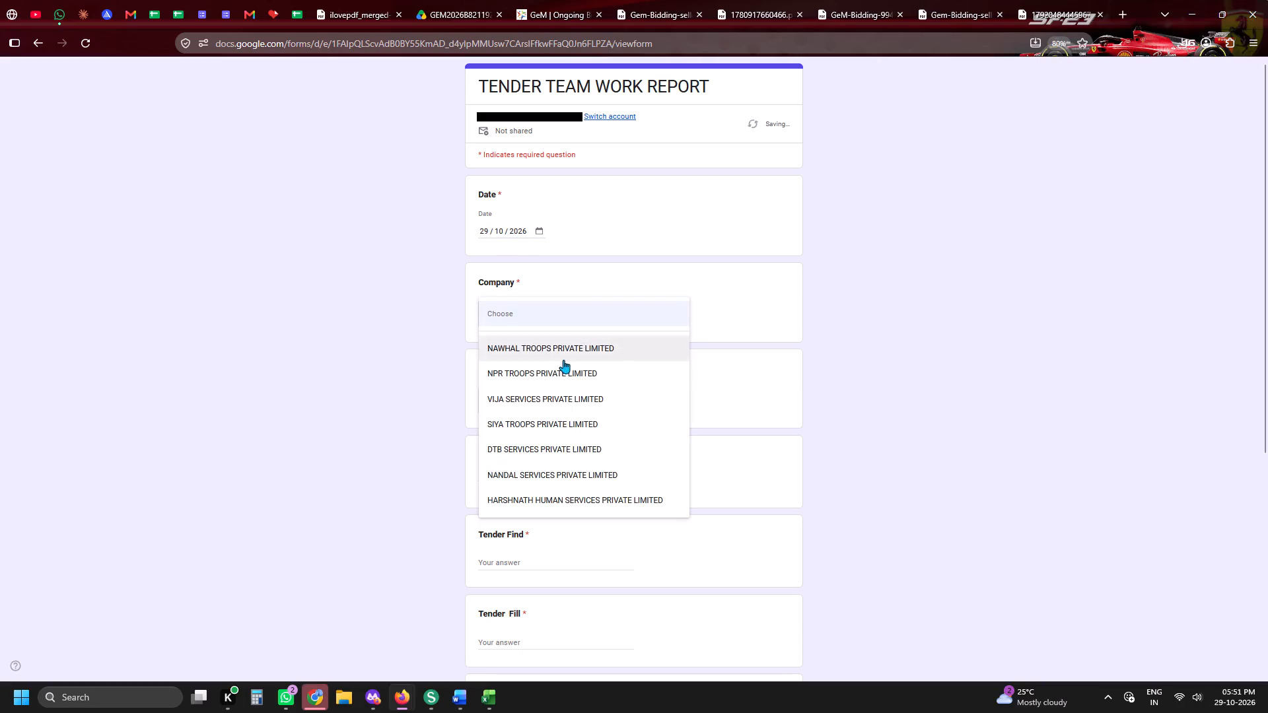
pyautogui.click(534, 382)
pyautogui.click(504, 396)
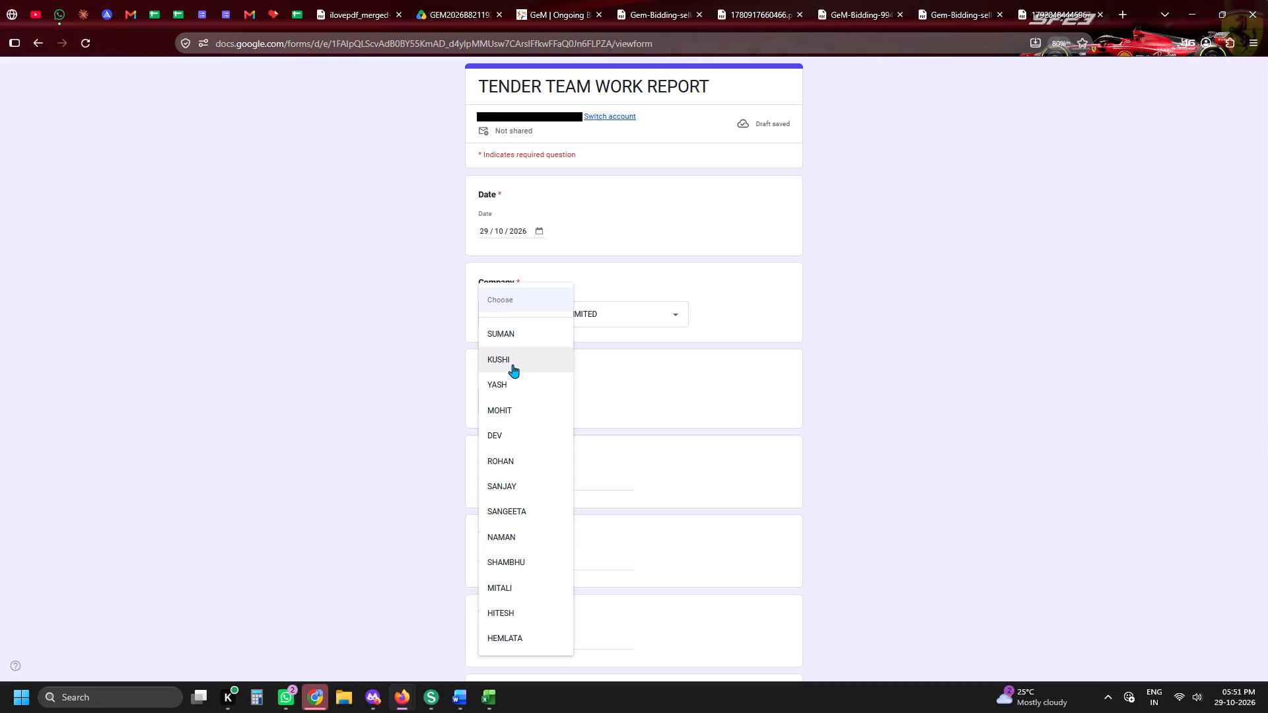
pyautogui.click(512, 364)
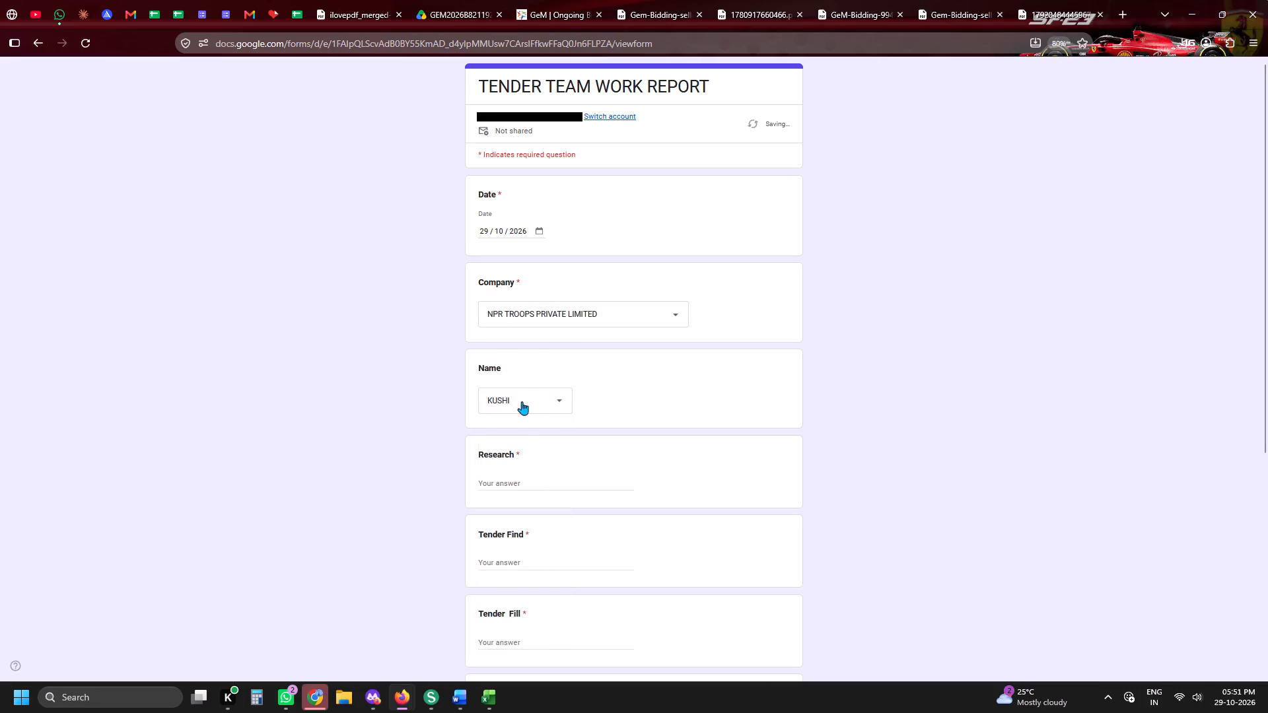
# Enter Research 00, Tender Find 00, Tender Fill 25, Tender Participate Find 00 and Tender Participate Complete 14, and submit the report.
pyautogui.click(520, 490)
pyautogui.click(537, 487)
pyautogui.write('00')
pyautogui.press('Tab')
pyautogui.write('00')
pyautogui.press('Tab')
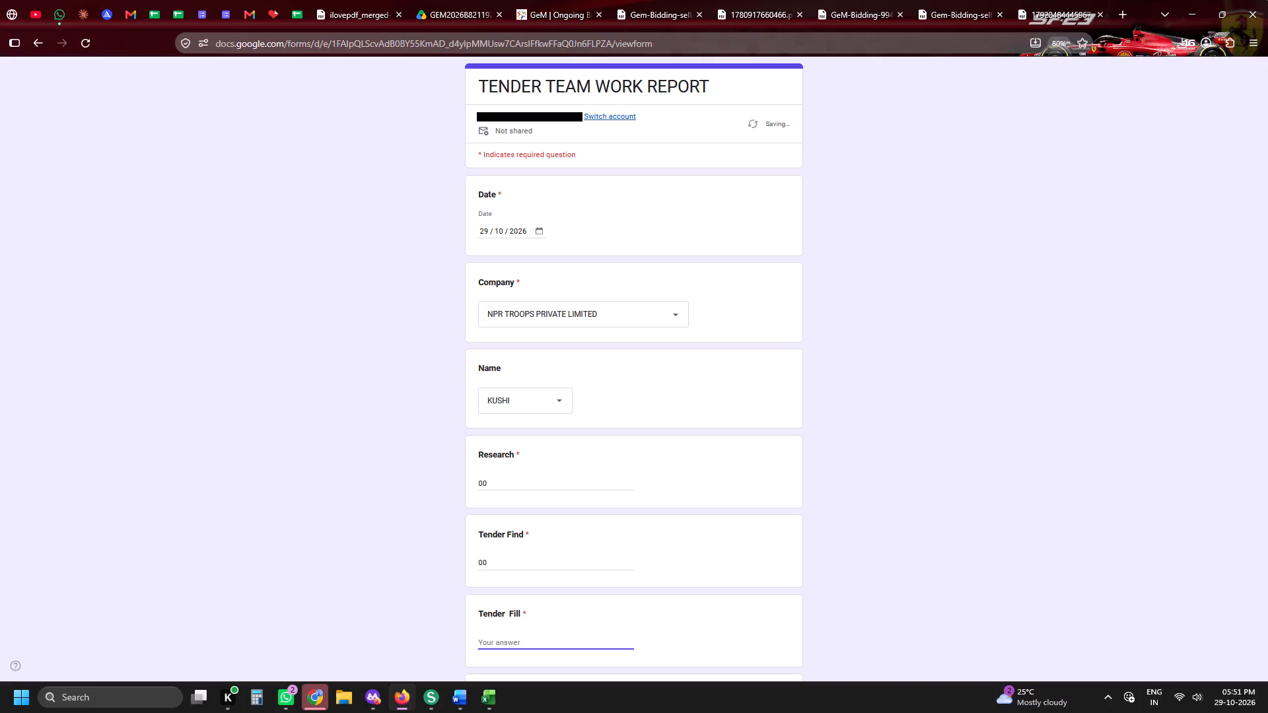
pyautogui.write('25')
pyautogui.press('Tab')
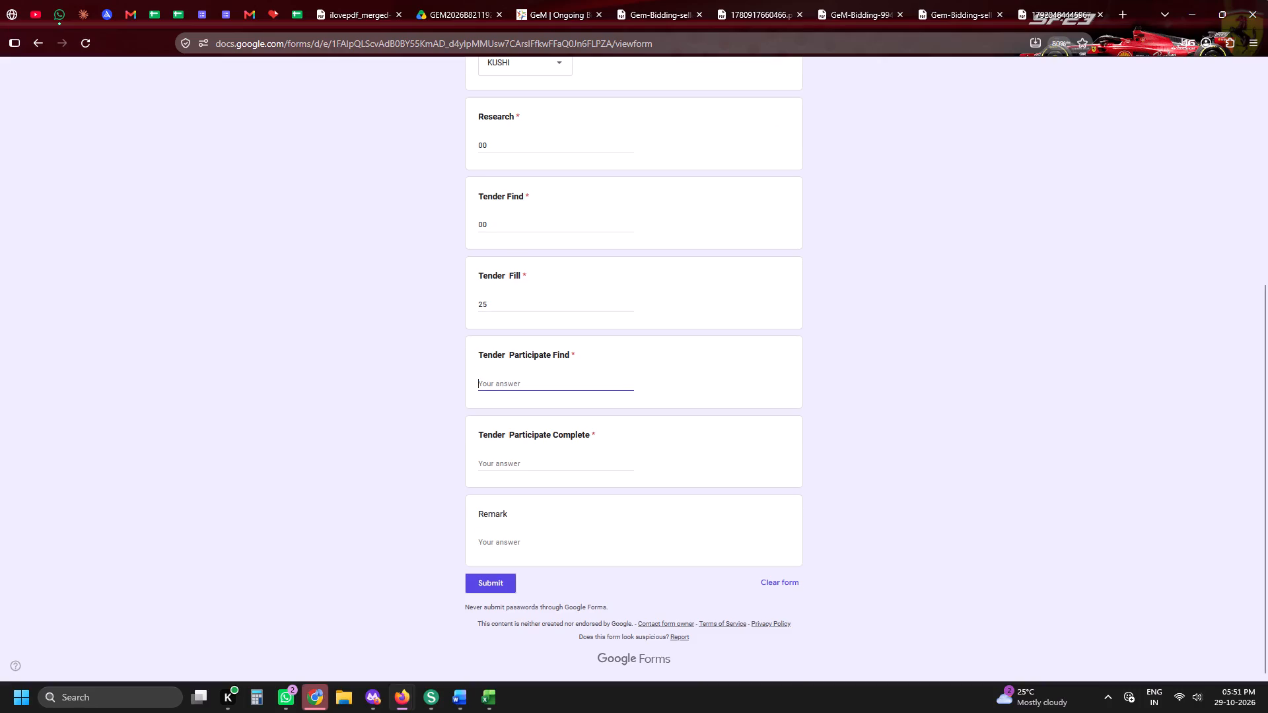
pyautogui.write('00')
pyautogui.press('Tab')
pyautogui.write('14')
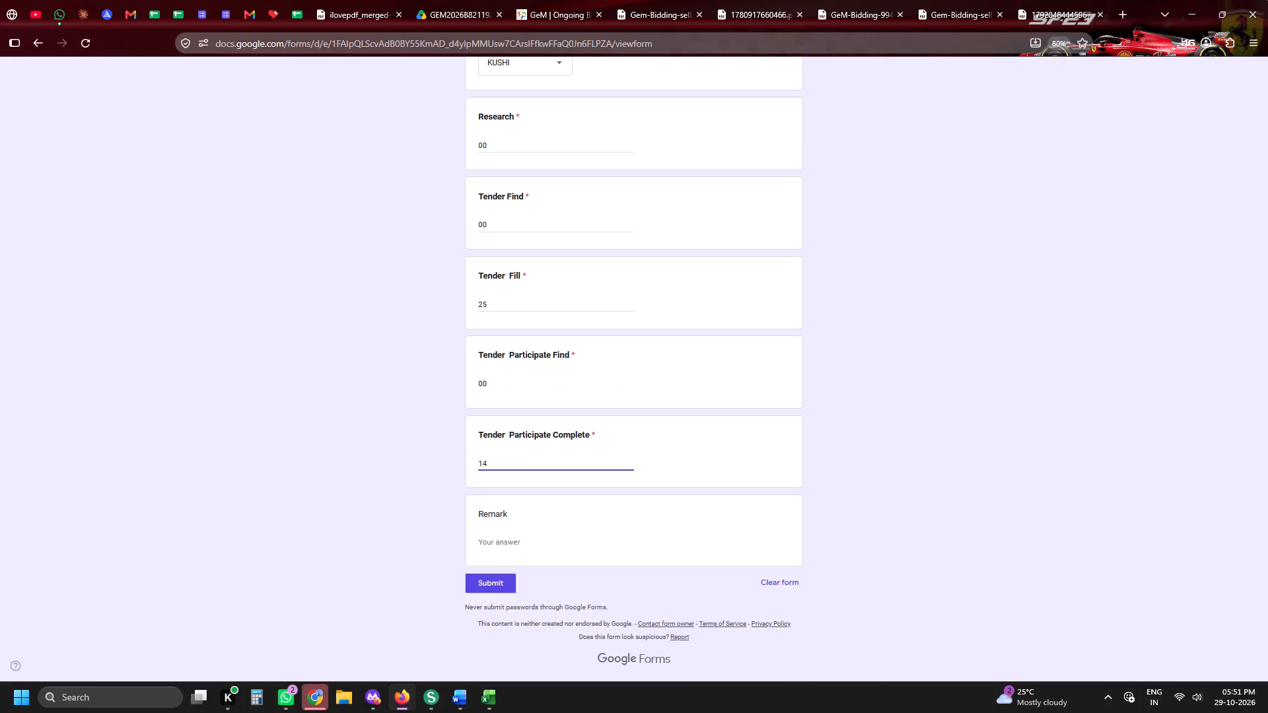
pyautogui.press('Tab')
pyautogui.press('Tab')
pyautogui.press('Return')
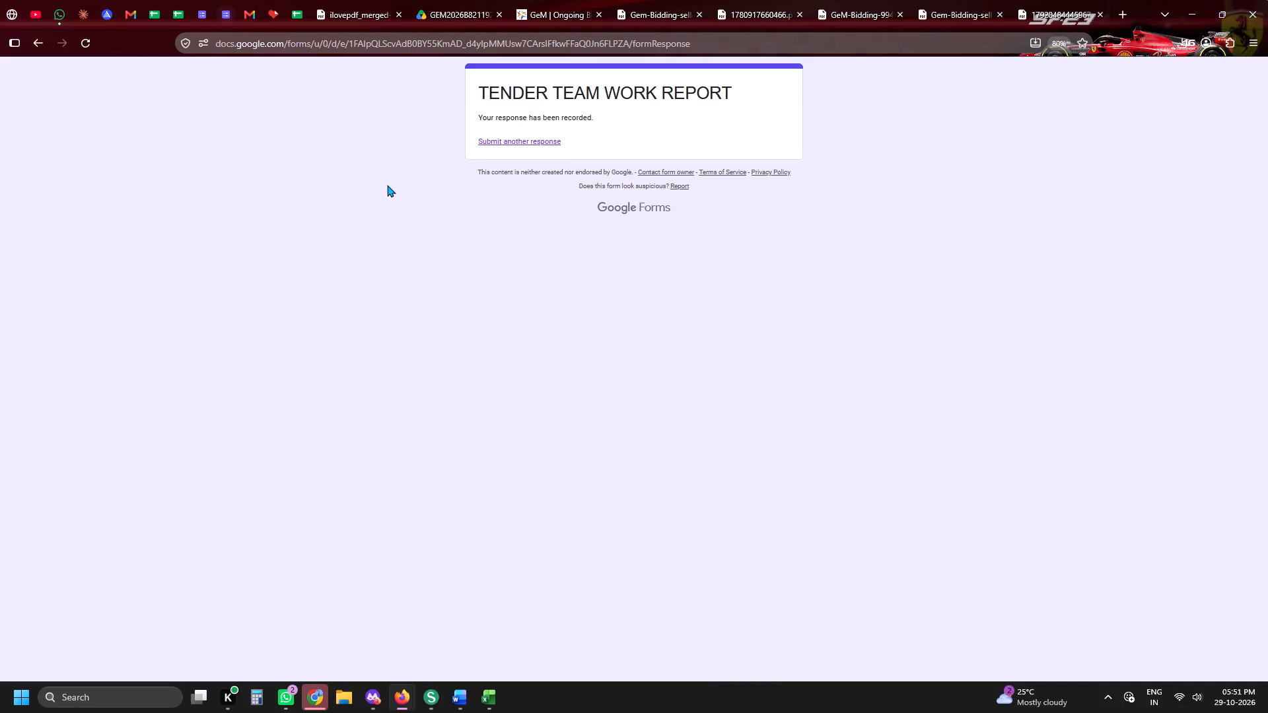
# Start another response dated 29/10/2026, with company VIJA SERVICES PRIVATE LIMITED and name HITESH.
pyautogui.click(511, 141)
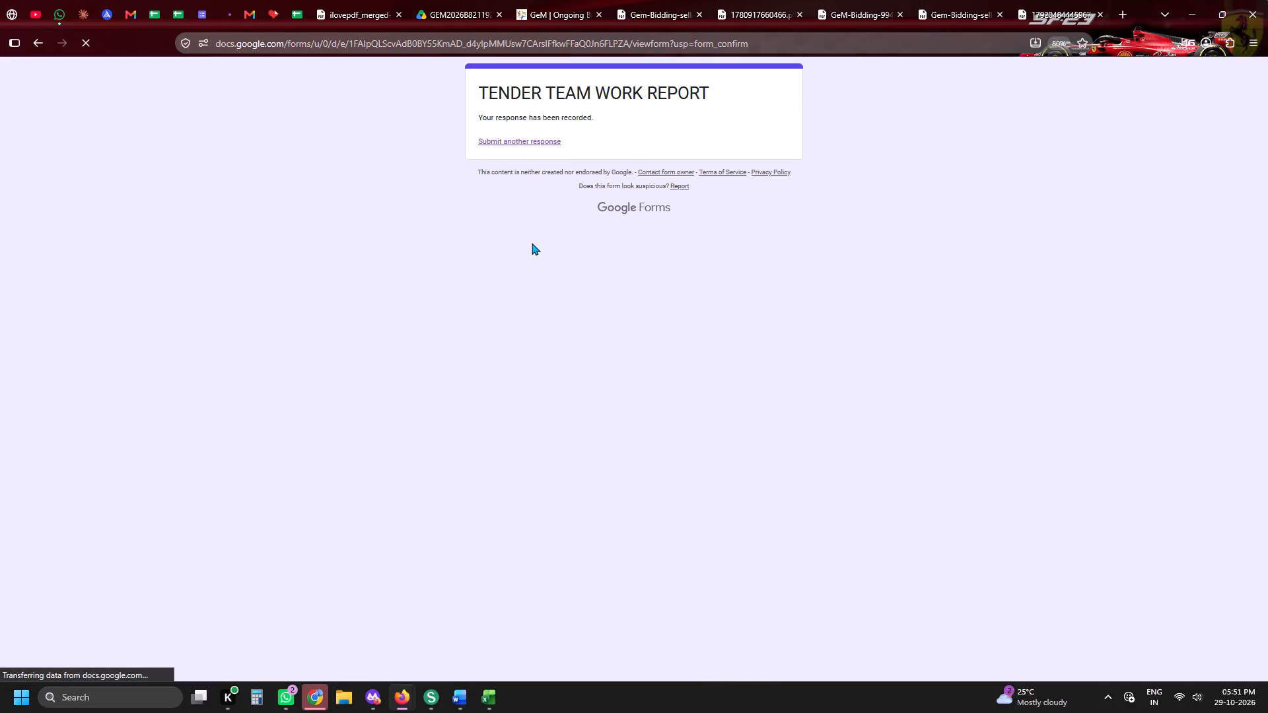
pyautogui.click(485, 222)
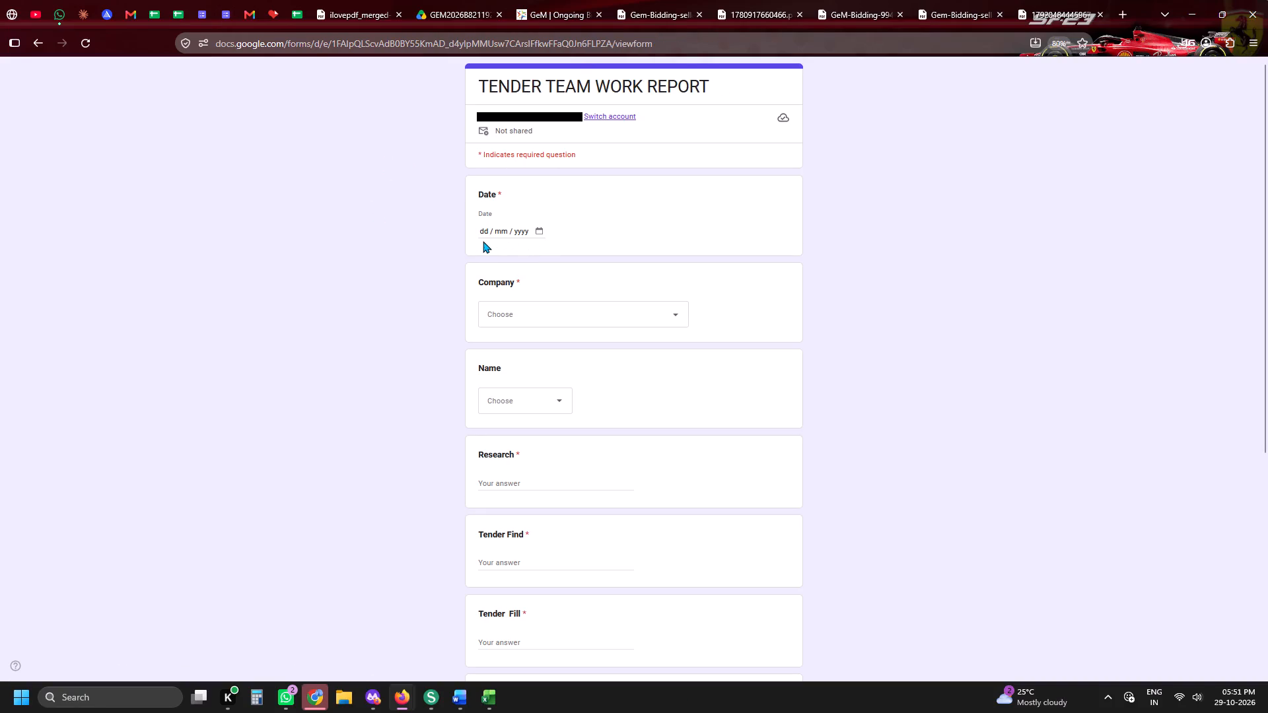
pyautogui.click(483, 241)
pyautogui.click(485, 234)
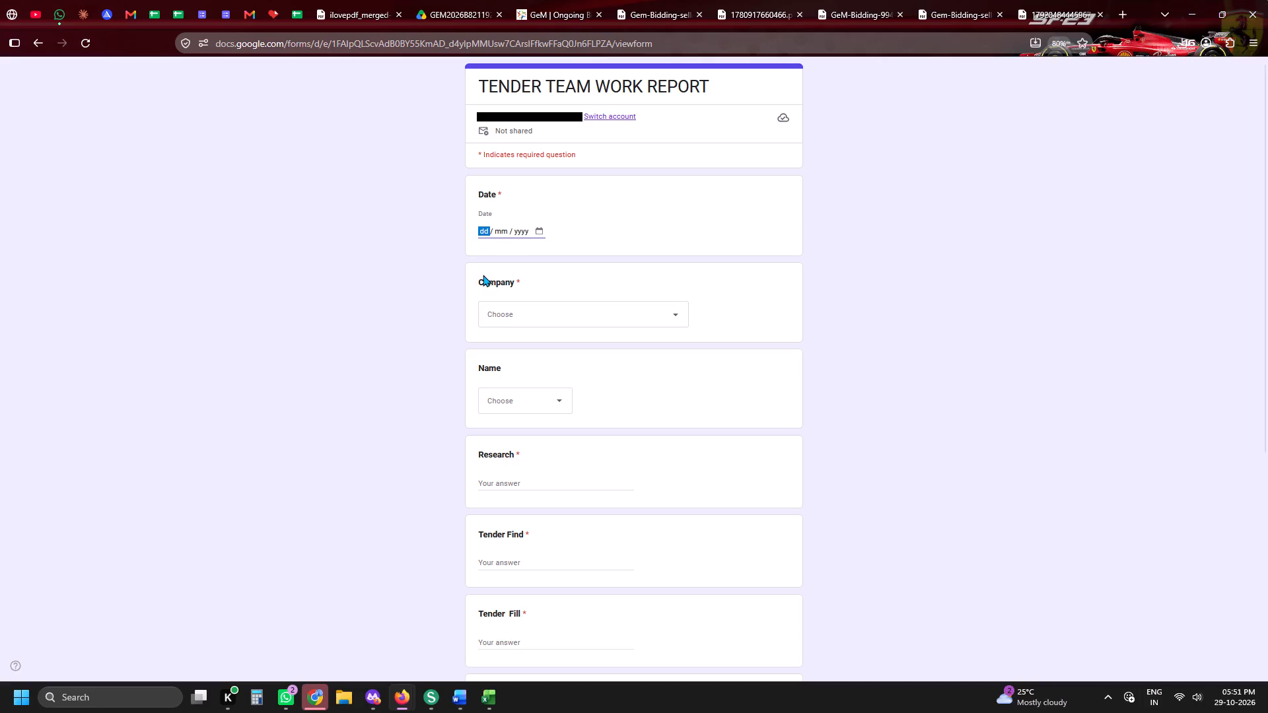
pyautogui.write('29109')
pyautogui.press('BackSpace')
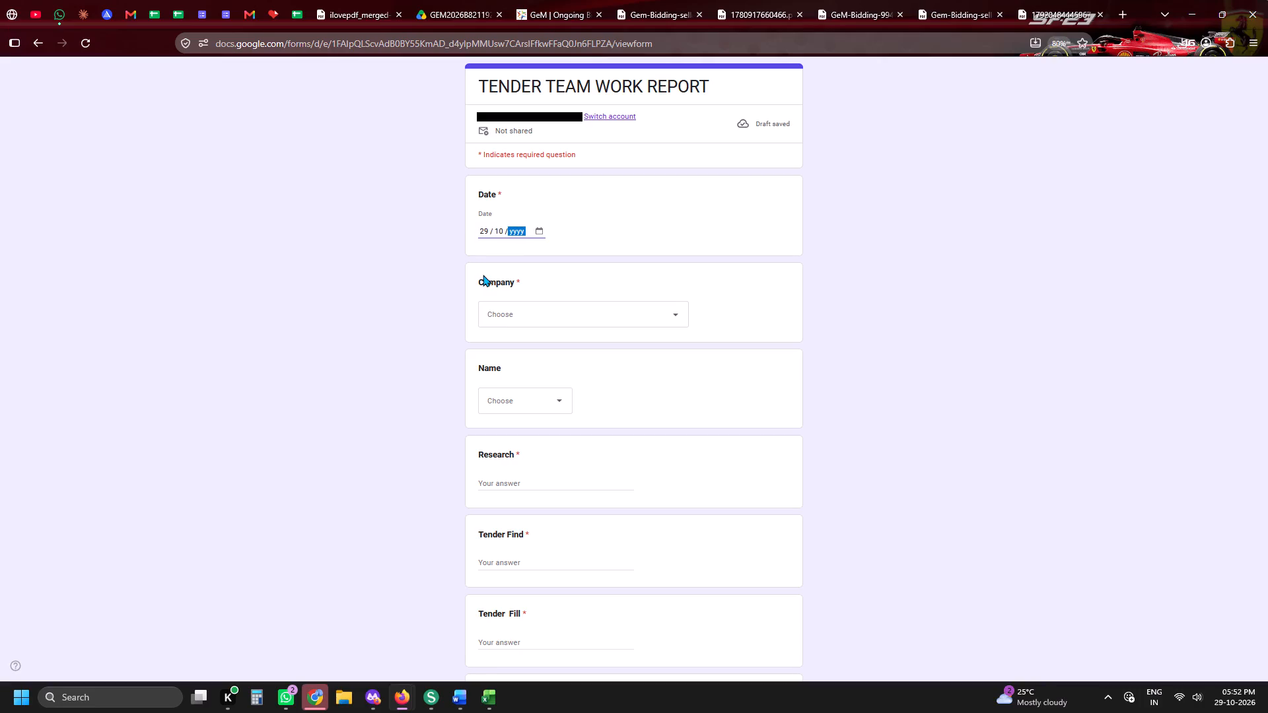
pyautogui.write('2026')
pyautogui.click(551, 316)
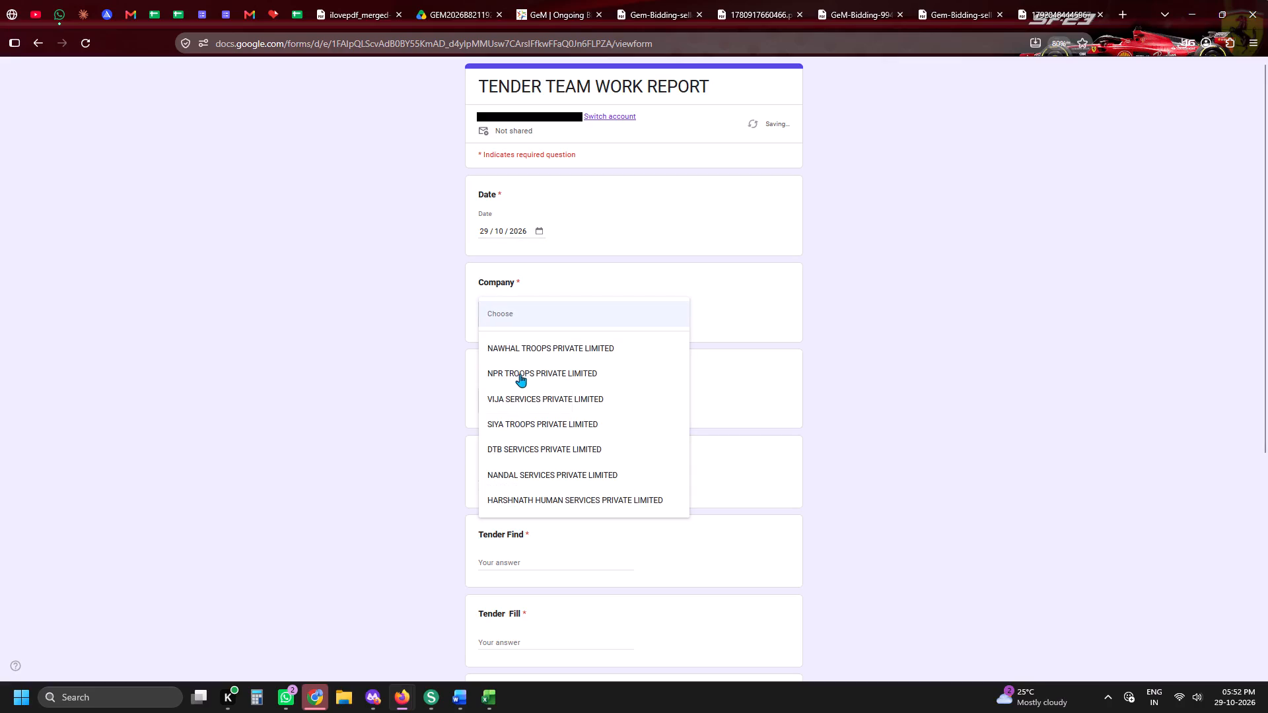
pyautogui.click(523, 403)
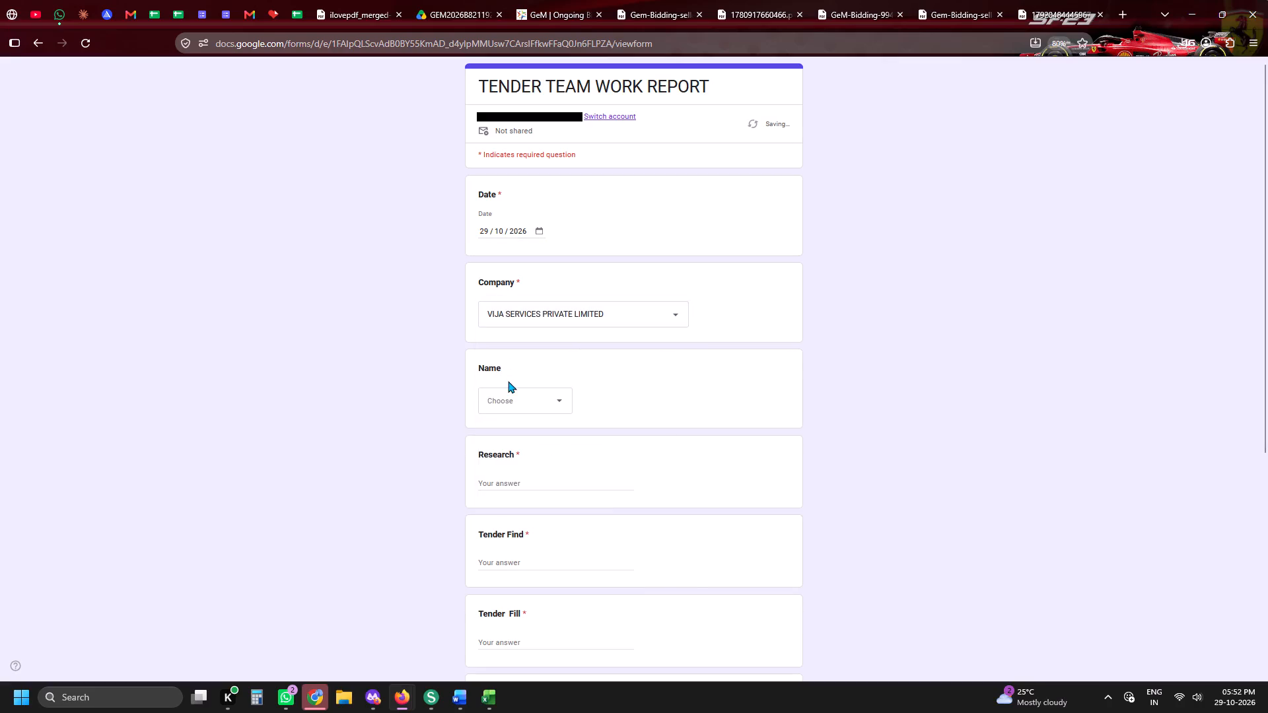
pyautogui.click(499, 401)
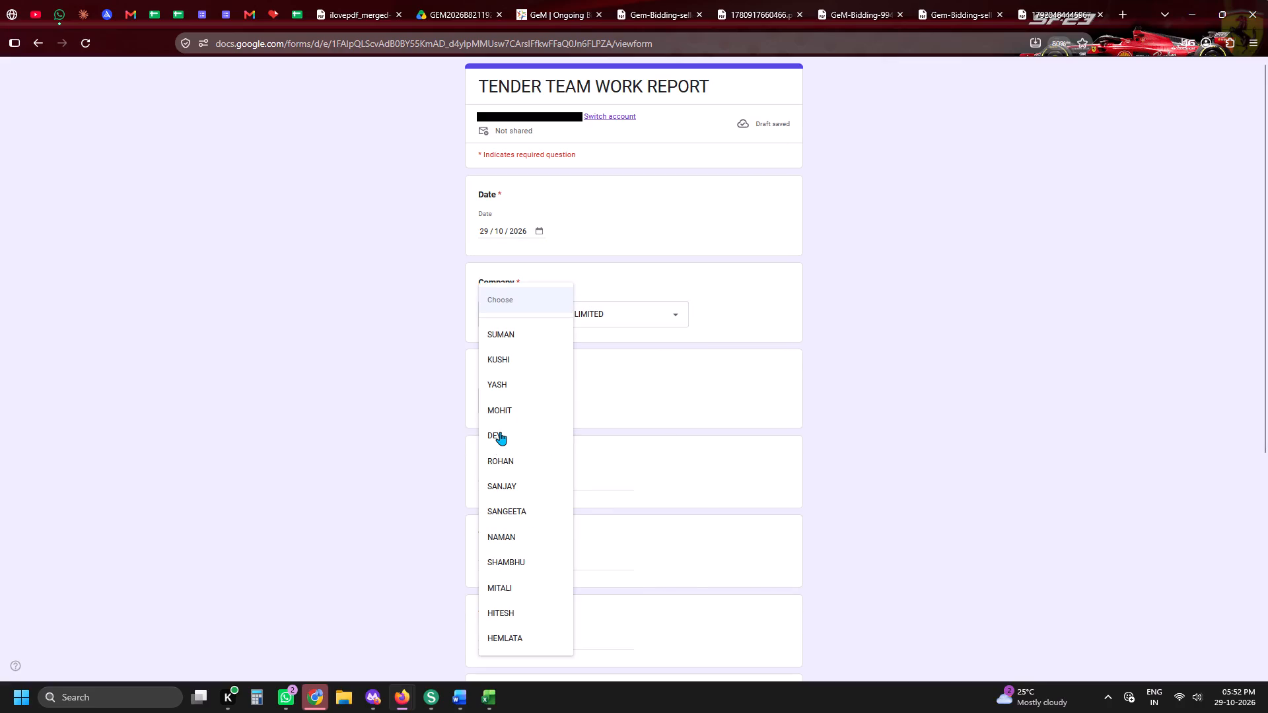
pyautogui.click(523, 358)
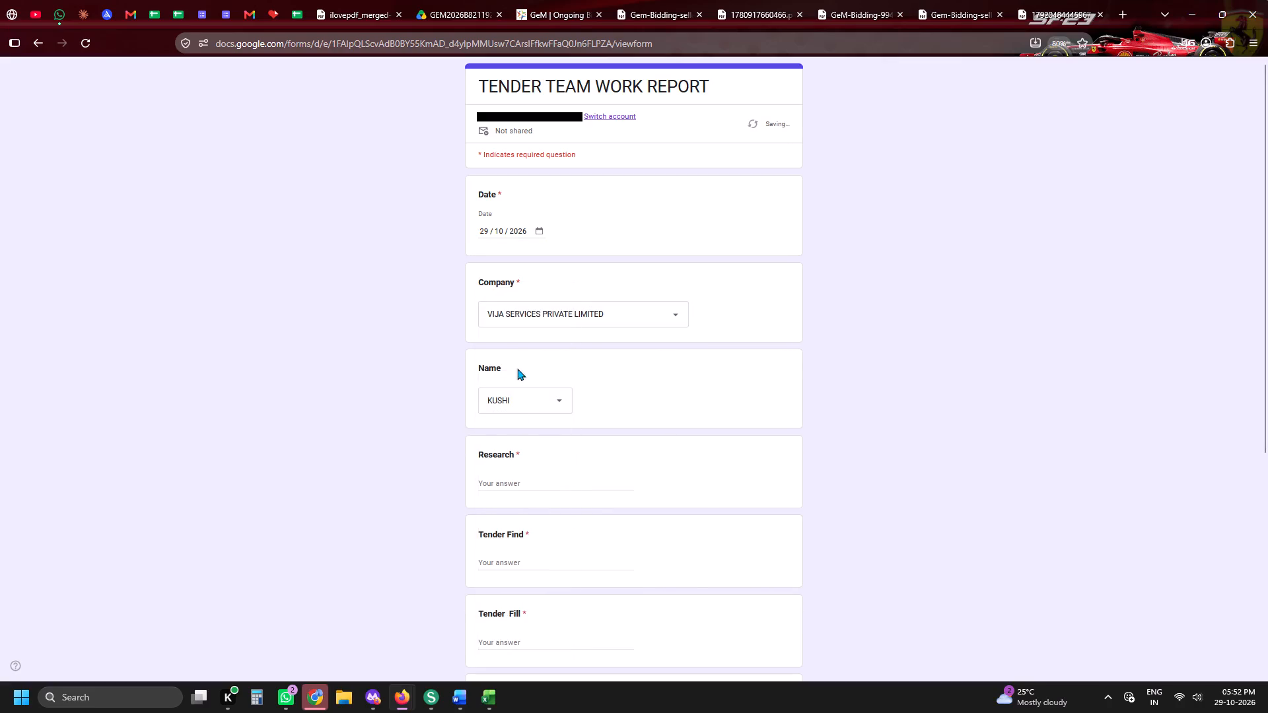
pyautogui.click(554, 401)
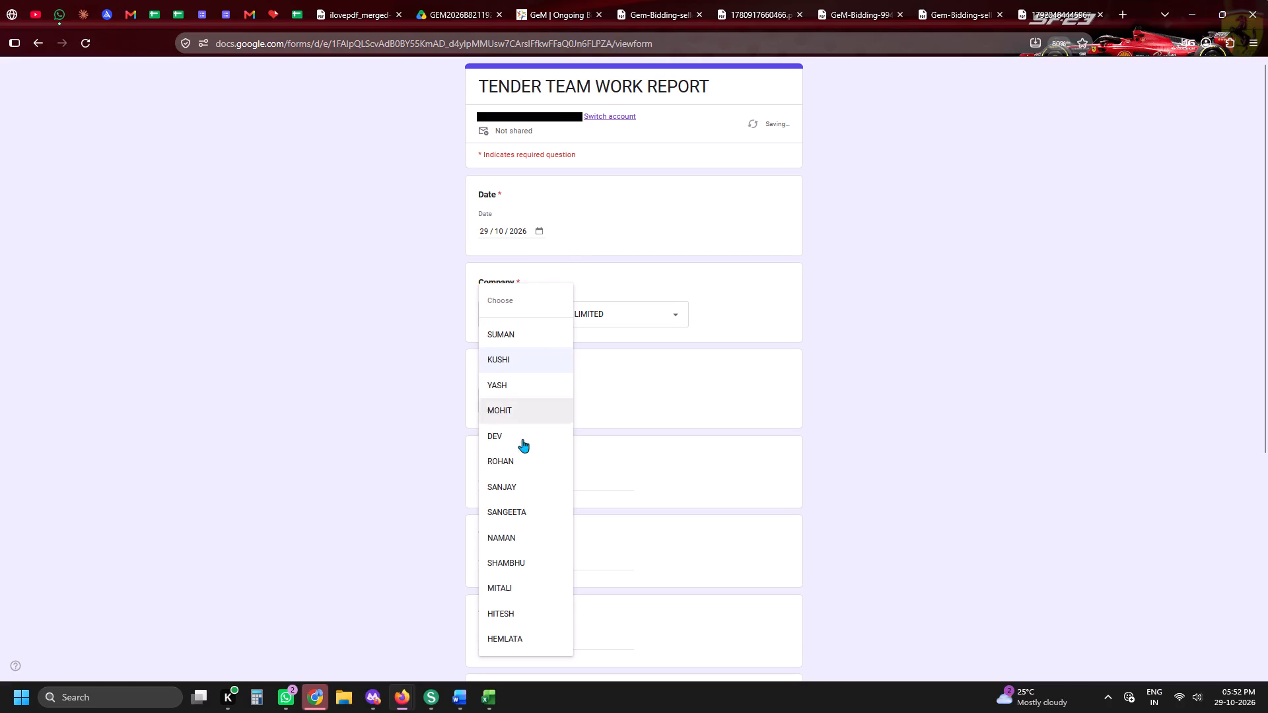
pyautogui.click(512, 623)
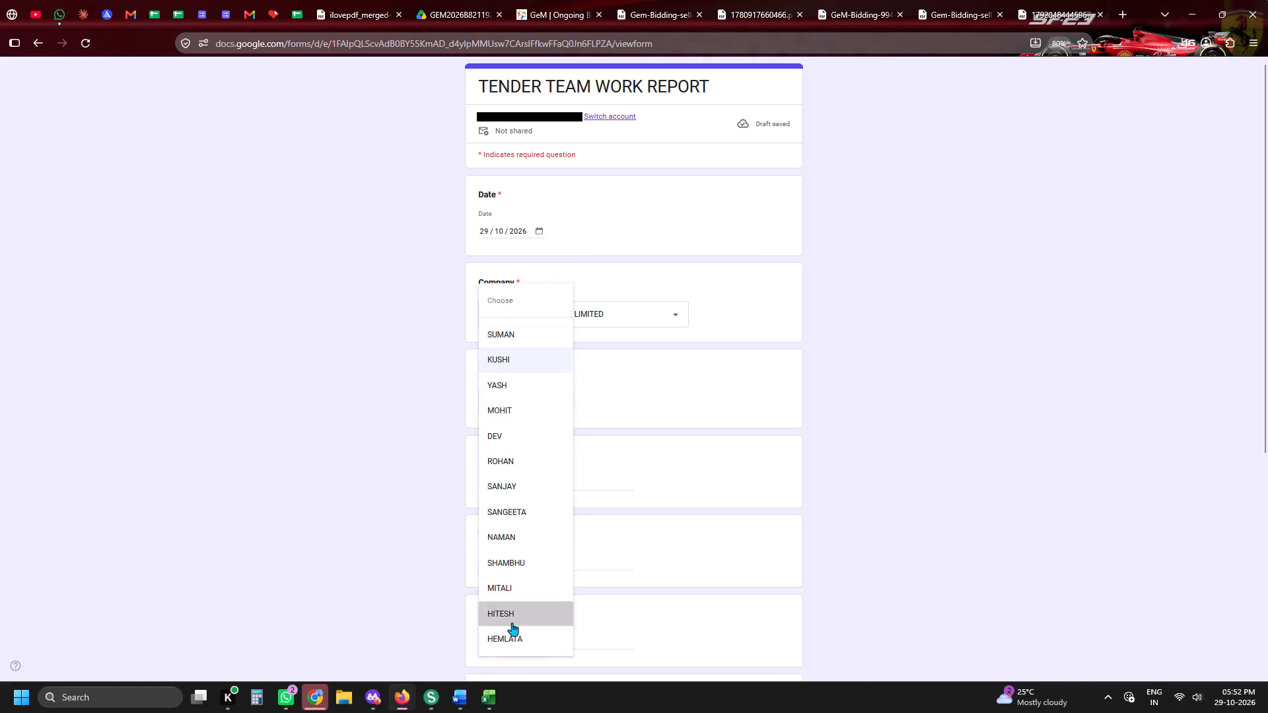
# Enter 00 for Research and 00 for Tender Find in the VIJA SERVICES PRIVATE LIMITED report for HITESH.
pyautogui.click(517, 490)
pyautogui.click(526, 481)
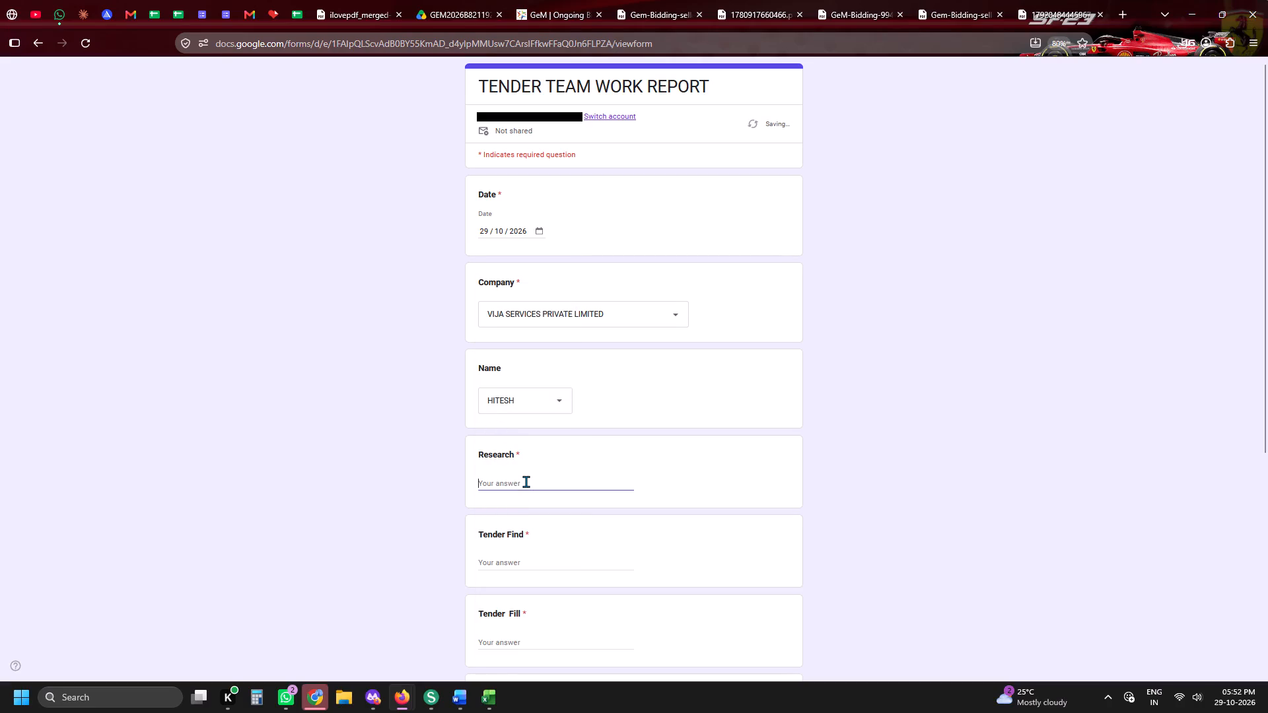
pyautogui.press('0')
pyautogui.press('Tab')
pyautogui.press('Up')
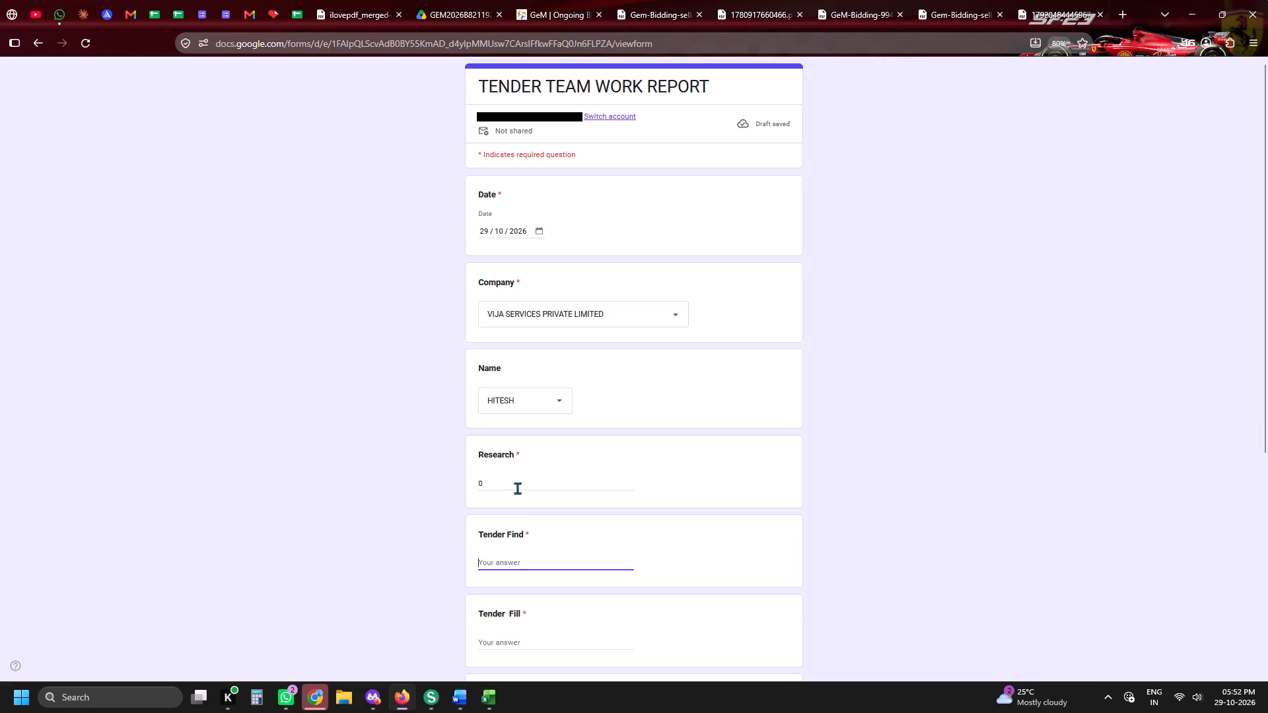
pyautogui.click(528, 474)
pyautogui.click(517, 488)
pyautogui.write('00')
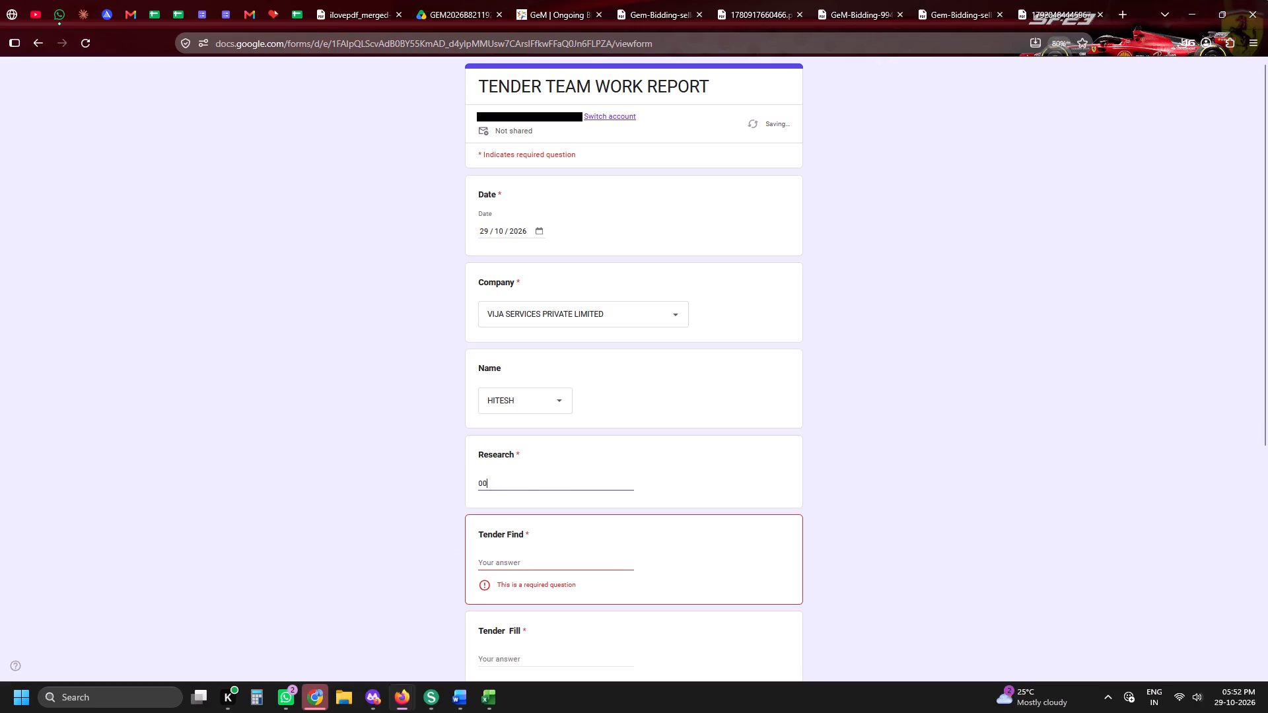
pyautogui.press('BackSpace')
pyautogui.press('Tab')
pyautogui.write('00')
pyautogui.press('Tab')
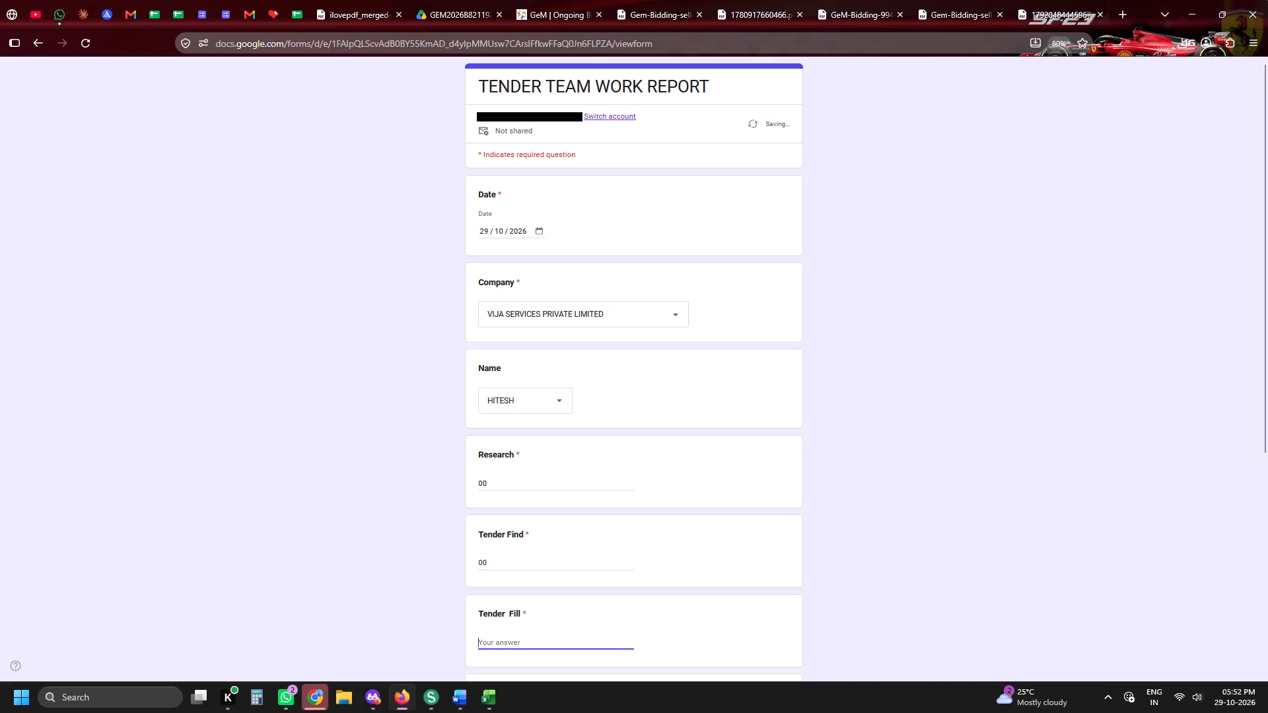
# Enter Tender Fill 14, Tender Participate Find 00 and Tender Participate Complete 12, and submit the report.
pyautogui.write('14')
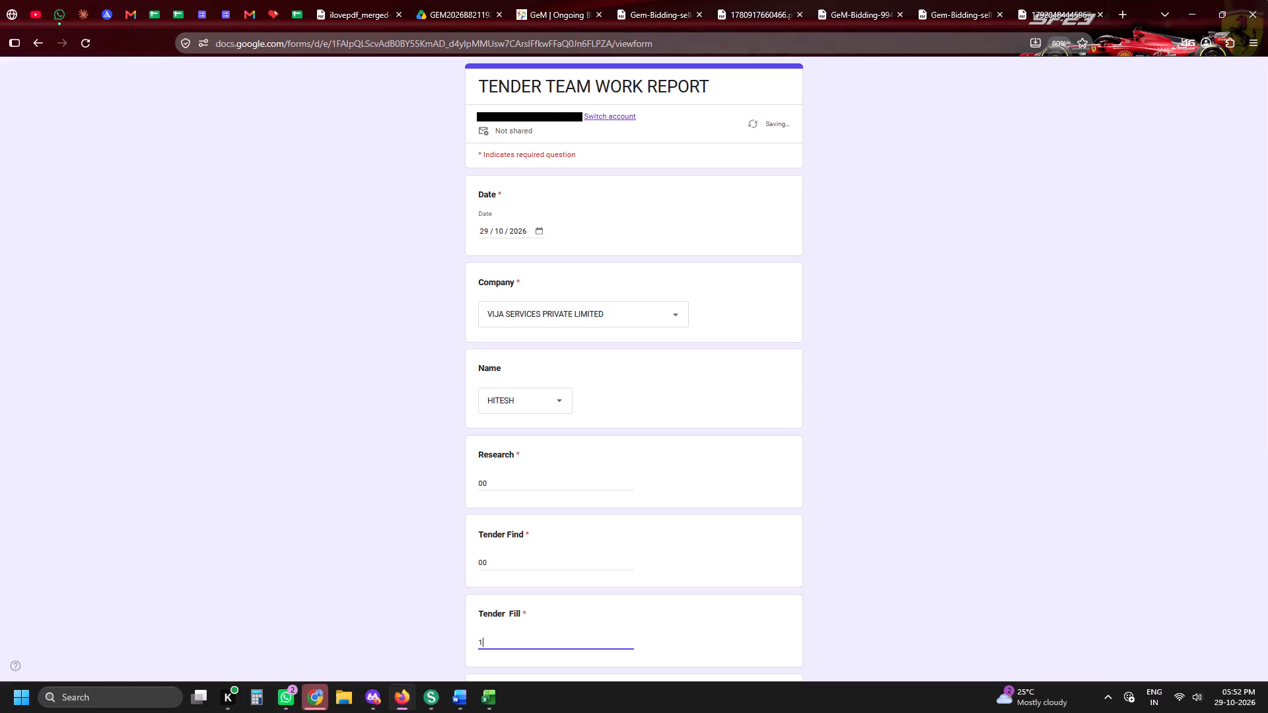
pyautogui.press('Tab')
pyautogui.press('Tab')
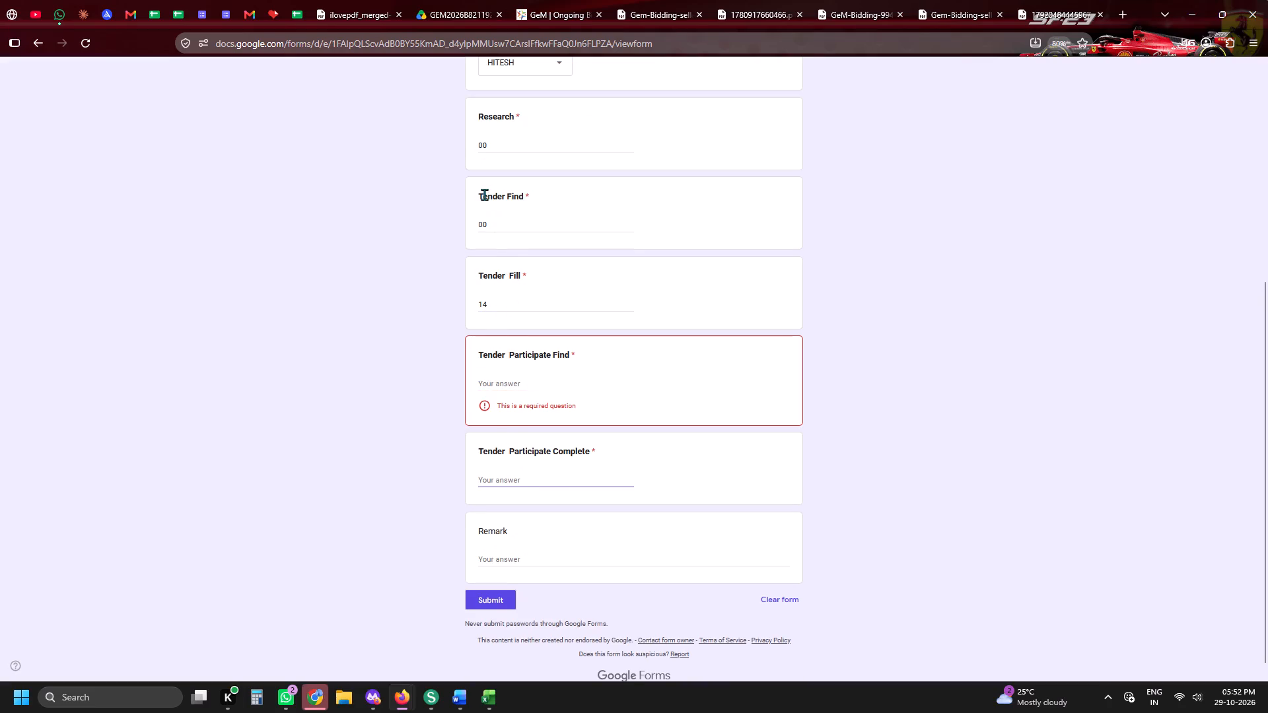
pyautogui.click(530, 384)
pyautogui.write('00')
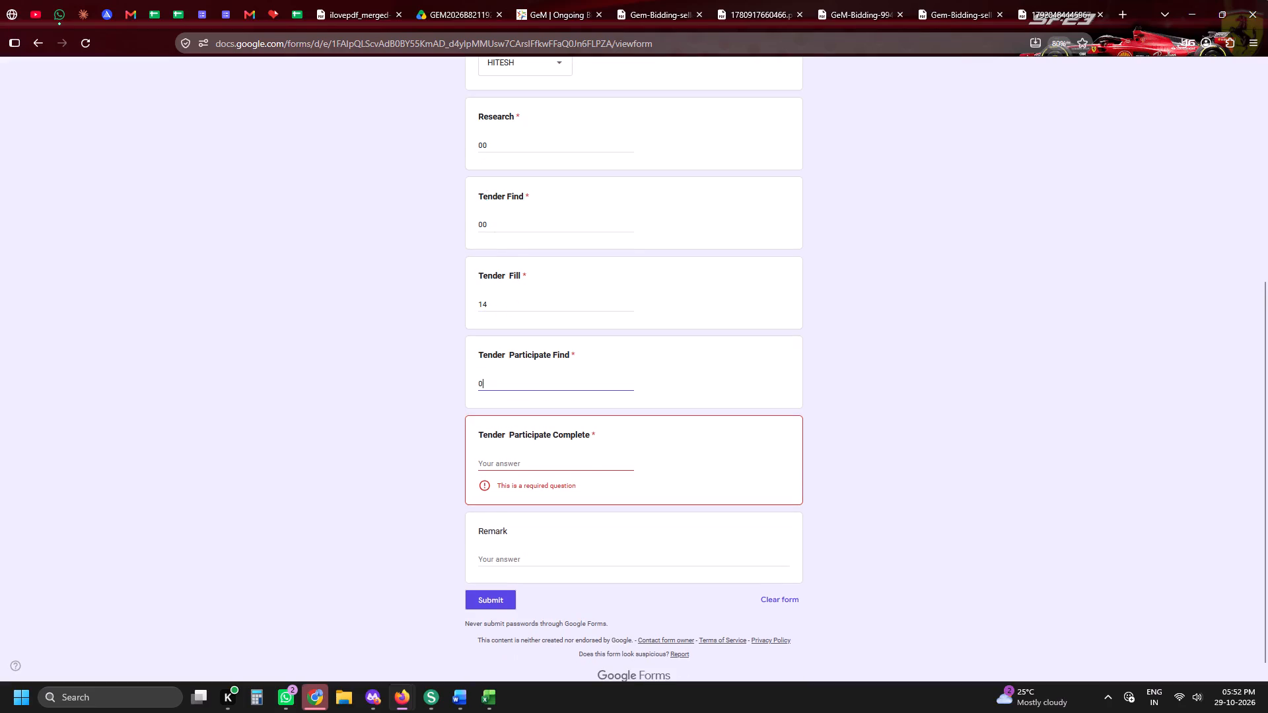
pyautogui.press('Tab')
pyautogui.write('12')
pyautogui.press('Tab')
pyautogui.press('Tab')
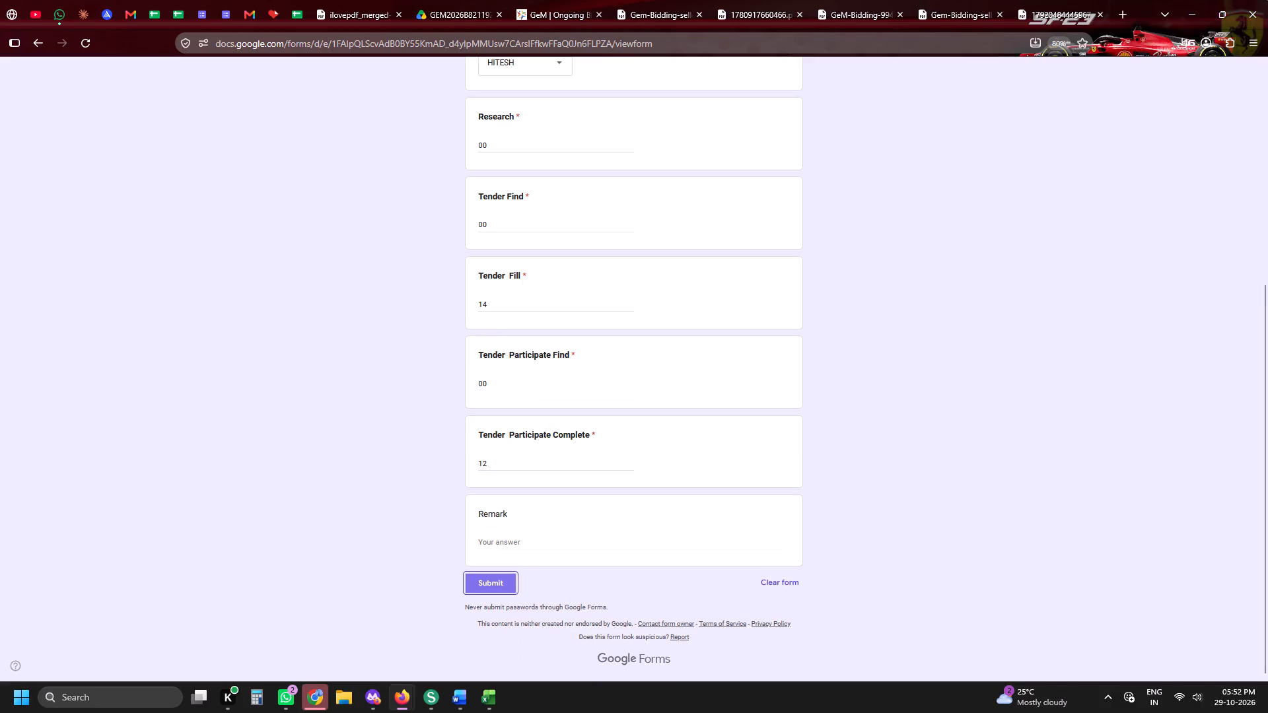
pyautogui.press('Return')
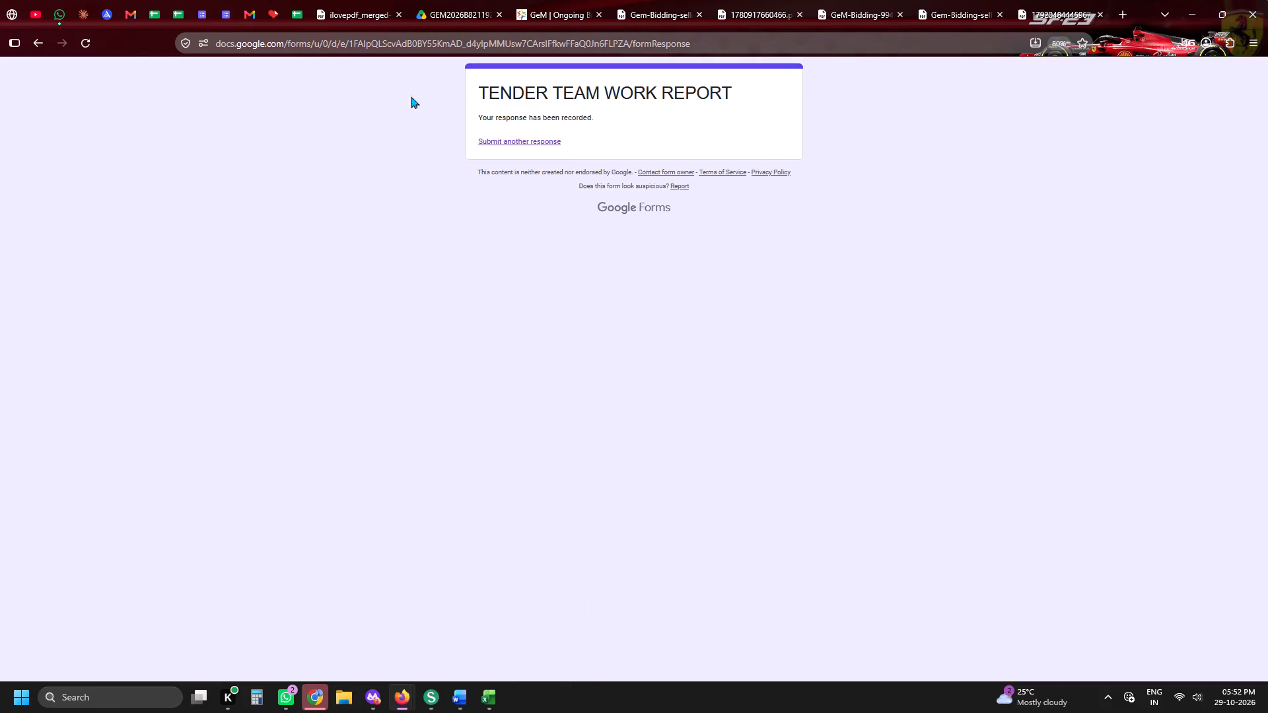
pyautogui.click(511, 144)
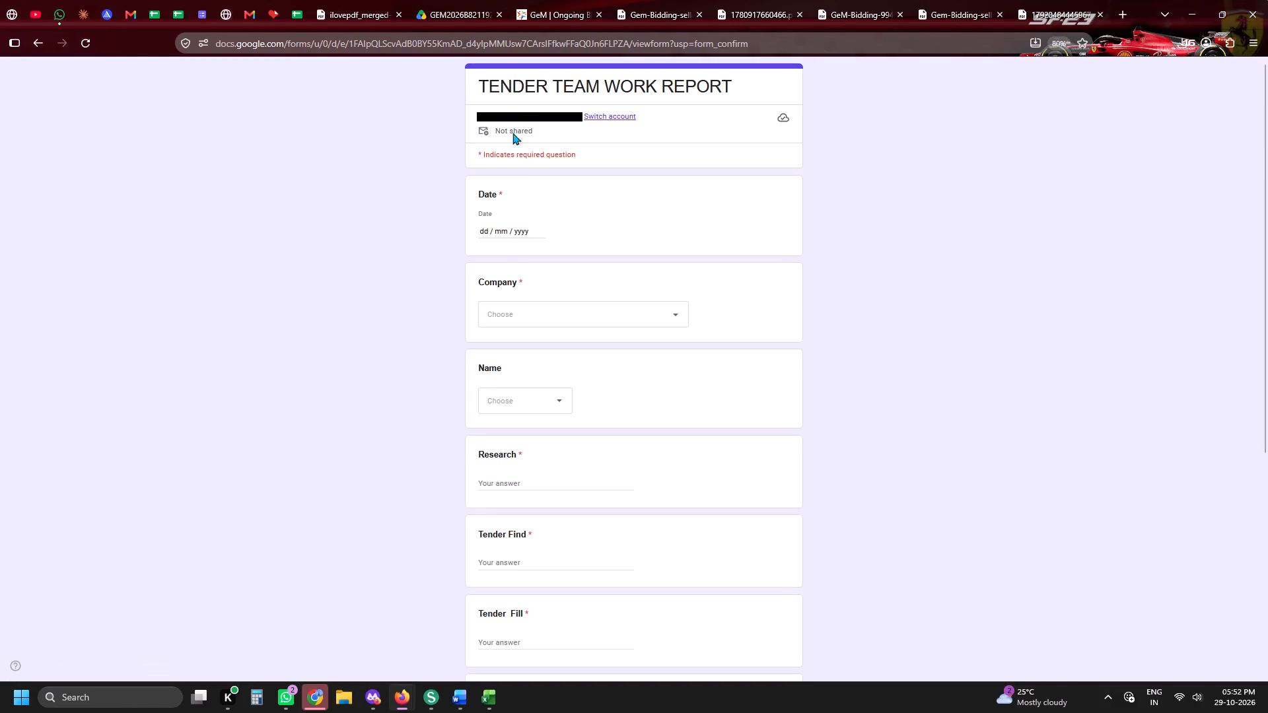
pyautogui.click(479, 228)
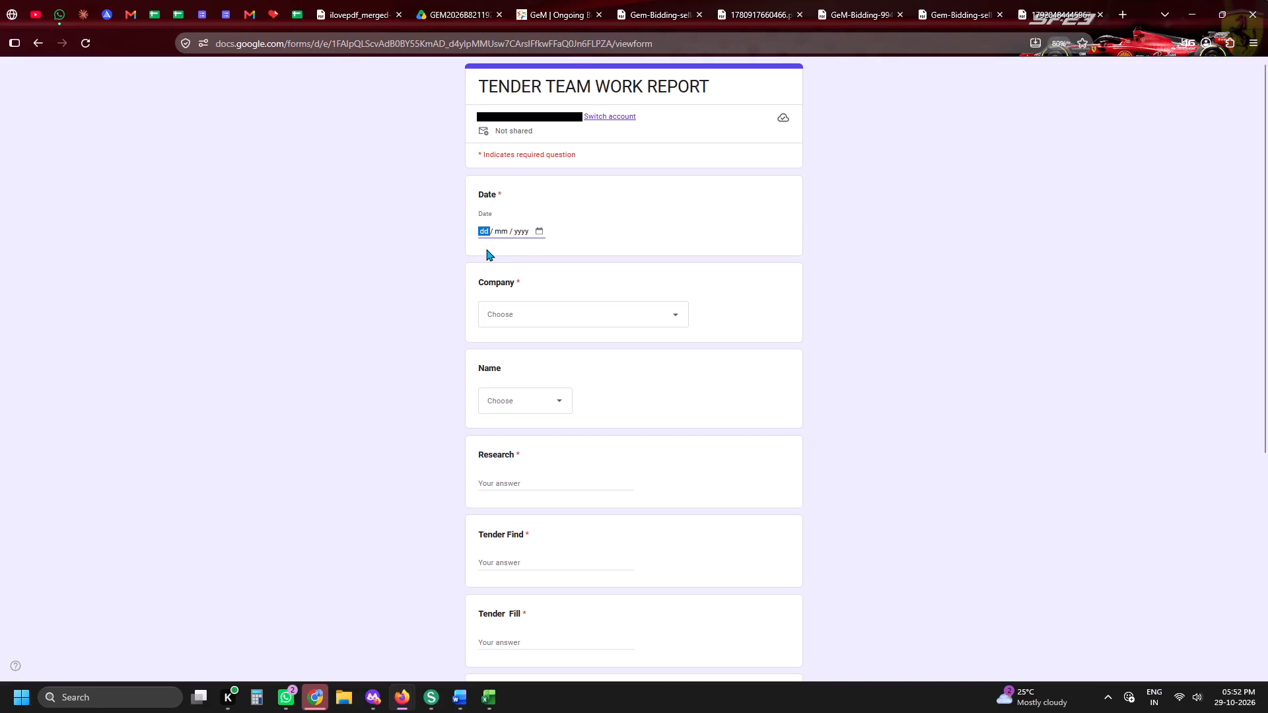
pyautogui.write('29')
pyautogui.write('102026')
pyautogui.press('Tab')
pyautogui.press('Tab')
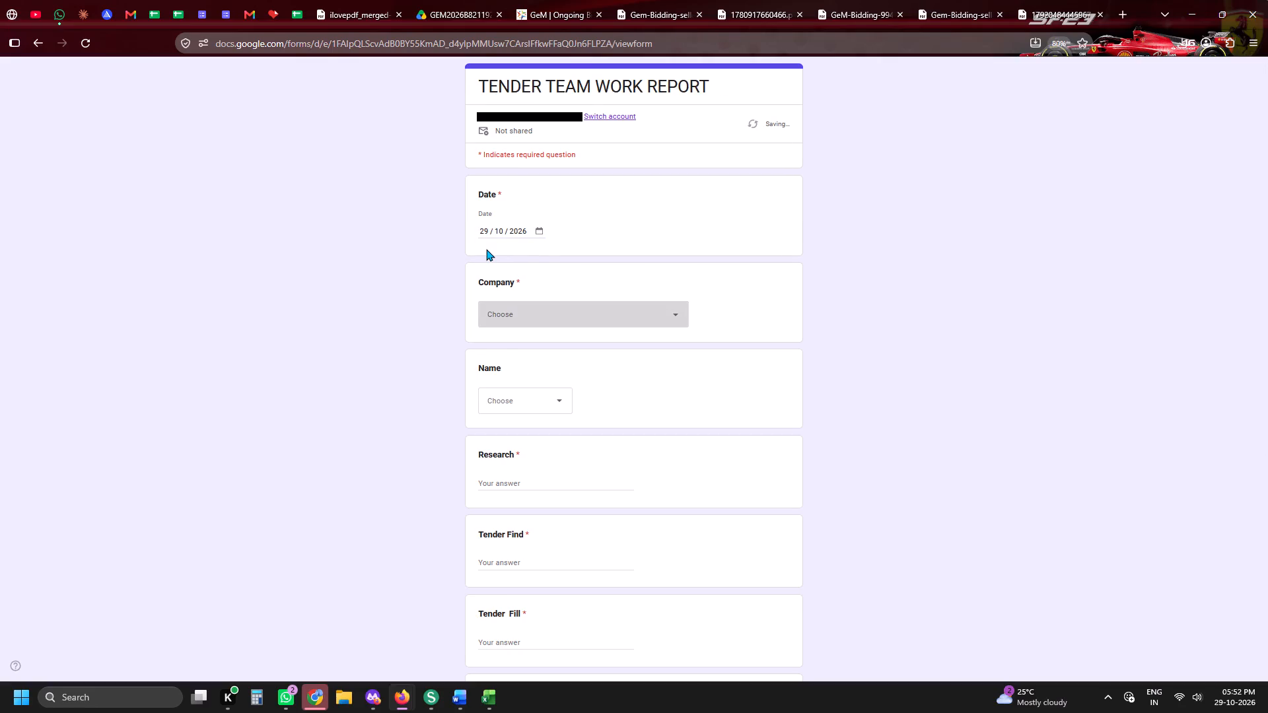
pyautogui.click(526, 325)
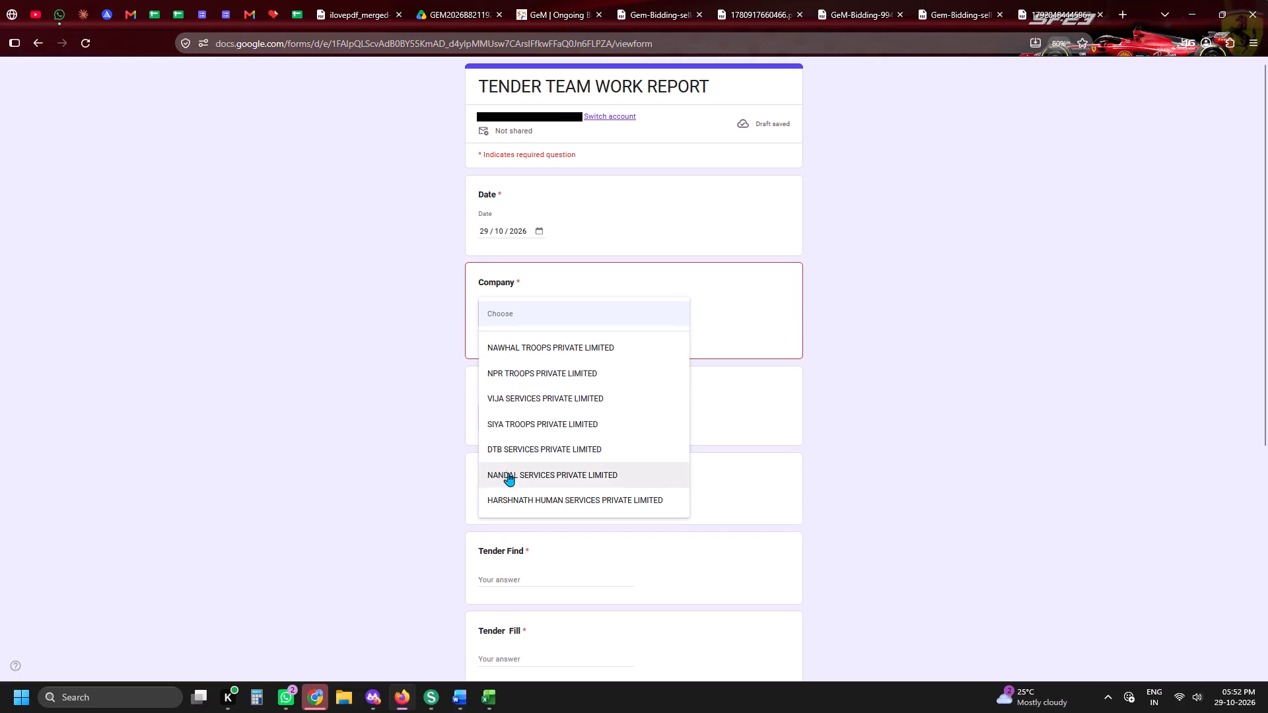
pyautogui.click(508, 505)
pyautogui.press('Tab')
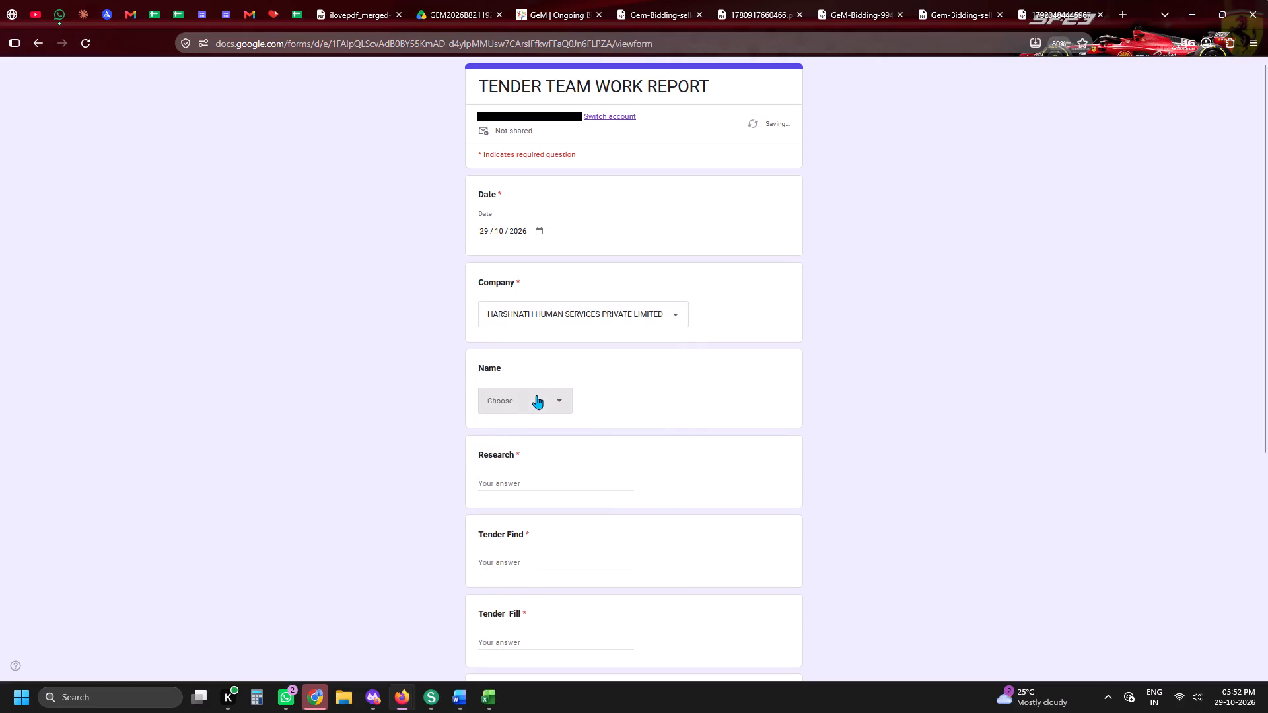
pyautogui.click(538, 395)
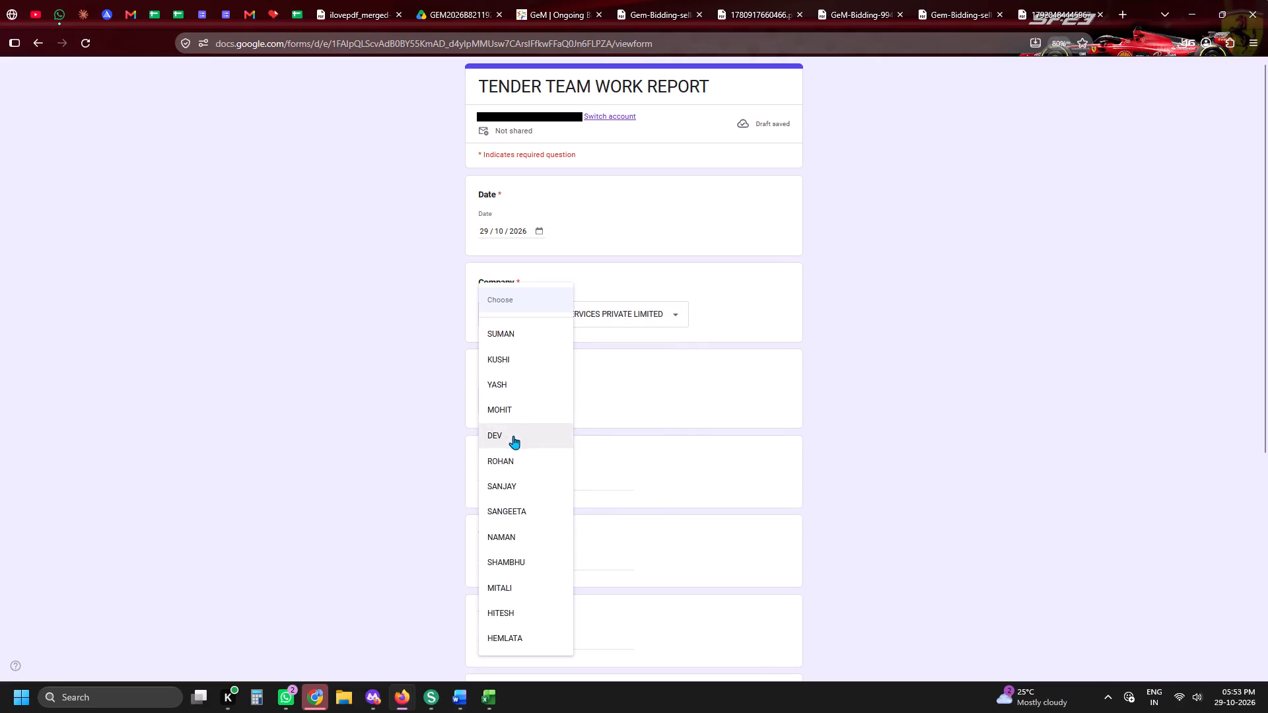
pyautogui.click(522, 417)
pyautogui.press('Tab')
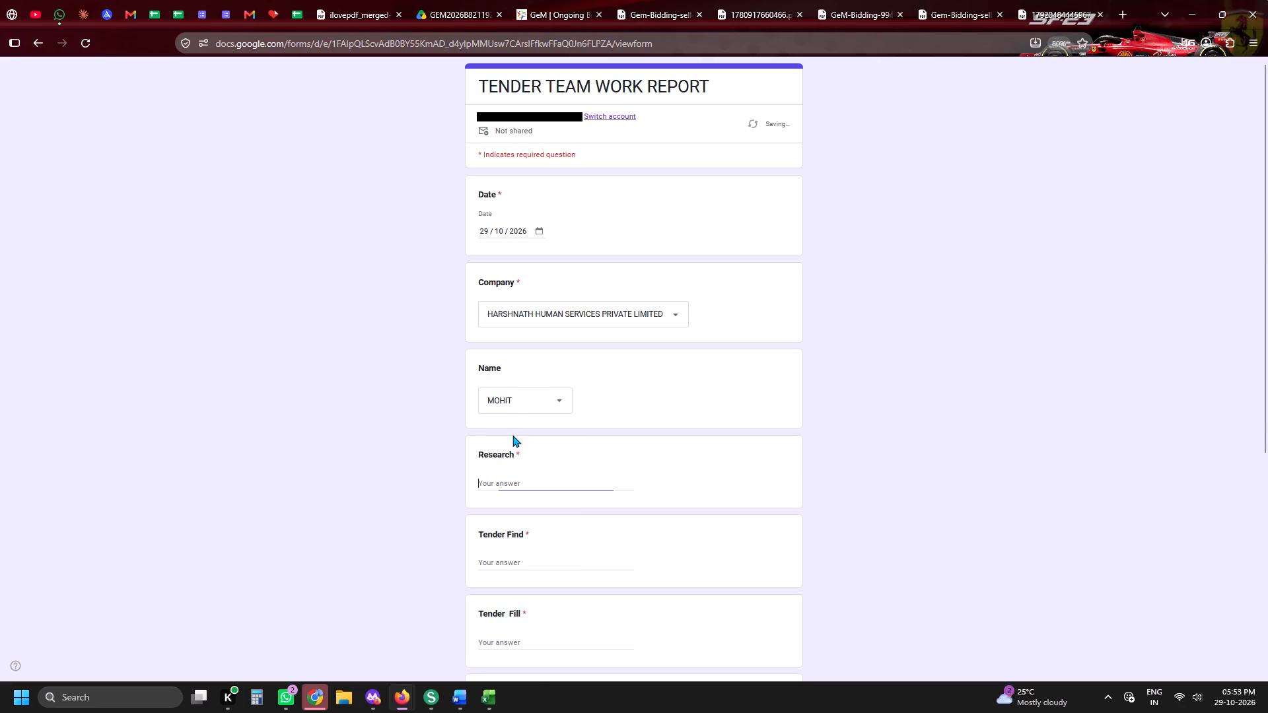
# Enter Research 00, Tender Find 00, Tender Fill 13, Tender Participate Find 00 and Tender Participate Complete 32.
pyautogui.write('00')
pyautogui.press('Tab')
pyautogui.write('00')
pyautogui.press('Tab')
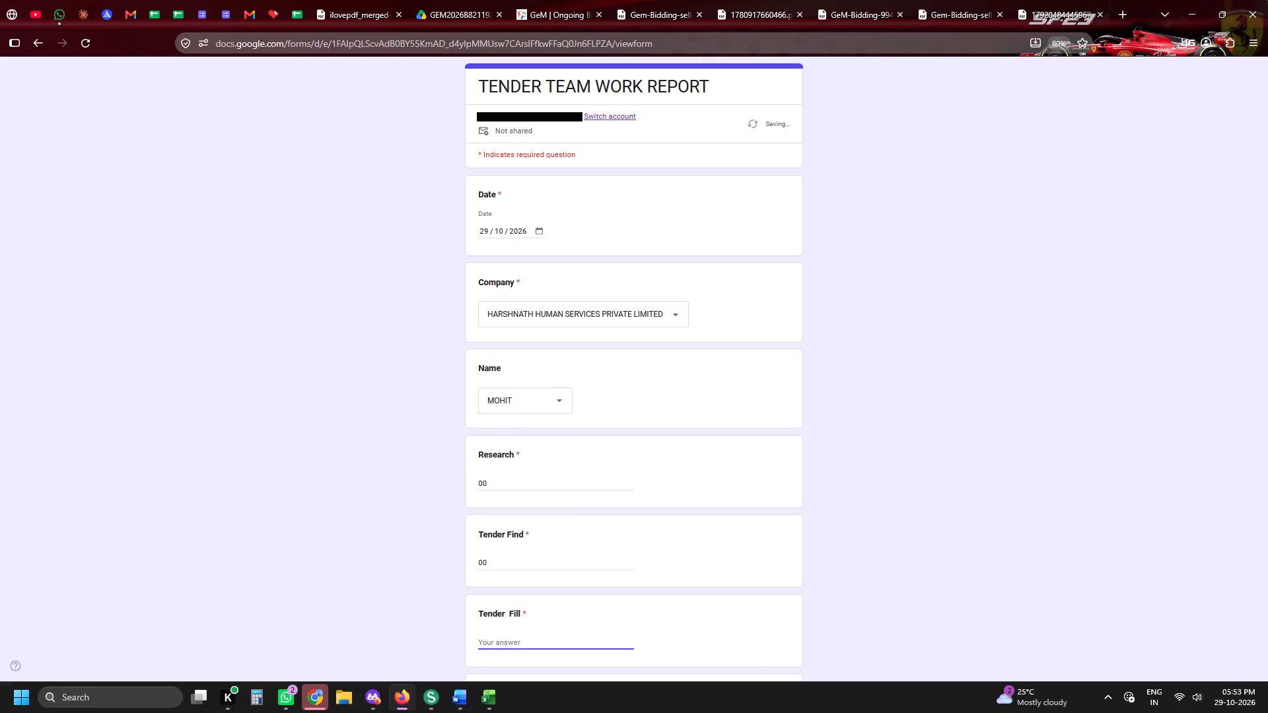
pyautogui.write('13')
pyautogui.press('Tab')
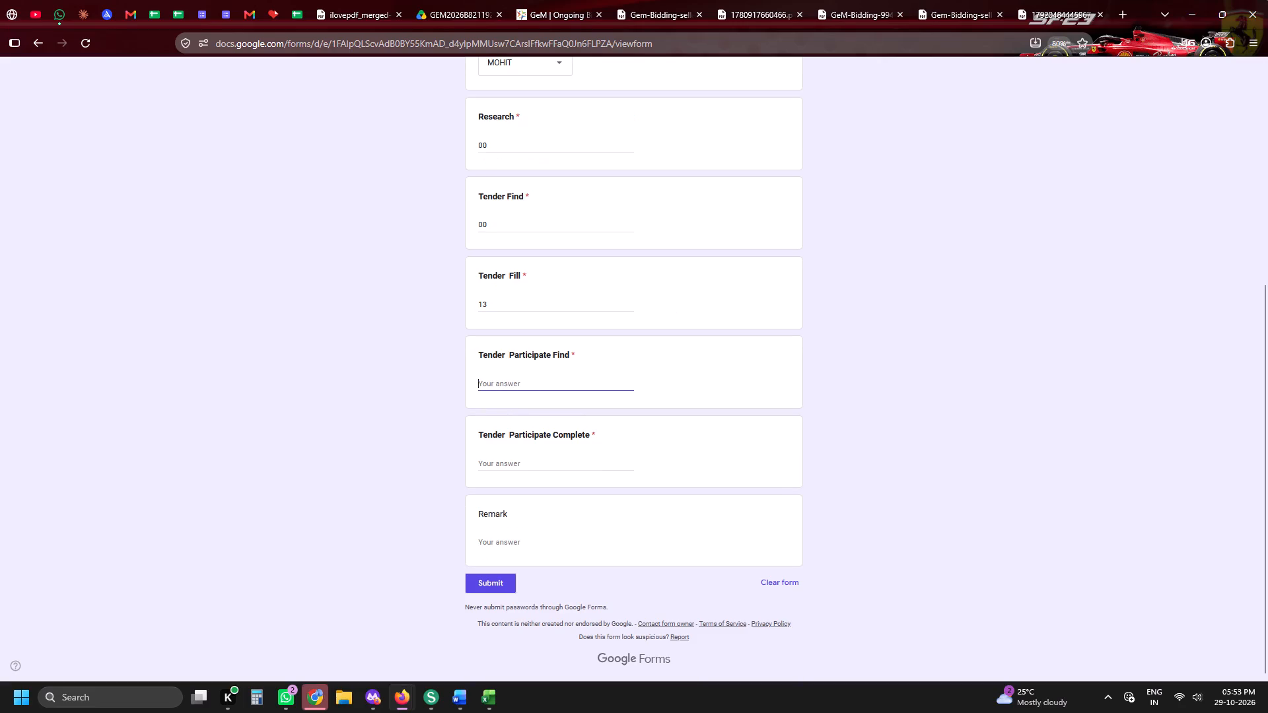
pyautogui.write('00')
pyautogui.press('Tab')
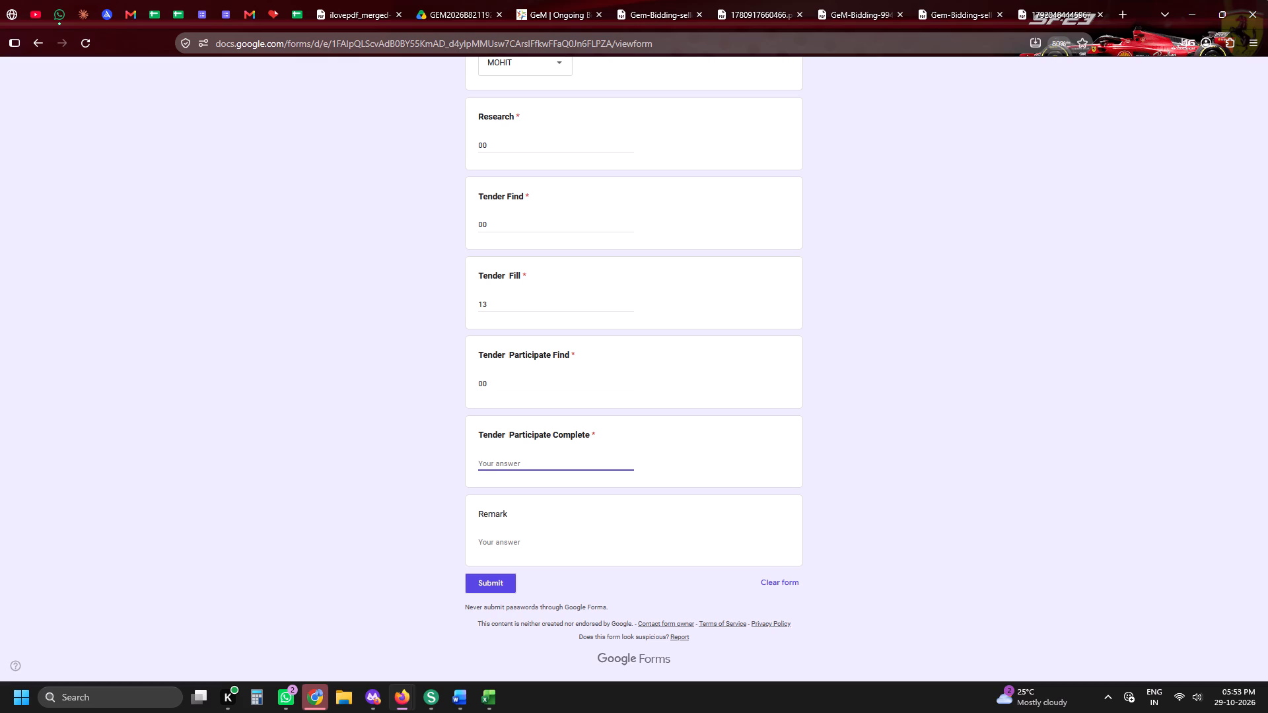
pyautogui.write('32')
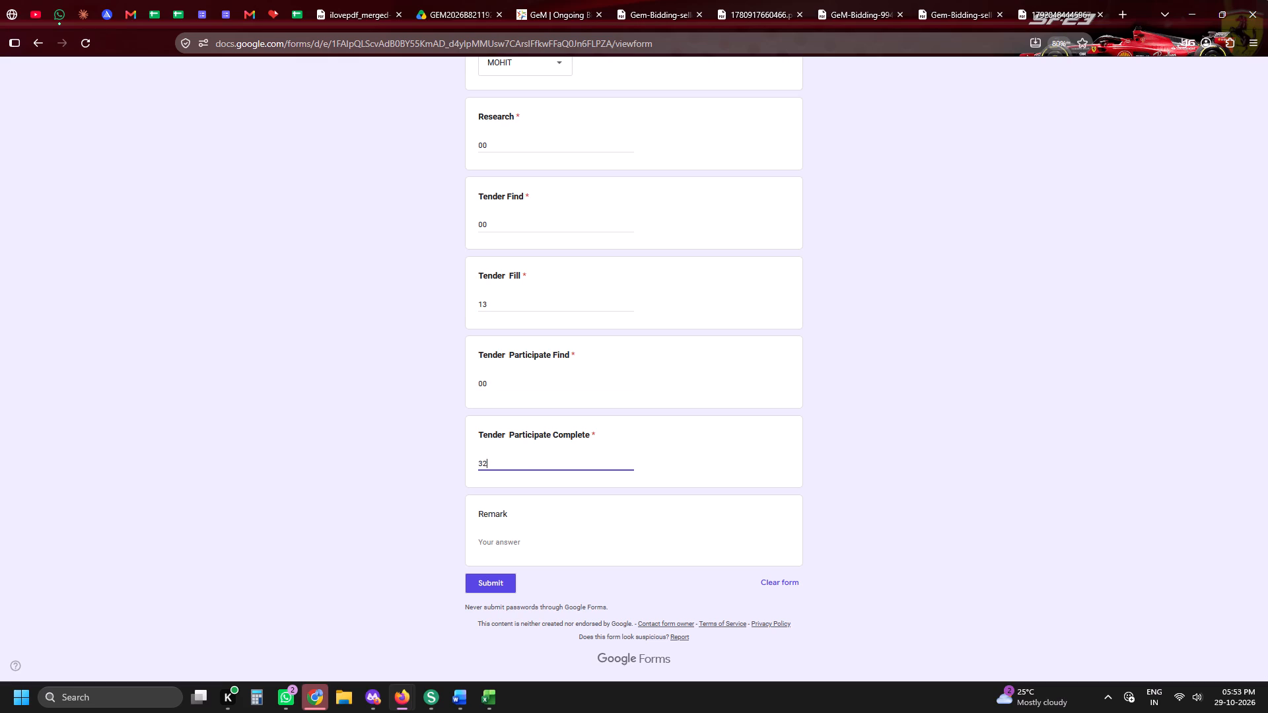
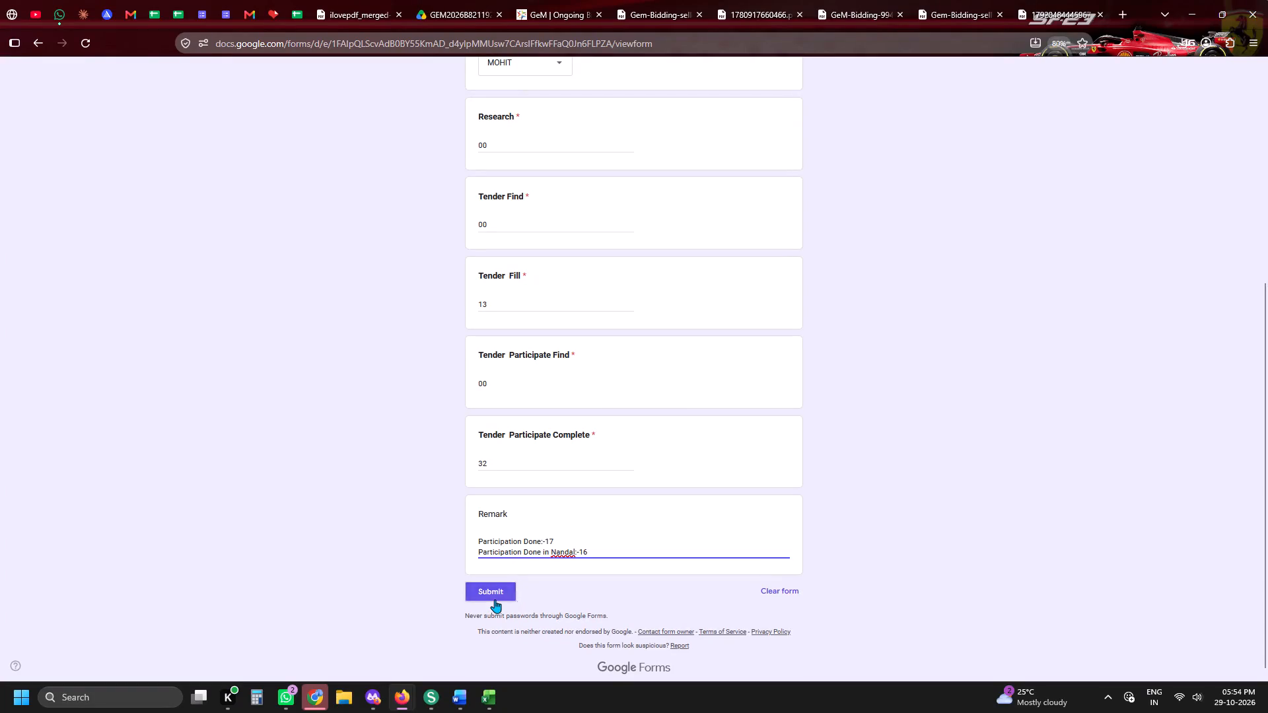
# Submit the completed HARSHNATH HUMAN SERVICES PRIVATE LIMITED work report for MOHIT.
pyautogui.click(495, 599)
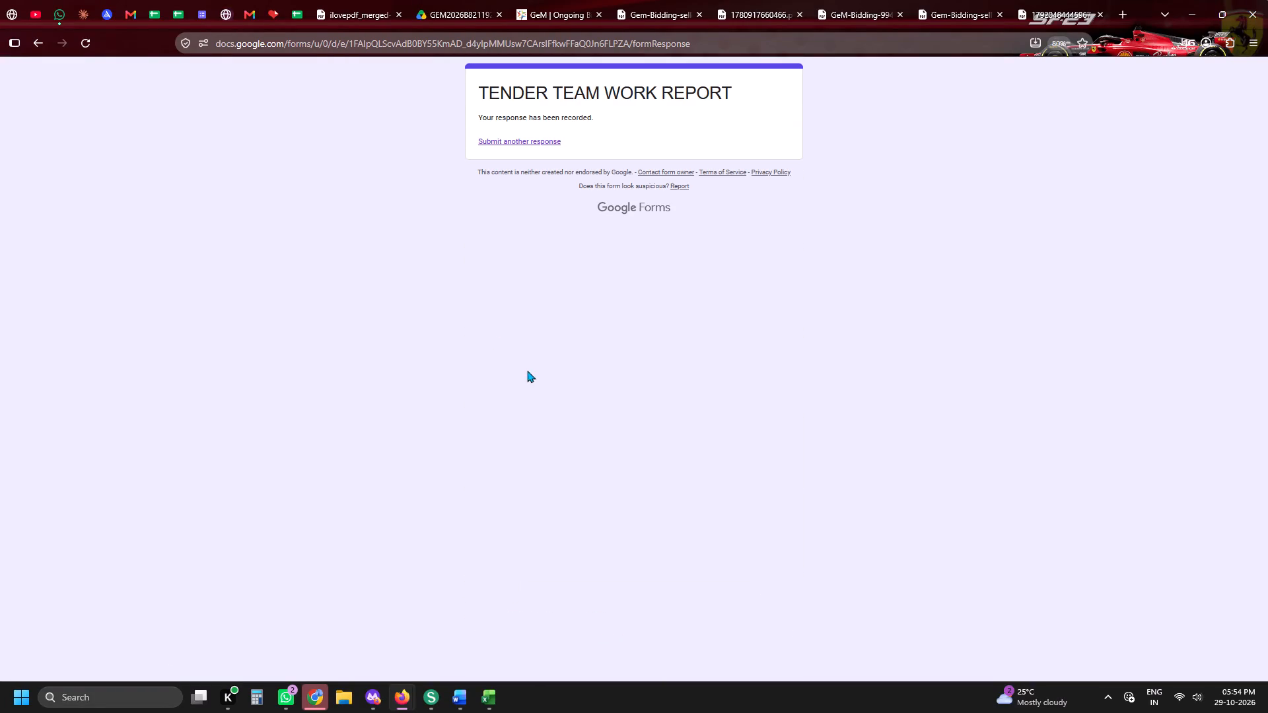
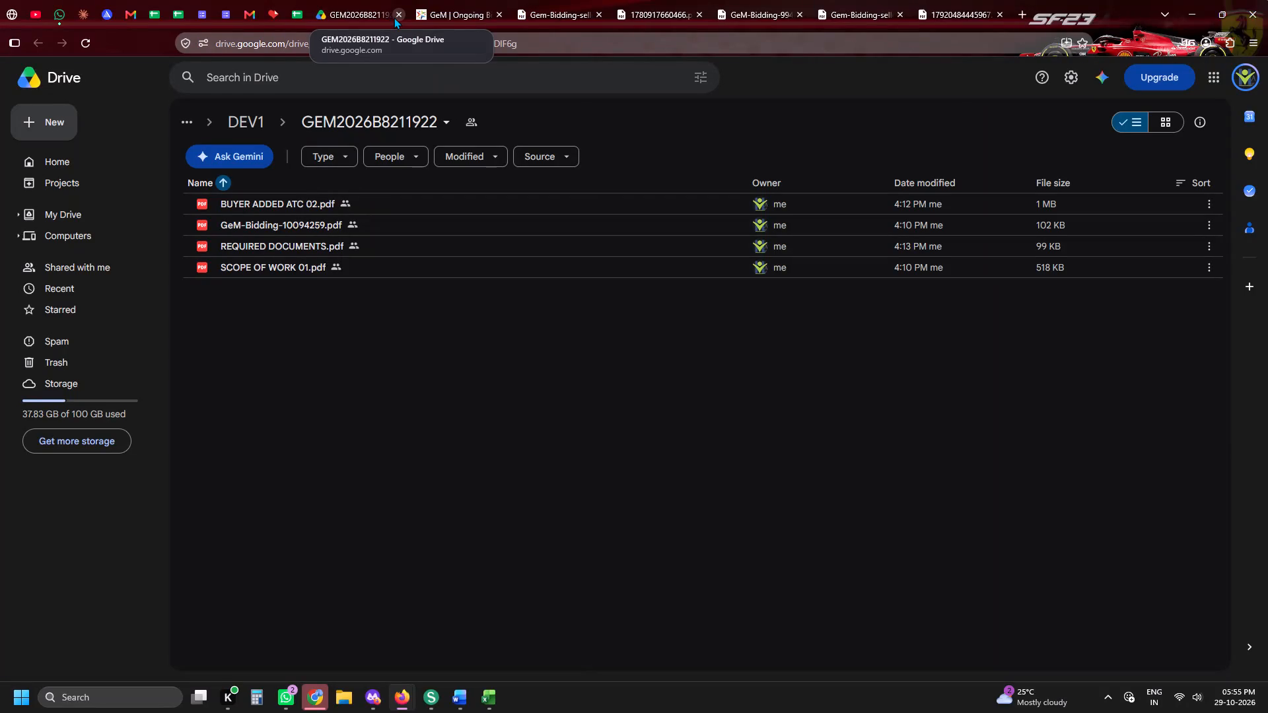
# Close the GEM2026B8211922 Drive folder, the GeM ongoing bids page and all the open bid PDF tabs.
pyautogui.tripleClick(394, 12)
pyautogui.tripleClick(394, 12)
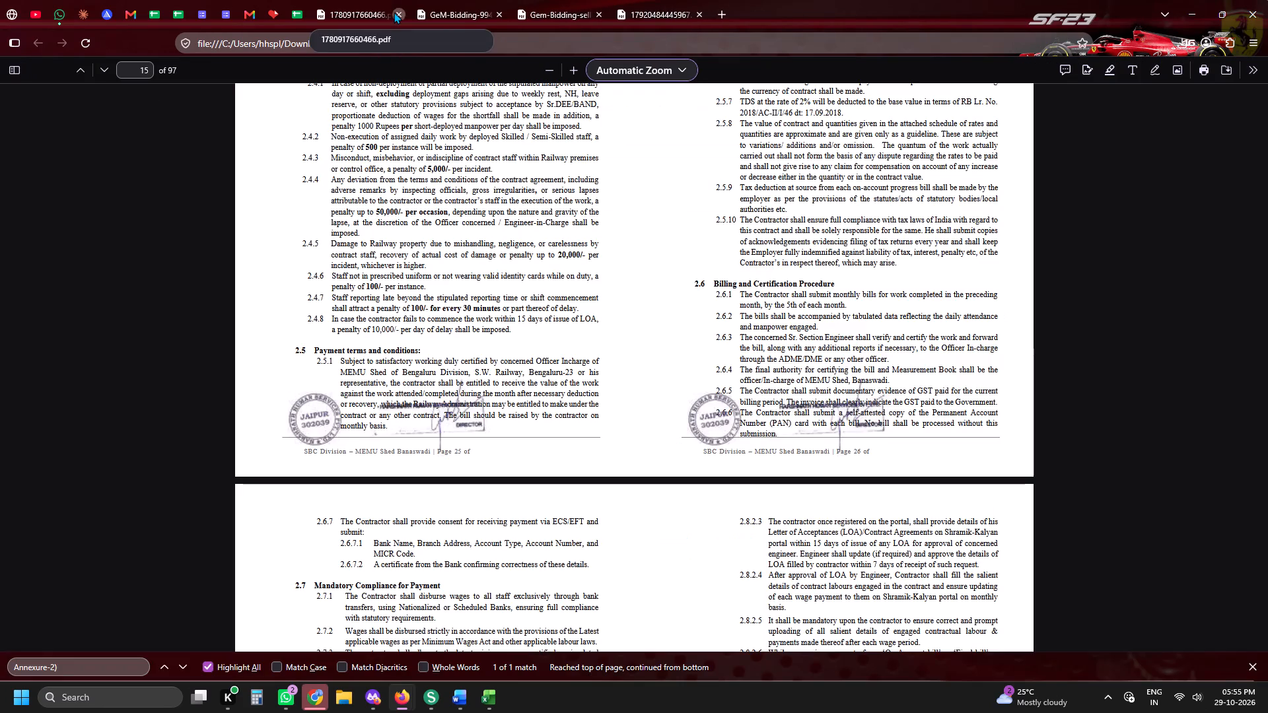
pyautogui.doubleClick(394, 12)
pyautogui.click(394, 12)
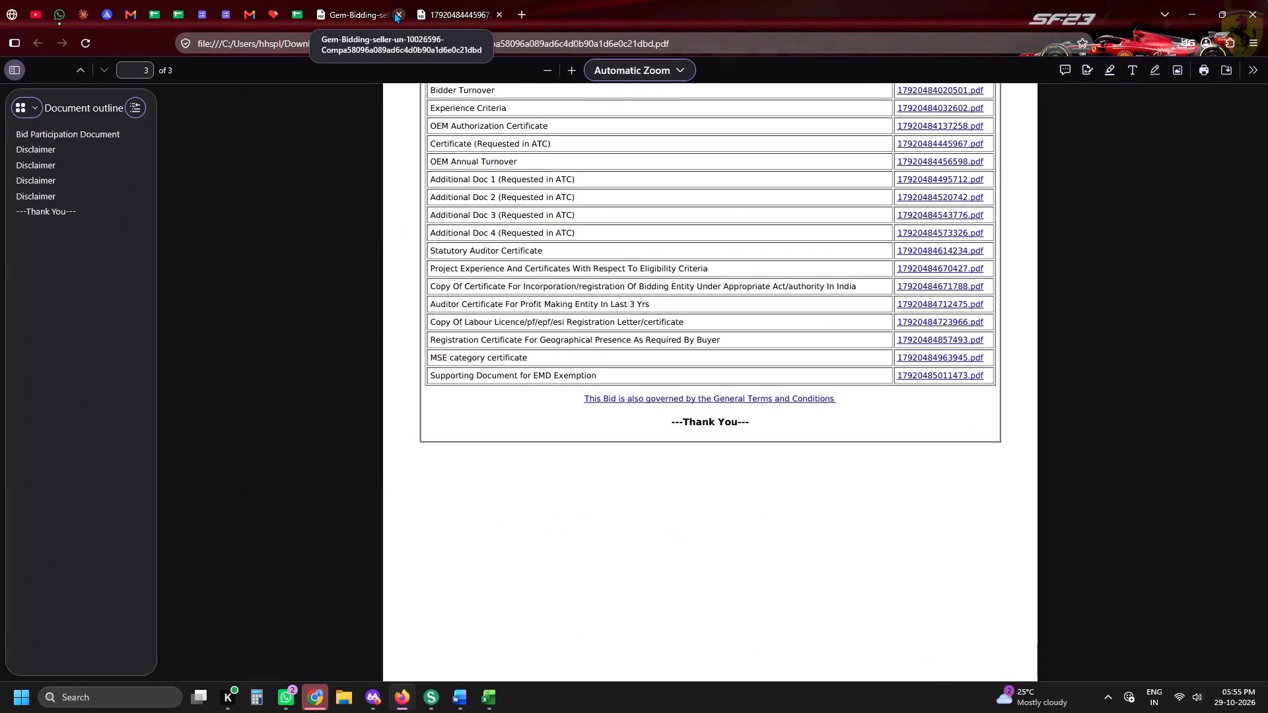
pyautogui.click(392, 17)
pyautogui.click(397, 16)
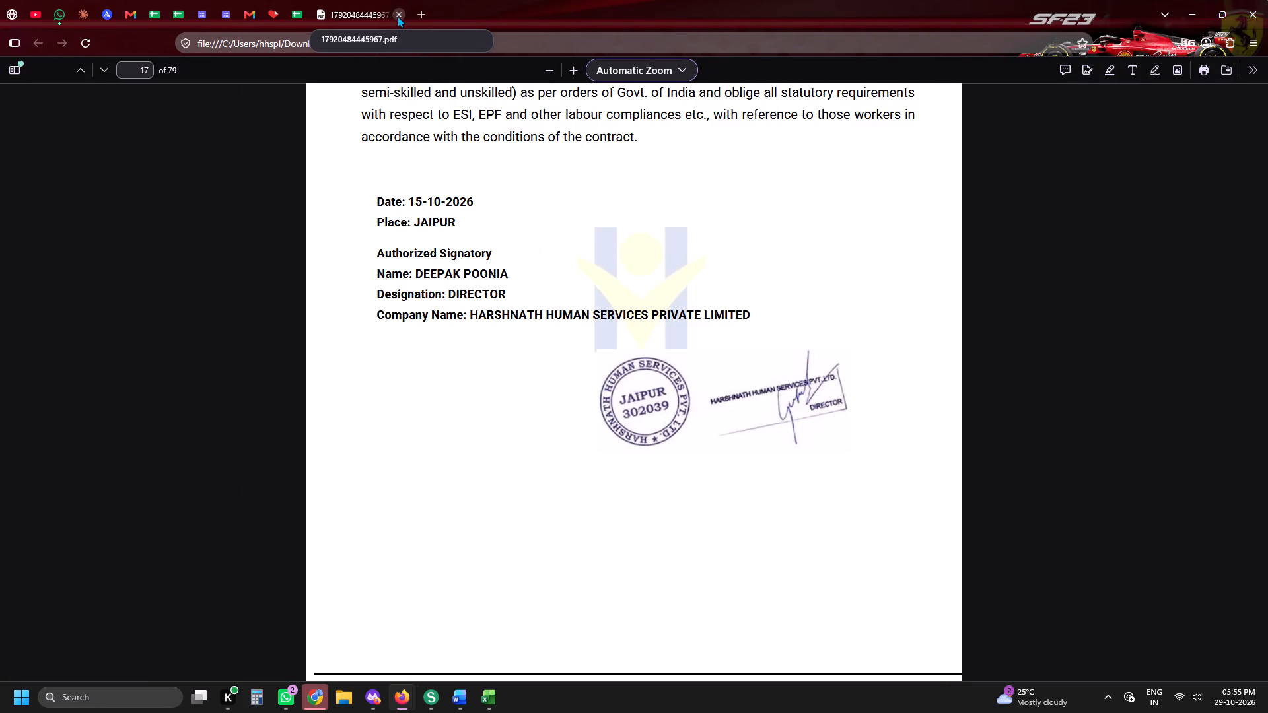
pyautogui.click(397, 16)
# Open the Form Responses 1 sheet in the Daily Tender Sheet 2026 spreadsheet.
pyautogui.click(293, 2)
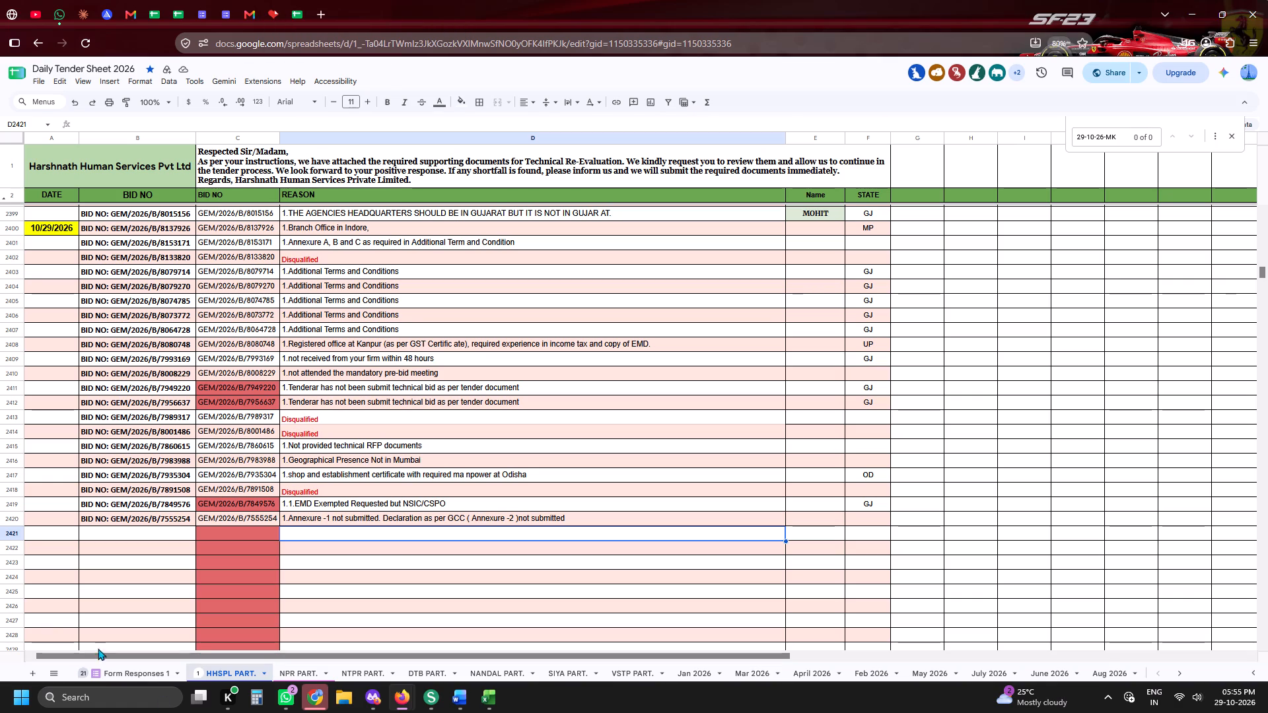
pyautogui.click(133, 667)
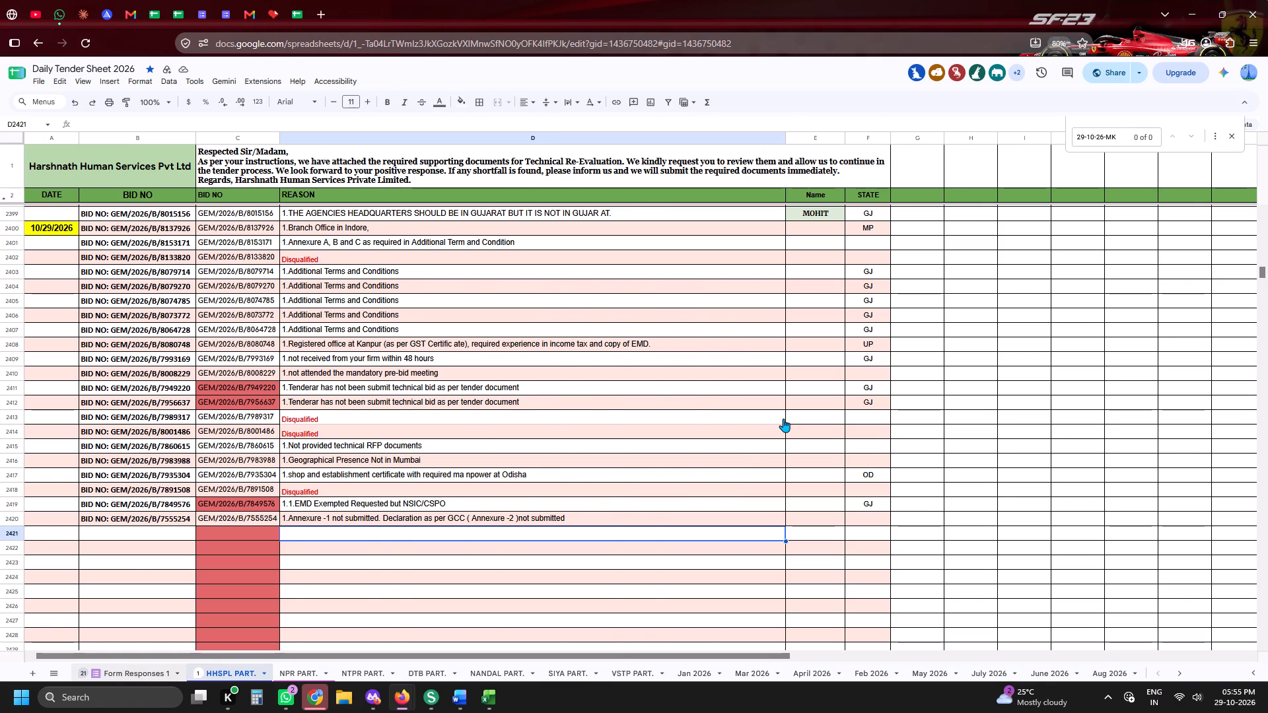
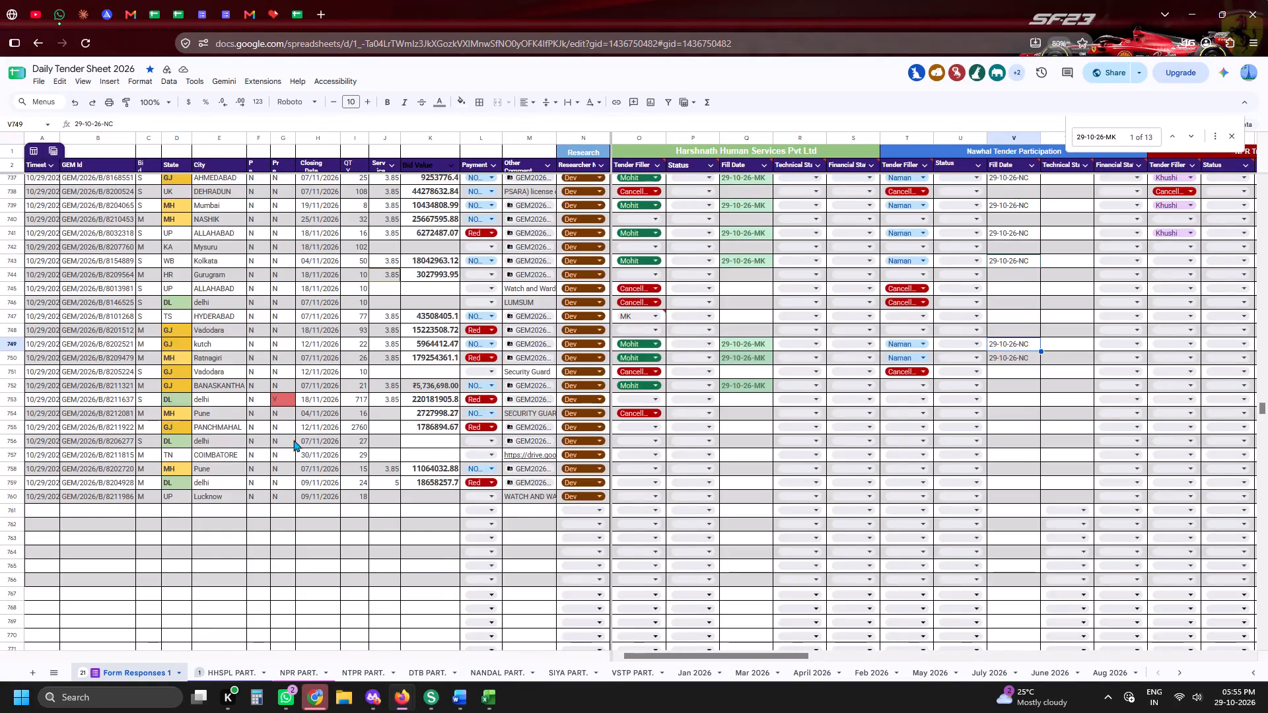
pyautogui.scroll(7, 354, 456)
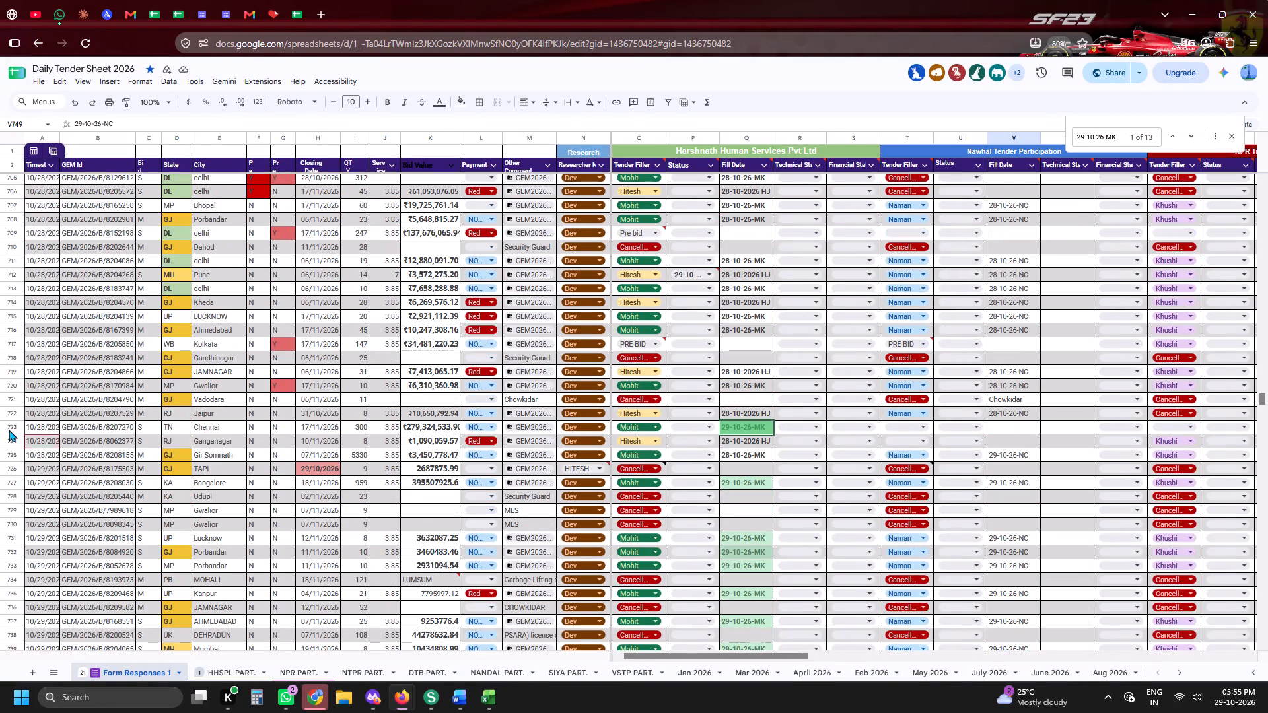